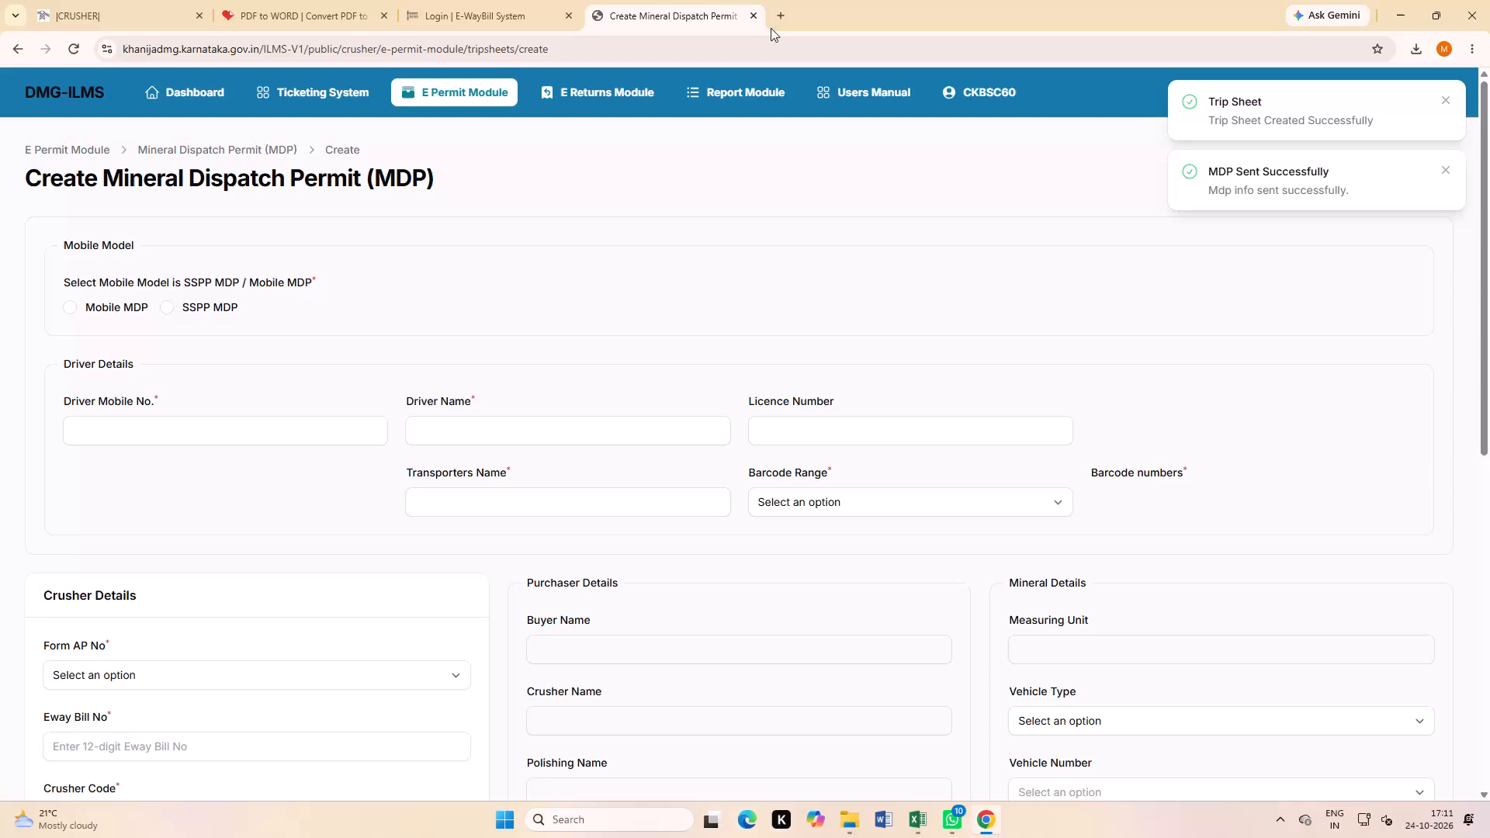
Look over the open bunk payment worksheet and close it.
left_click(860, 824)
left_click(913, 820)
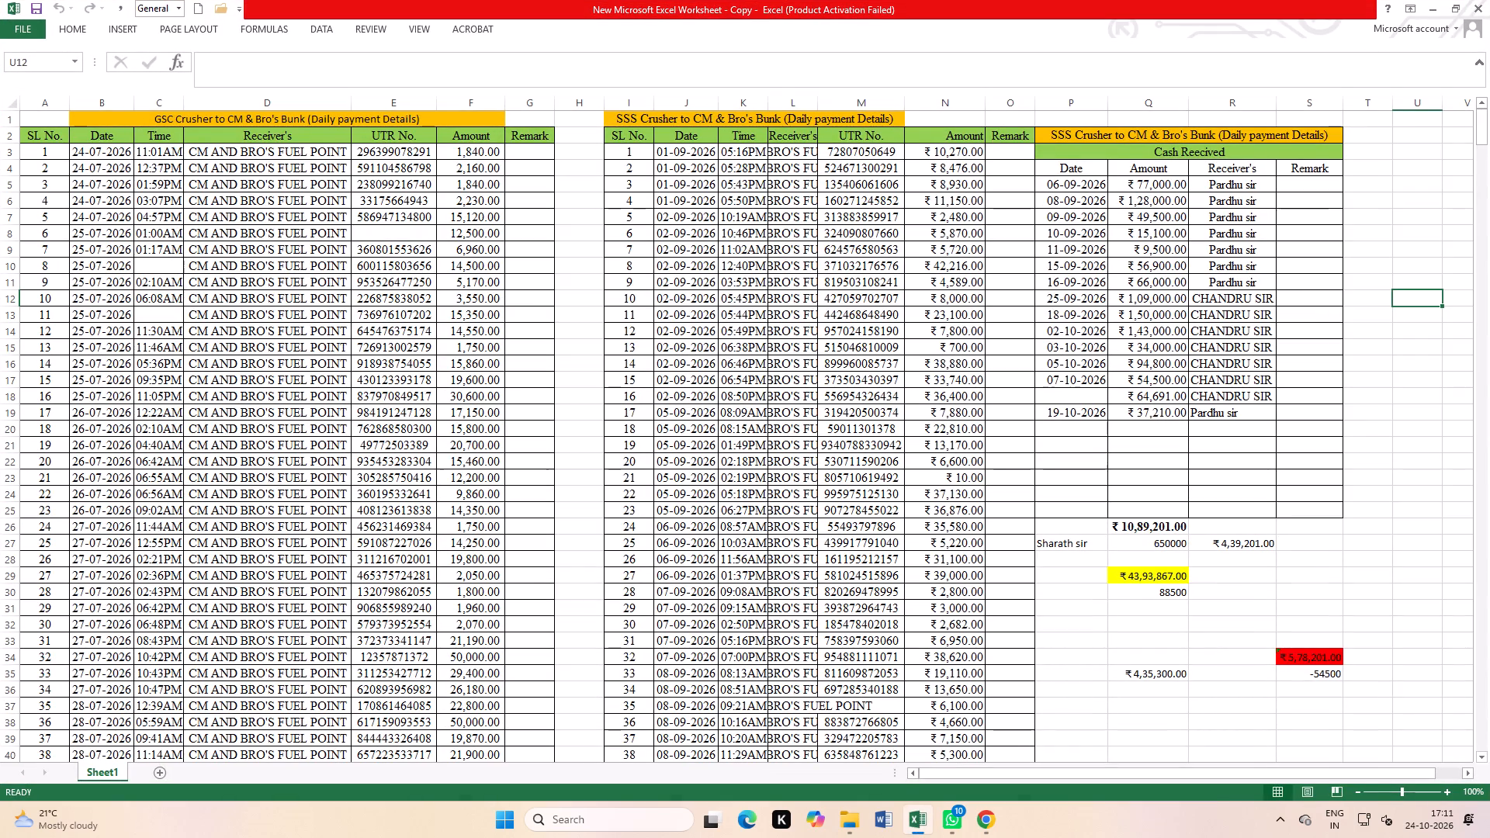
scroll(1129, 350, "up", 7)
scroll(1127, 358, "down", 7)
scroll(1126, 360, "up", 2)
scroll(1127, 358, "down", 6)
left_click(1485, 0)
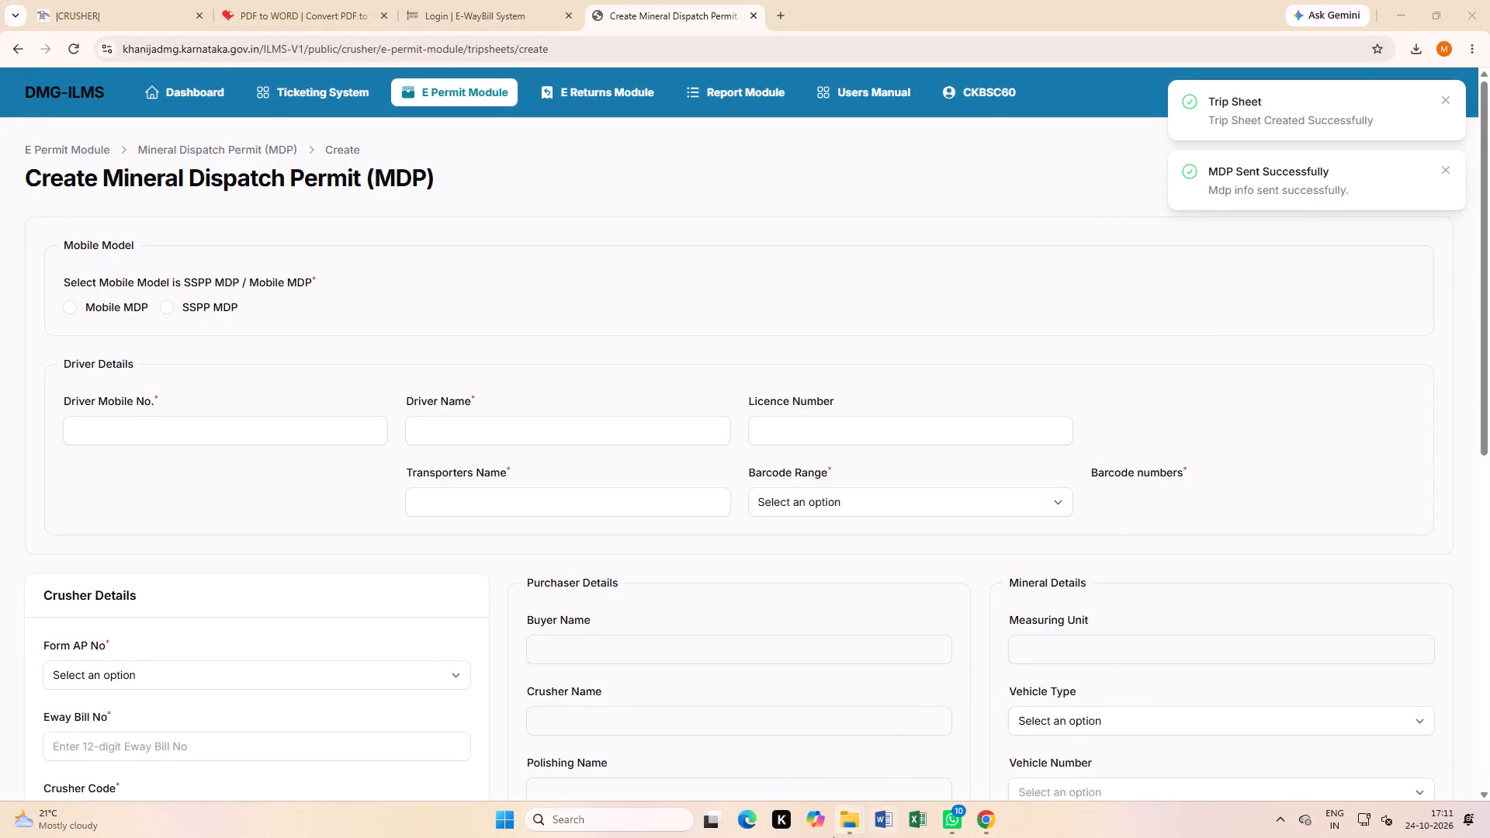
Open the Cash Report Oct-26 workbook from the OCTOBER folder without updating its external links.
left_click(839, 825)
left_click(903, 768)
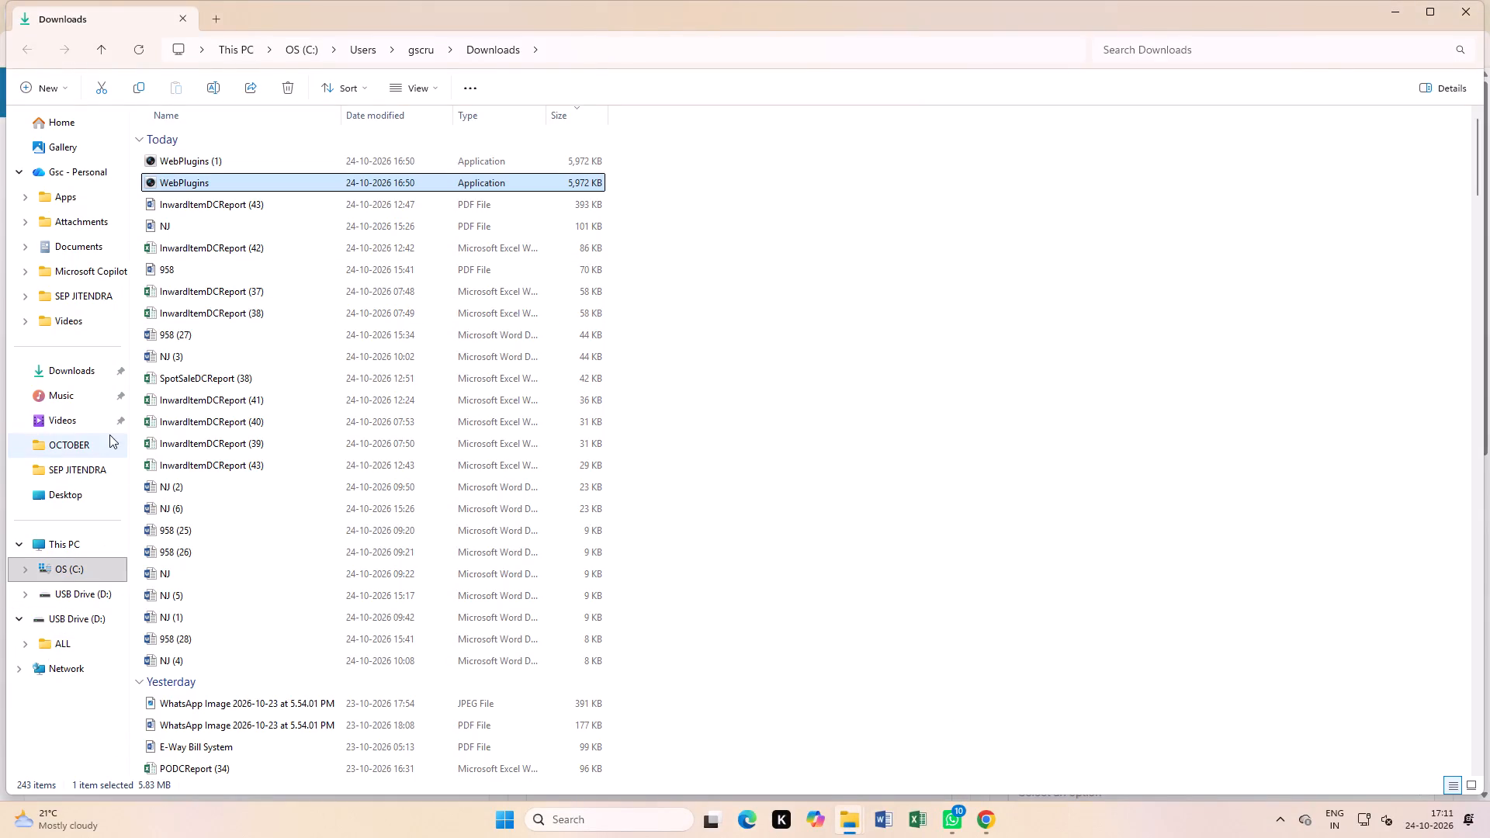
left_click(77, 477)
left_click(72, 501)
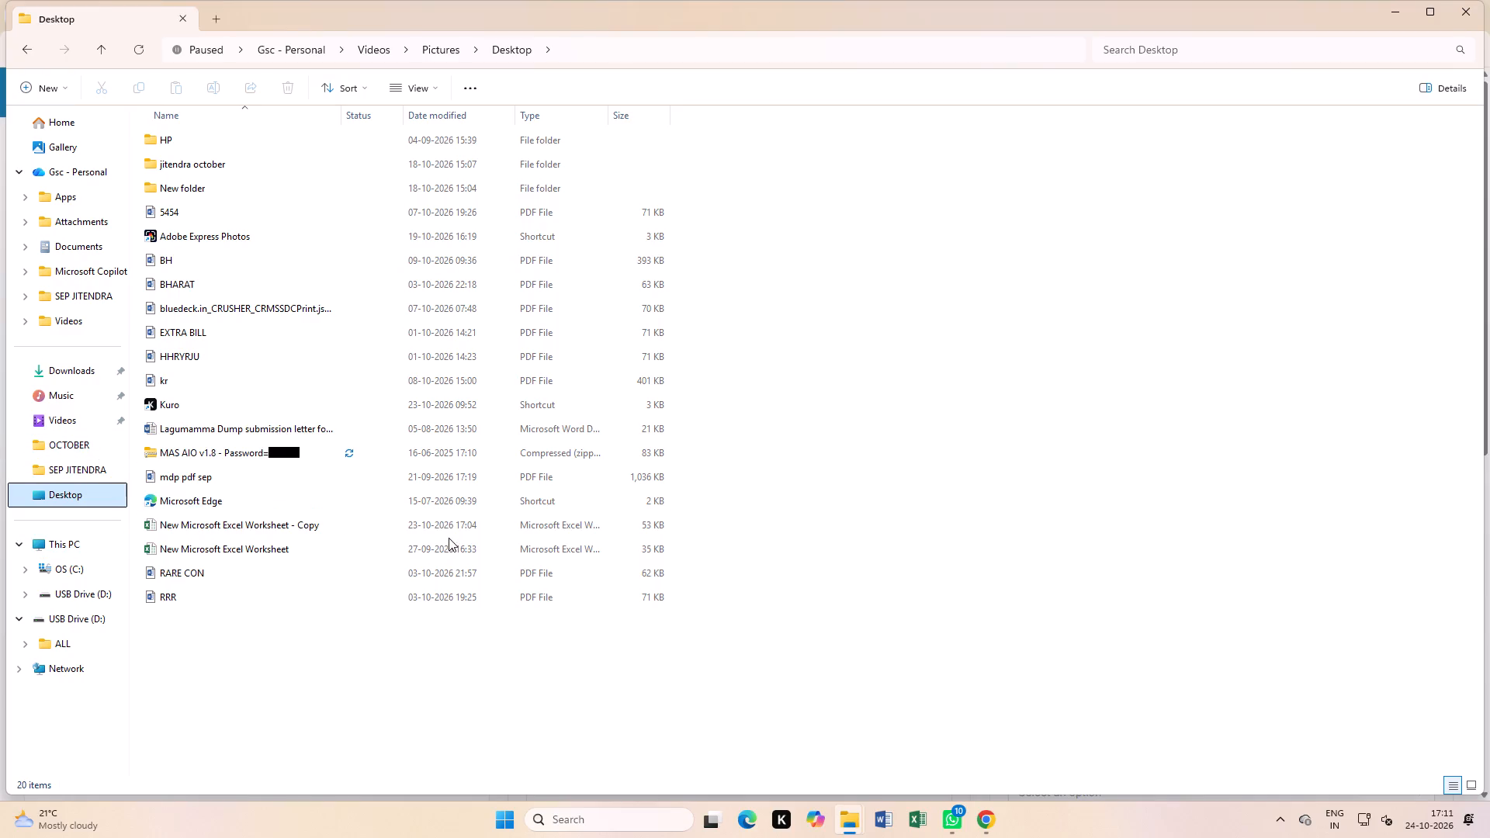
left_click(77, 449)
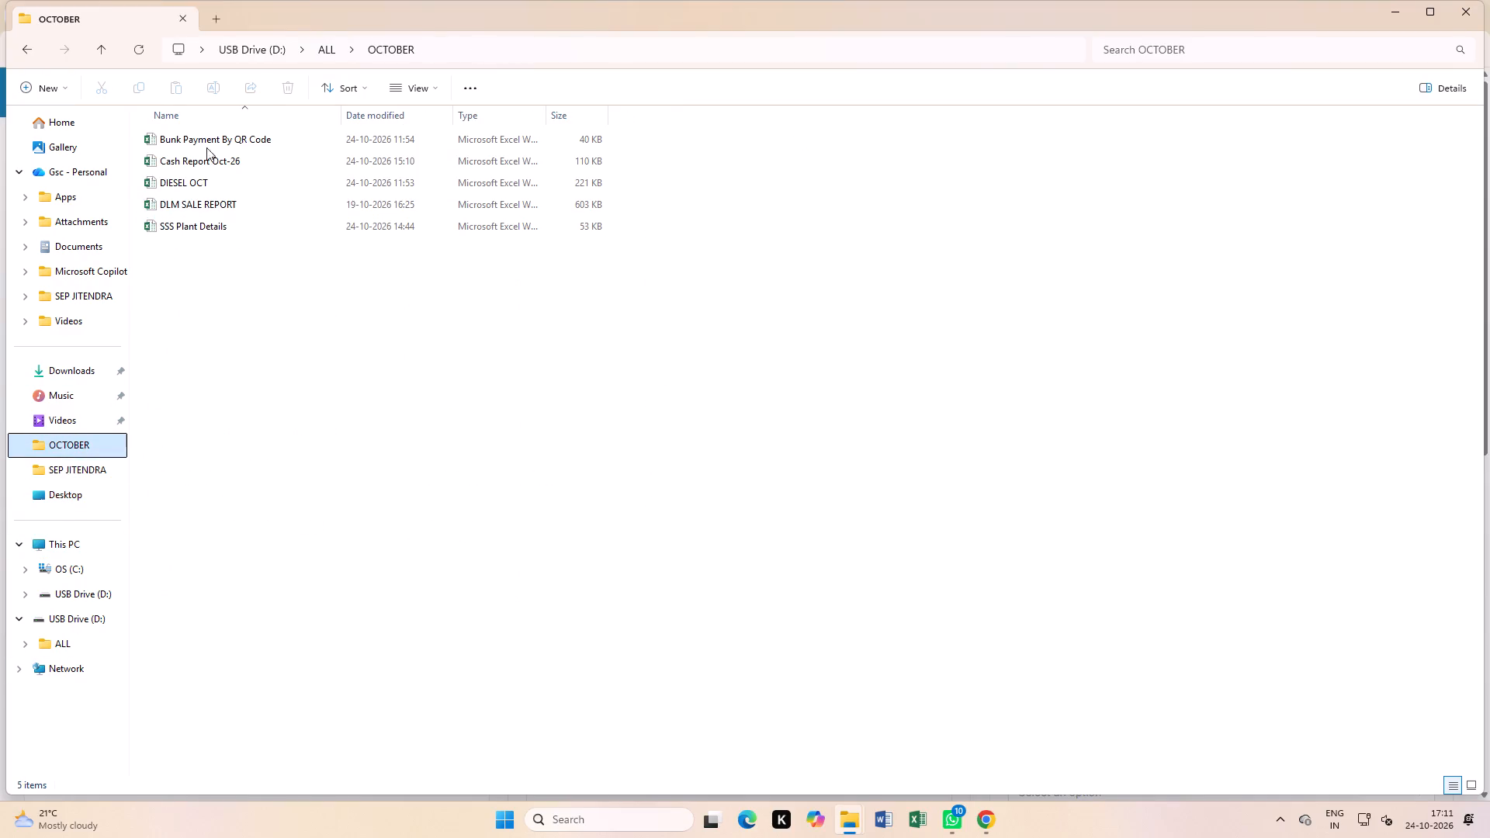
double_click(210, 156)
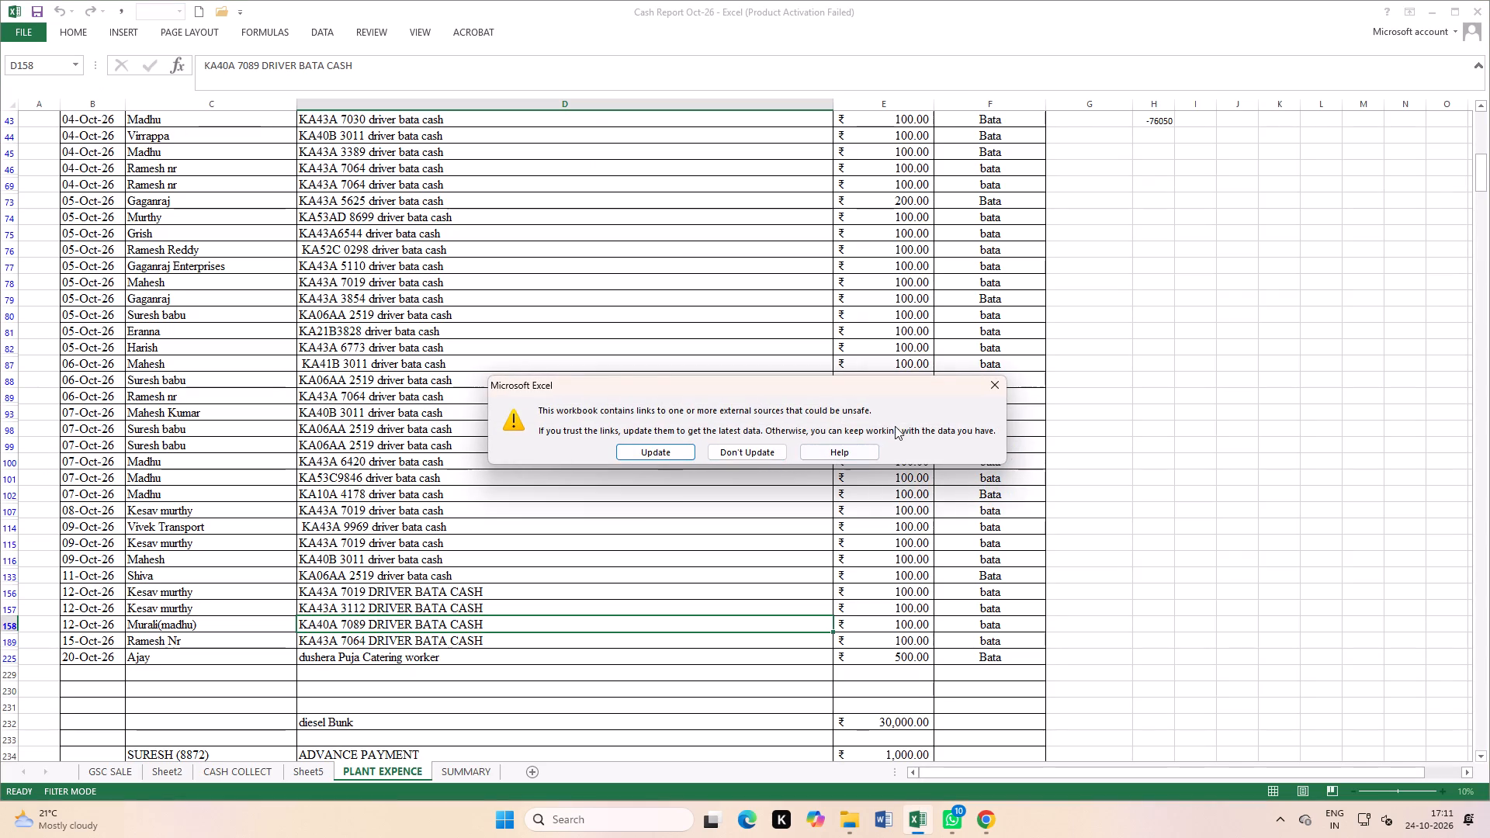
left_click(996, 382)
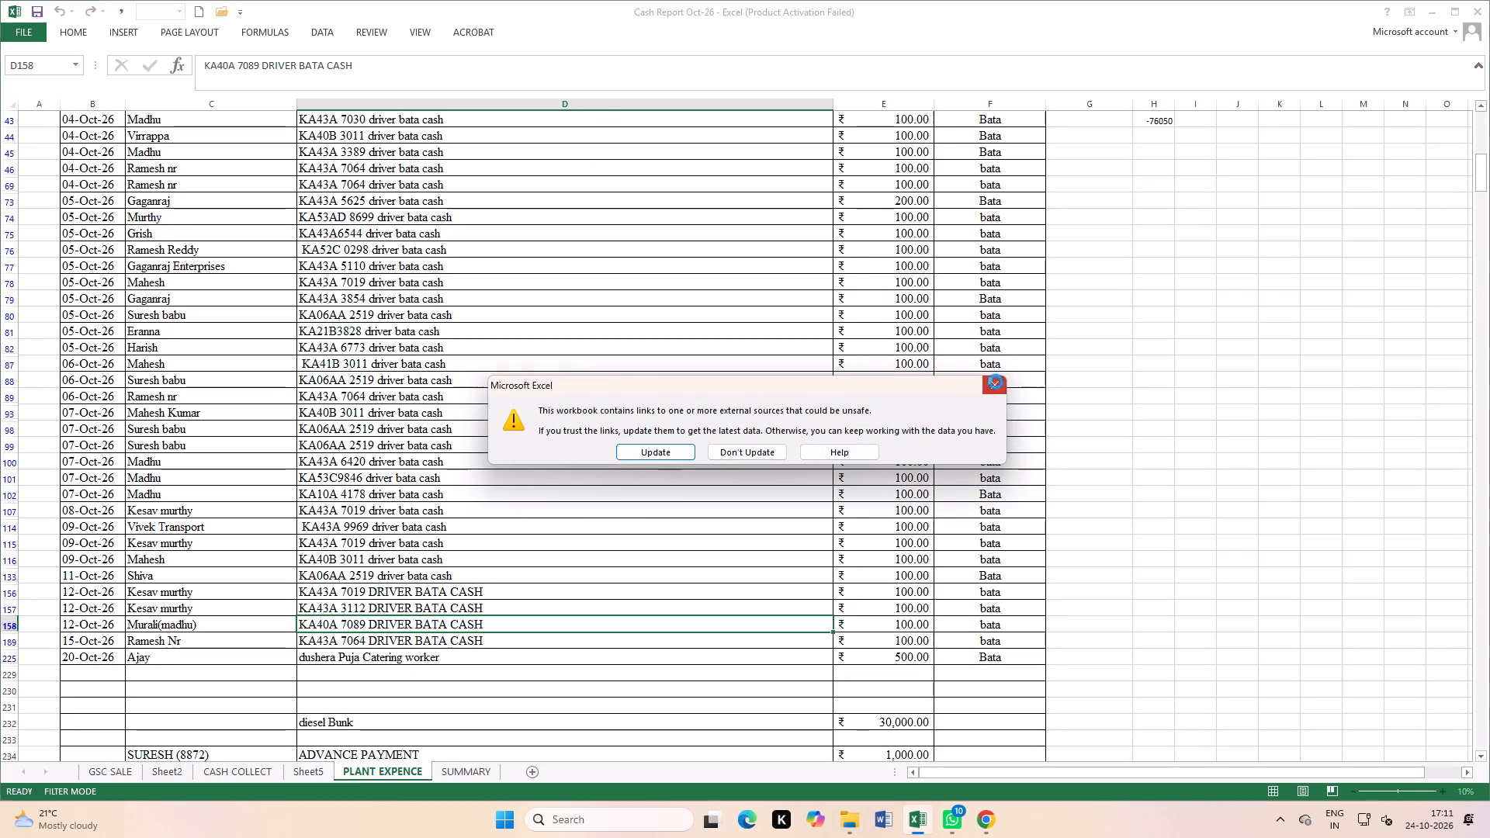
scroll(571, 496, "up", 3)
left_click(880, 551)
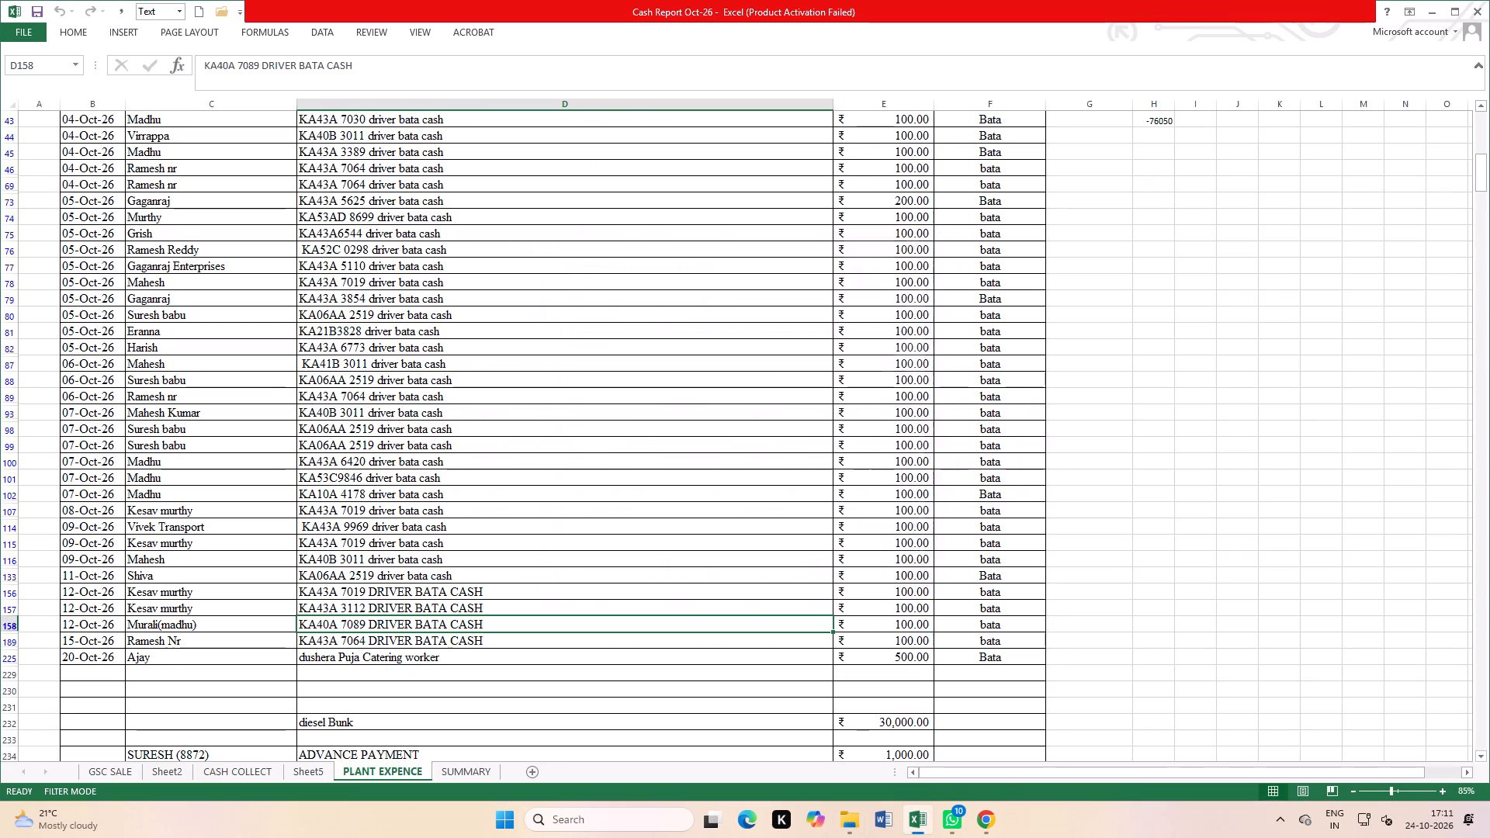
Remove the existing filter from the October-2026 expense table on the PLANT EXPENCE sheet.
scroll(716, 514, "up", 14)
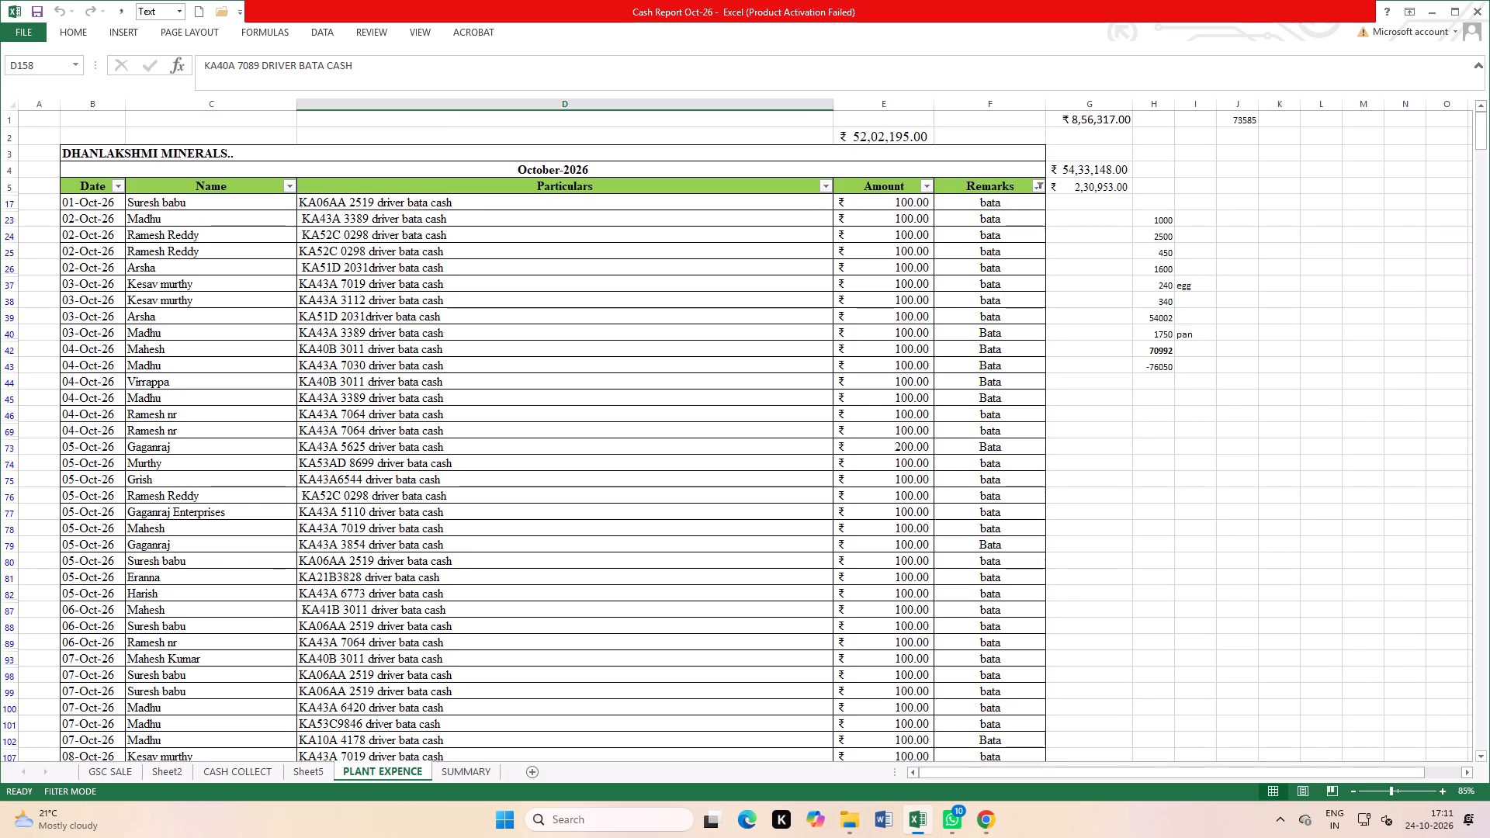
left_click(319, 36)
left_click(408, 66)
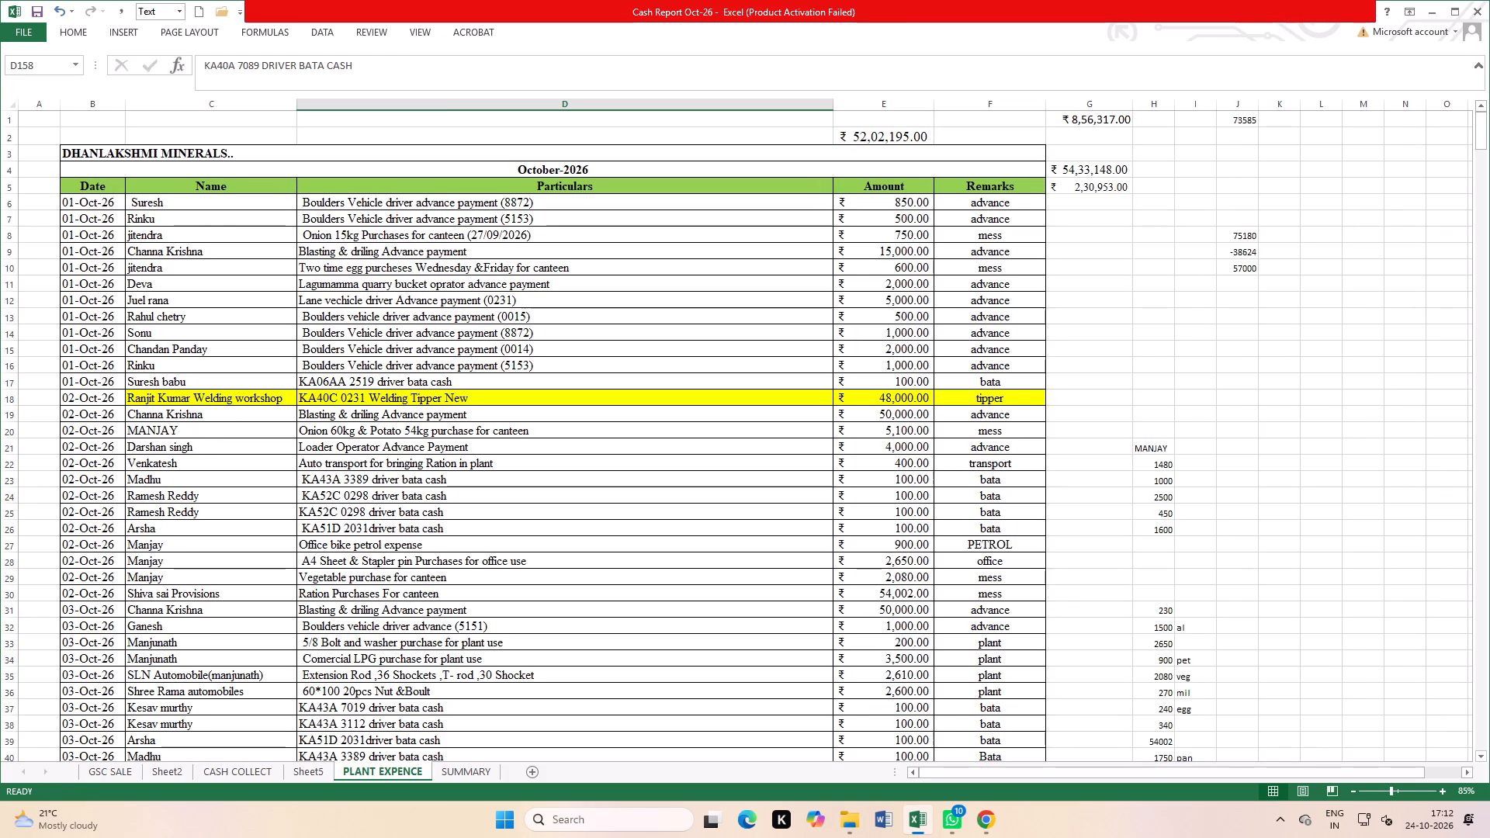
Add filters to the table's header row, from Date through Remarks.
left_click_drag(85, 186, 788, 212)
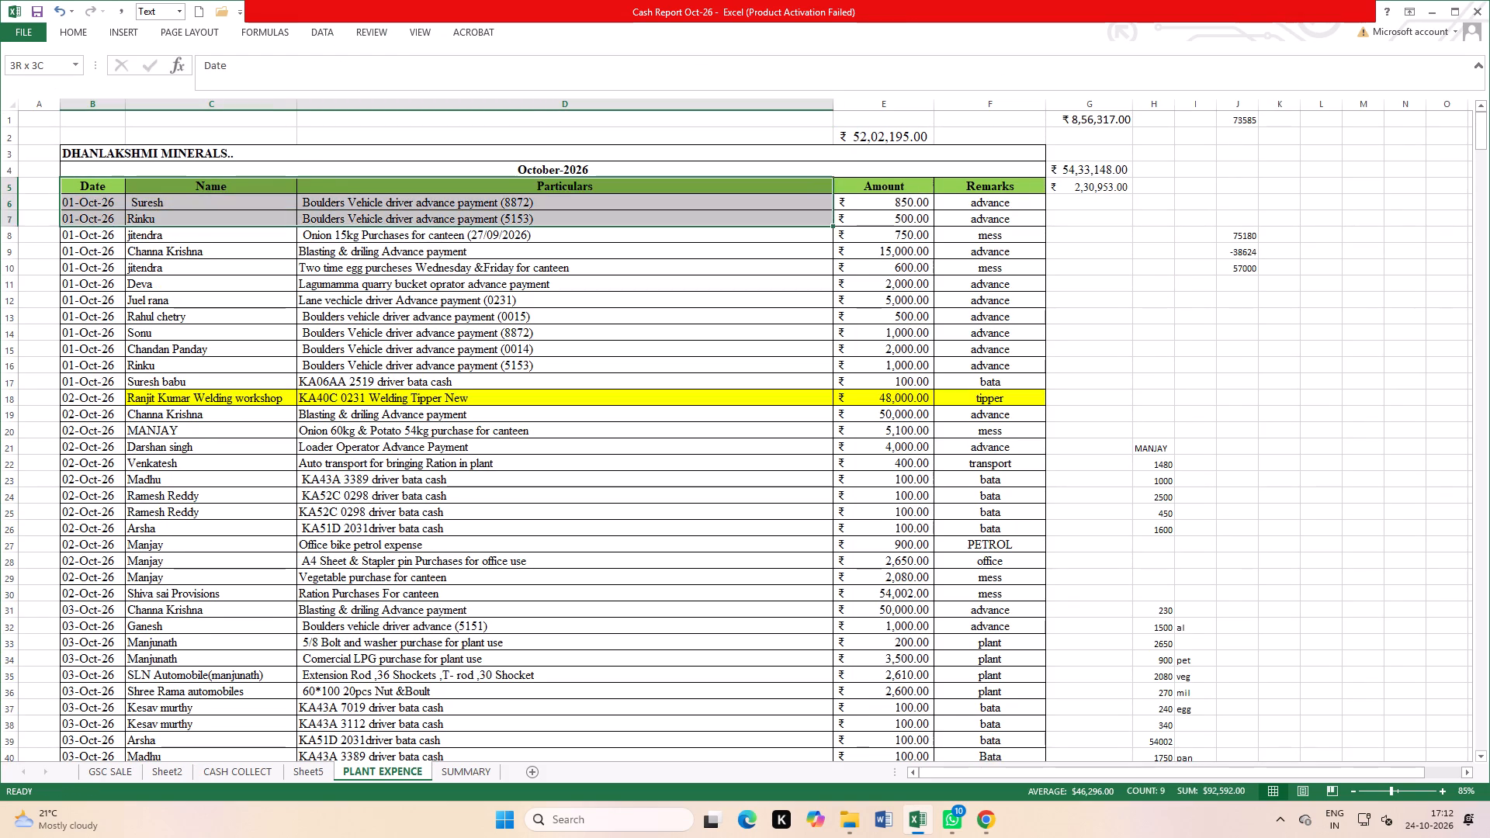
left_click_drag(788, 212, 973, 186)
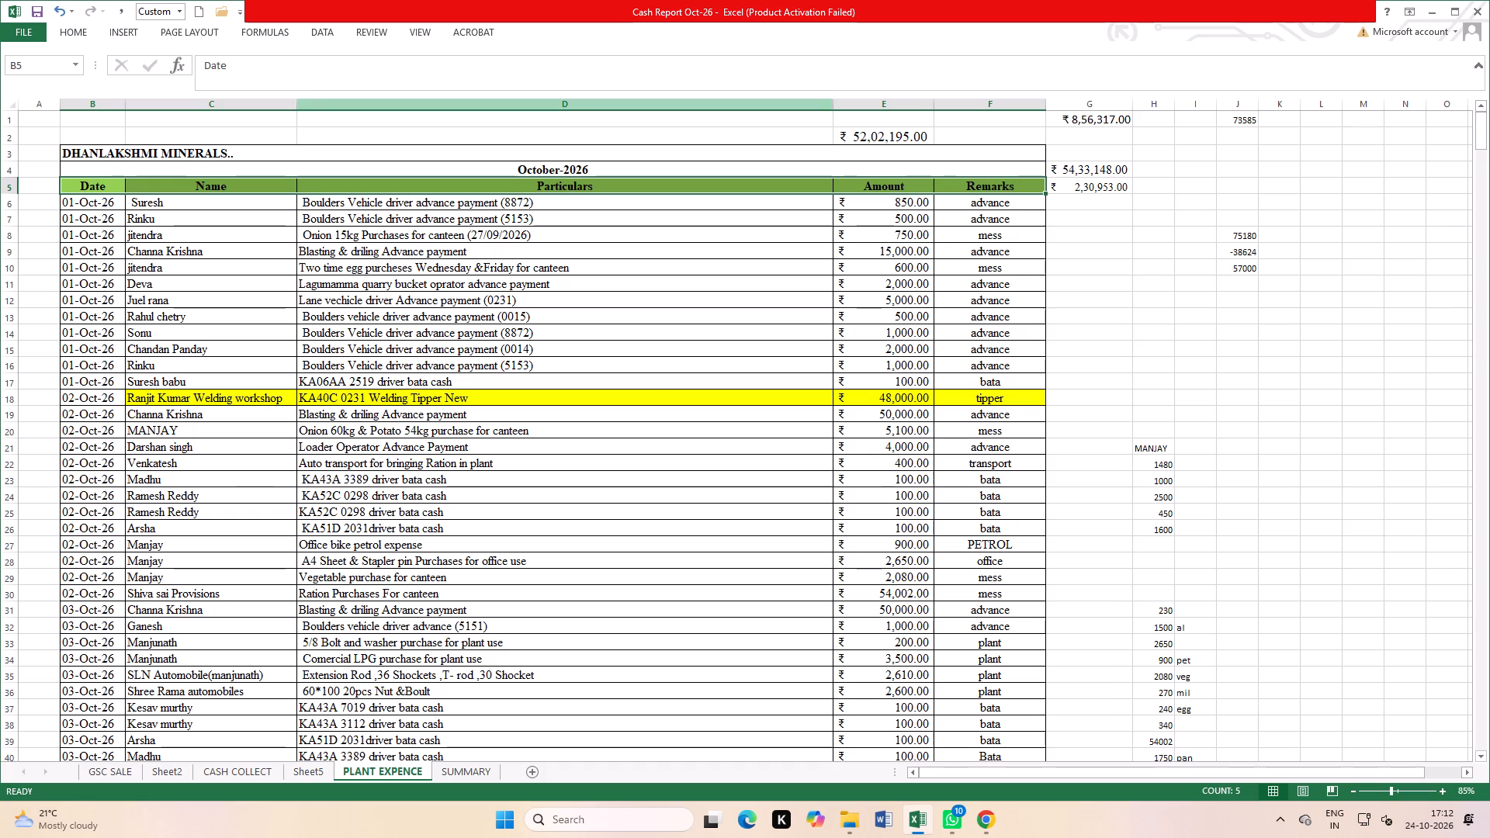
left_click(329, 36)
left_click(414, 60)
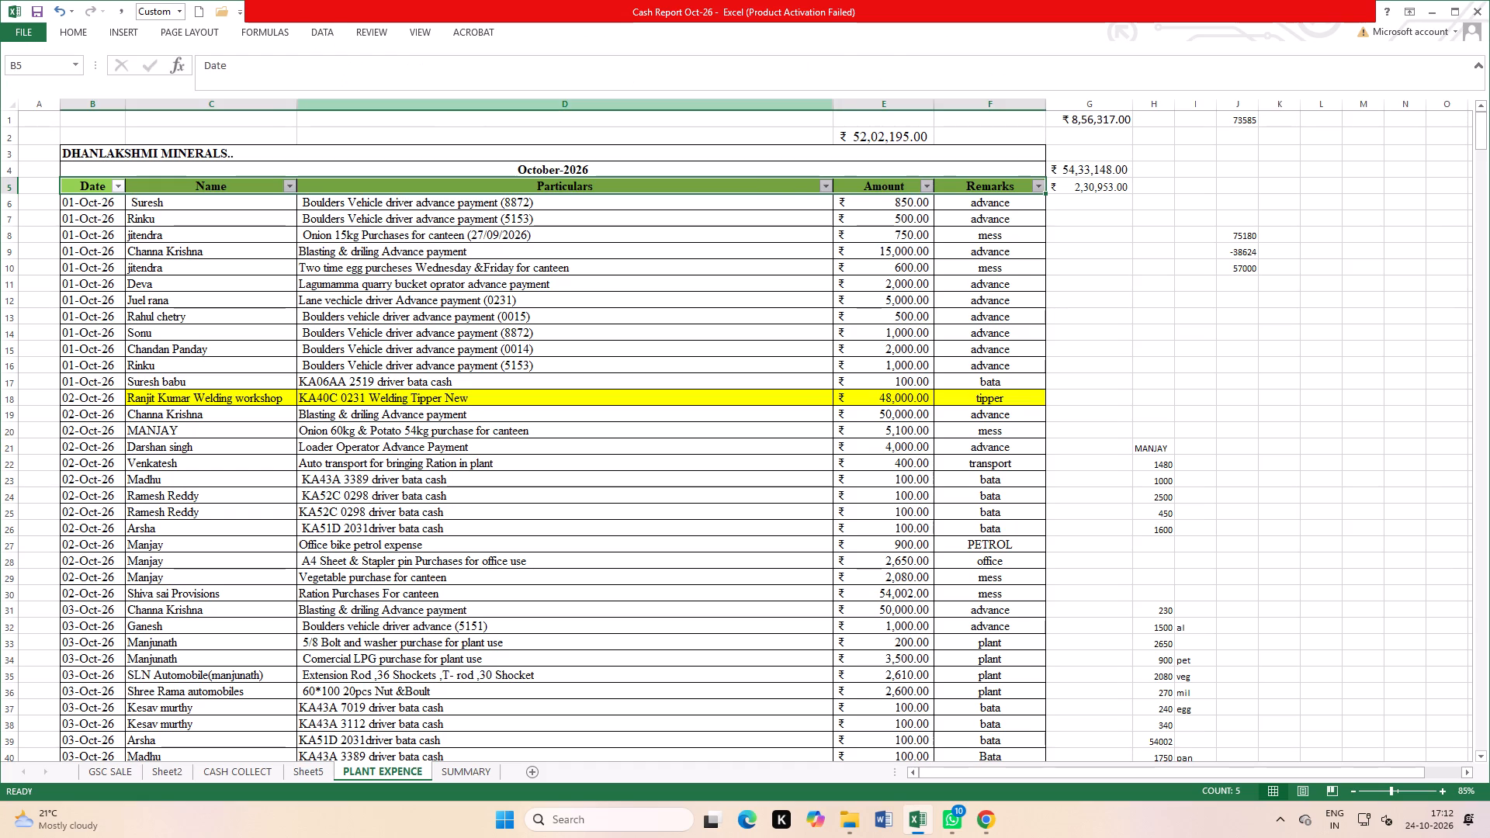
left_click(915, 407)
Filter the Remarks column to show only the loader entries.
left_click(1037, 185)
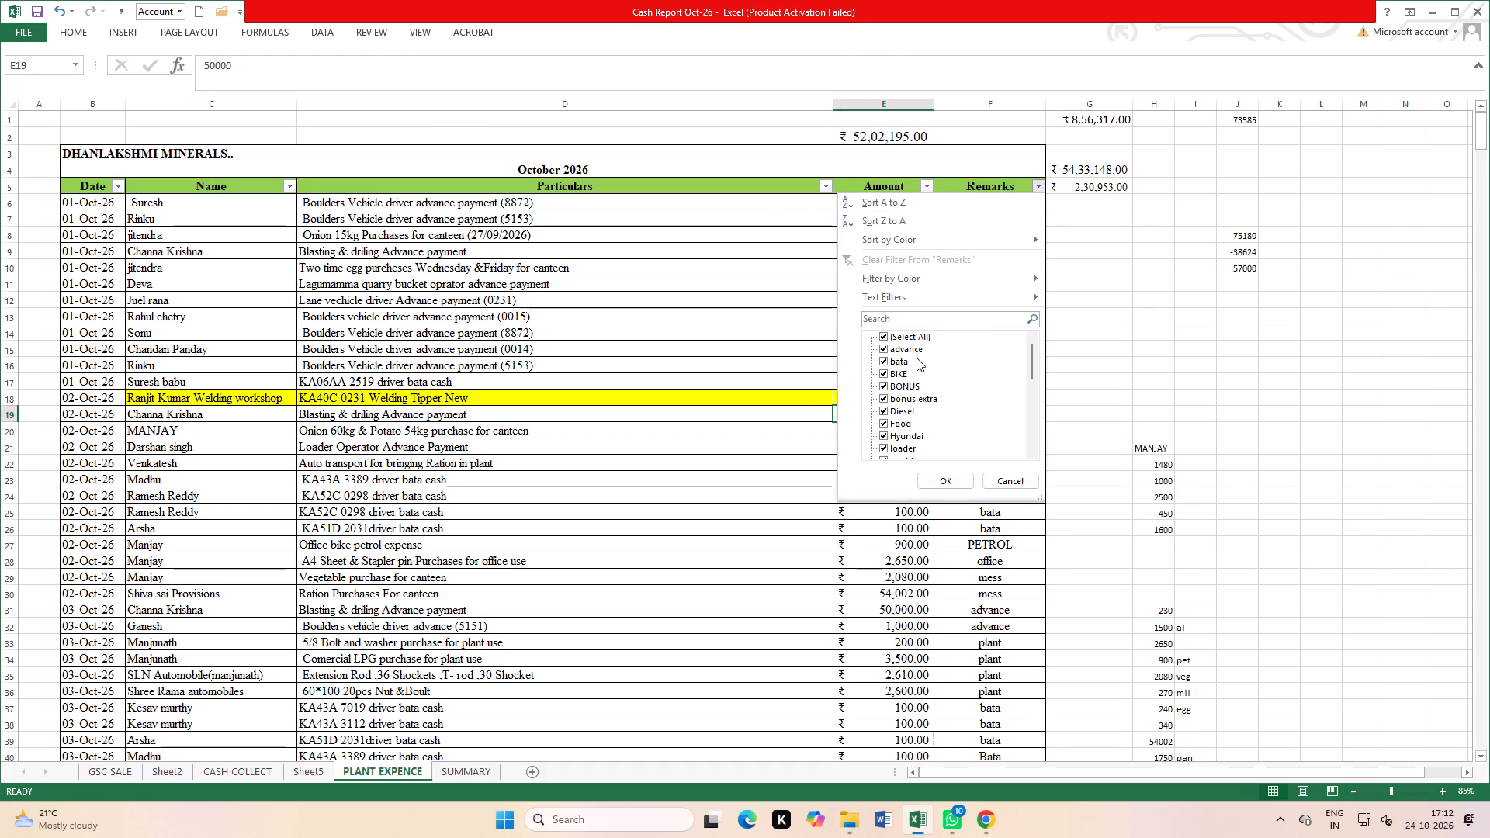
left_click(913, 333)
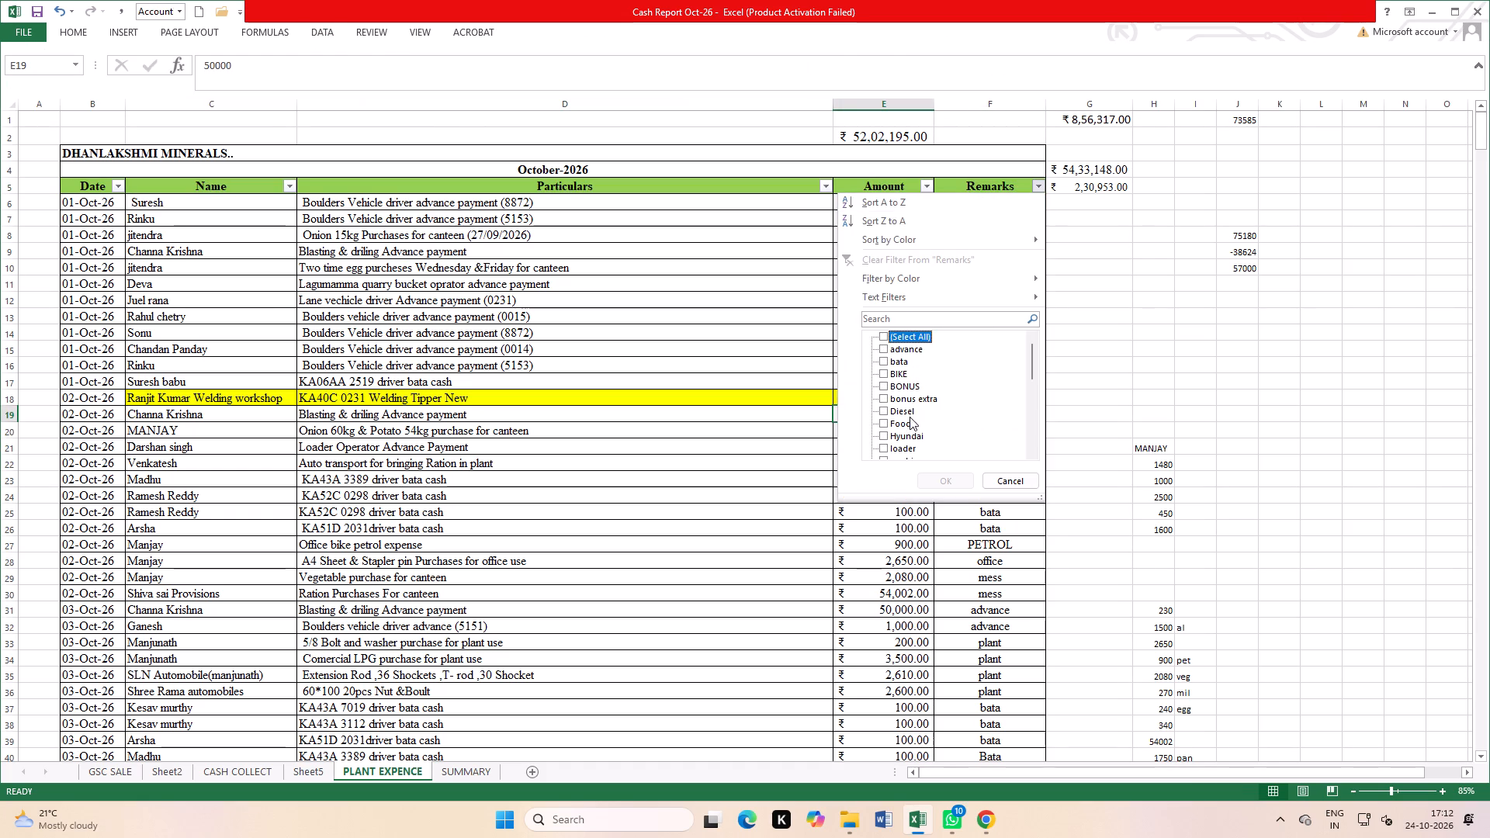
scroll(909, 438, "down", 1)
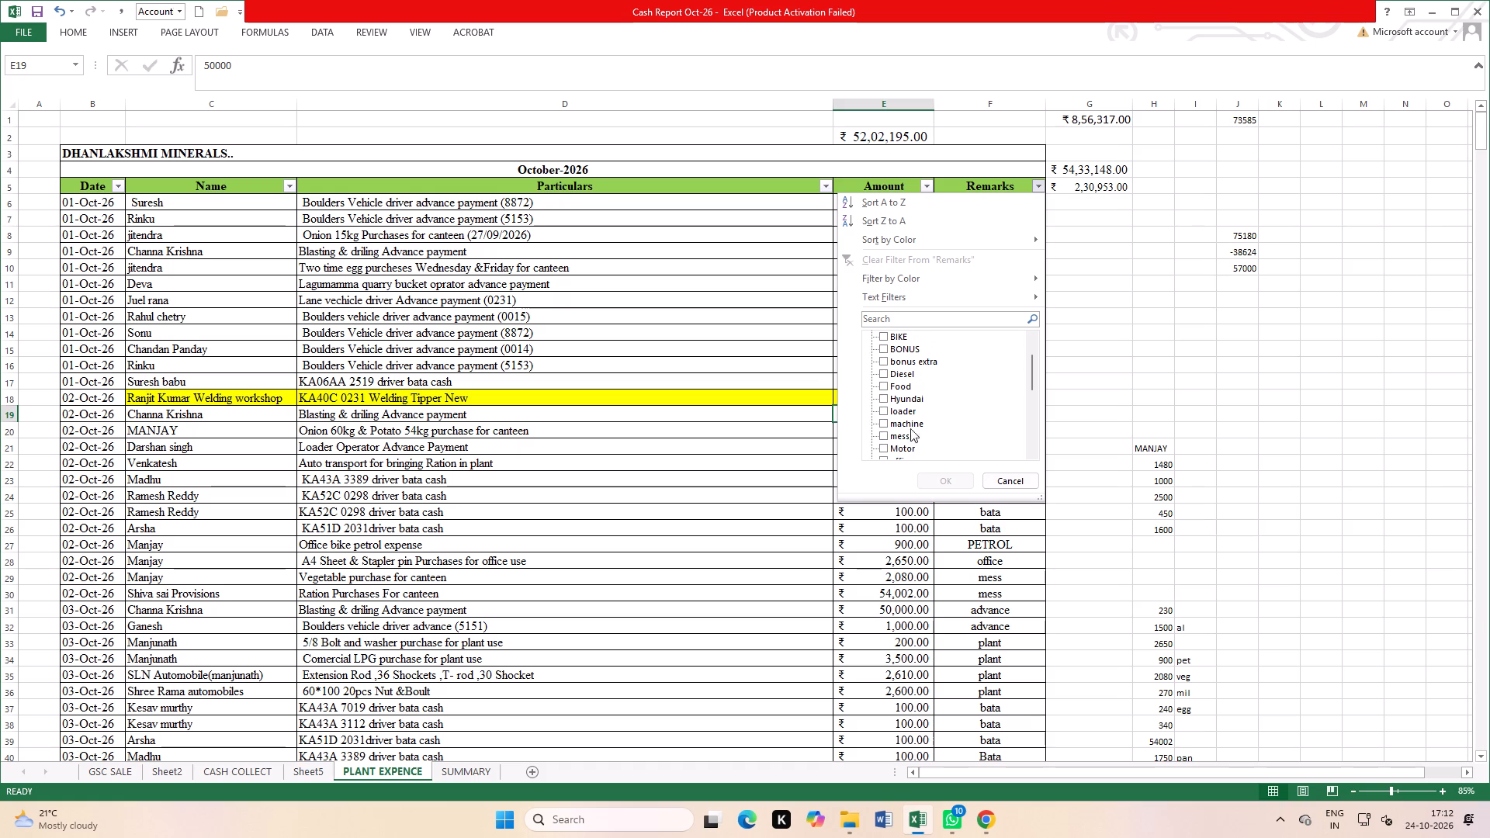
left_click(912, 412)
left_click(941, 483)
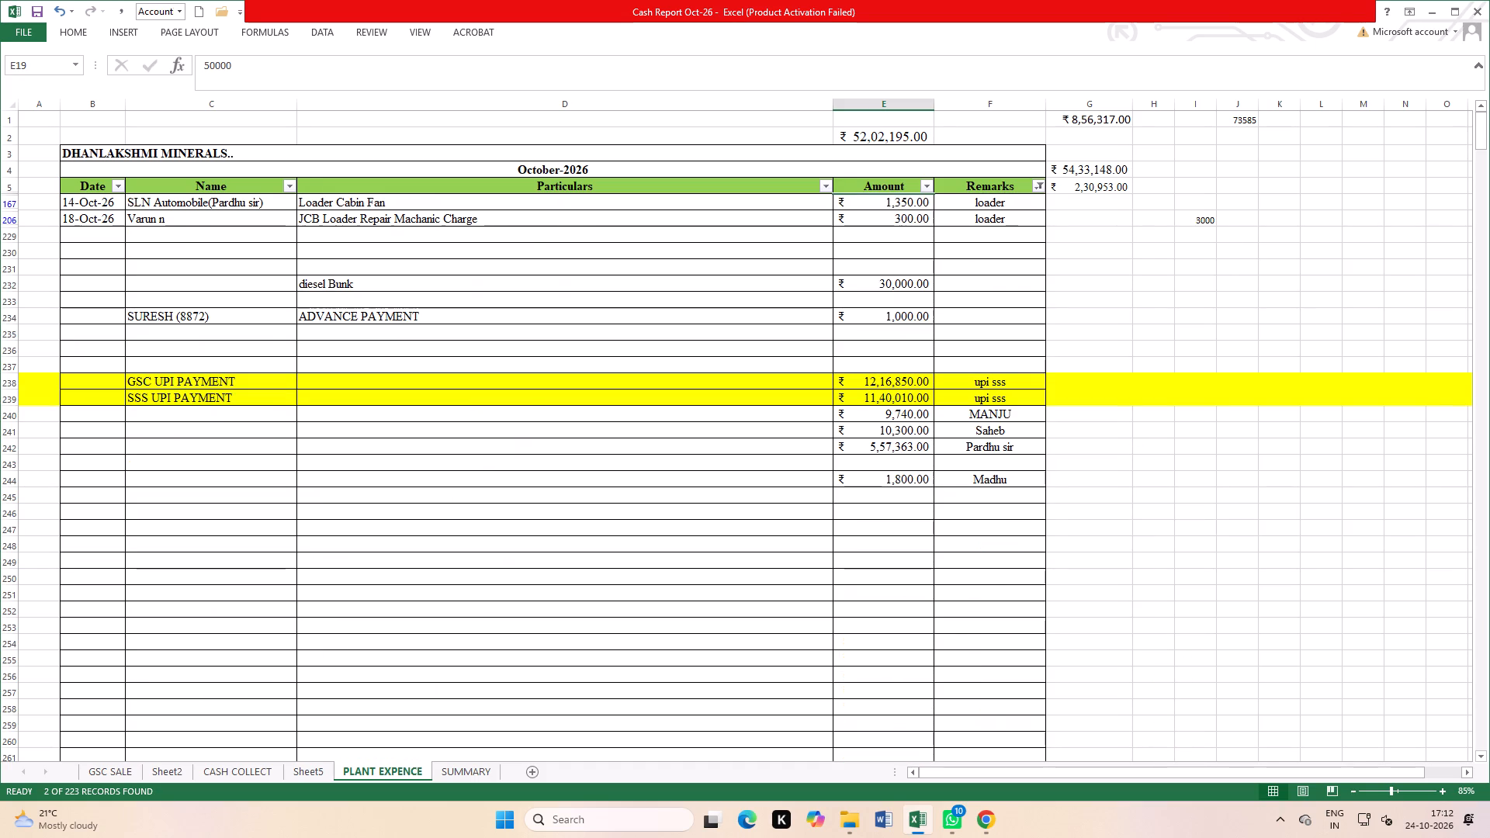
Capitalize the initial N in the Name cell of the JCB Loader Repair row dated 18-Oct-26.
left_click(435, 224)
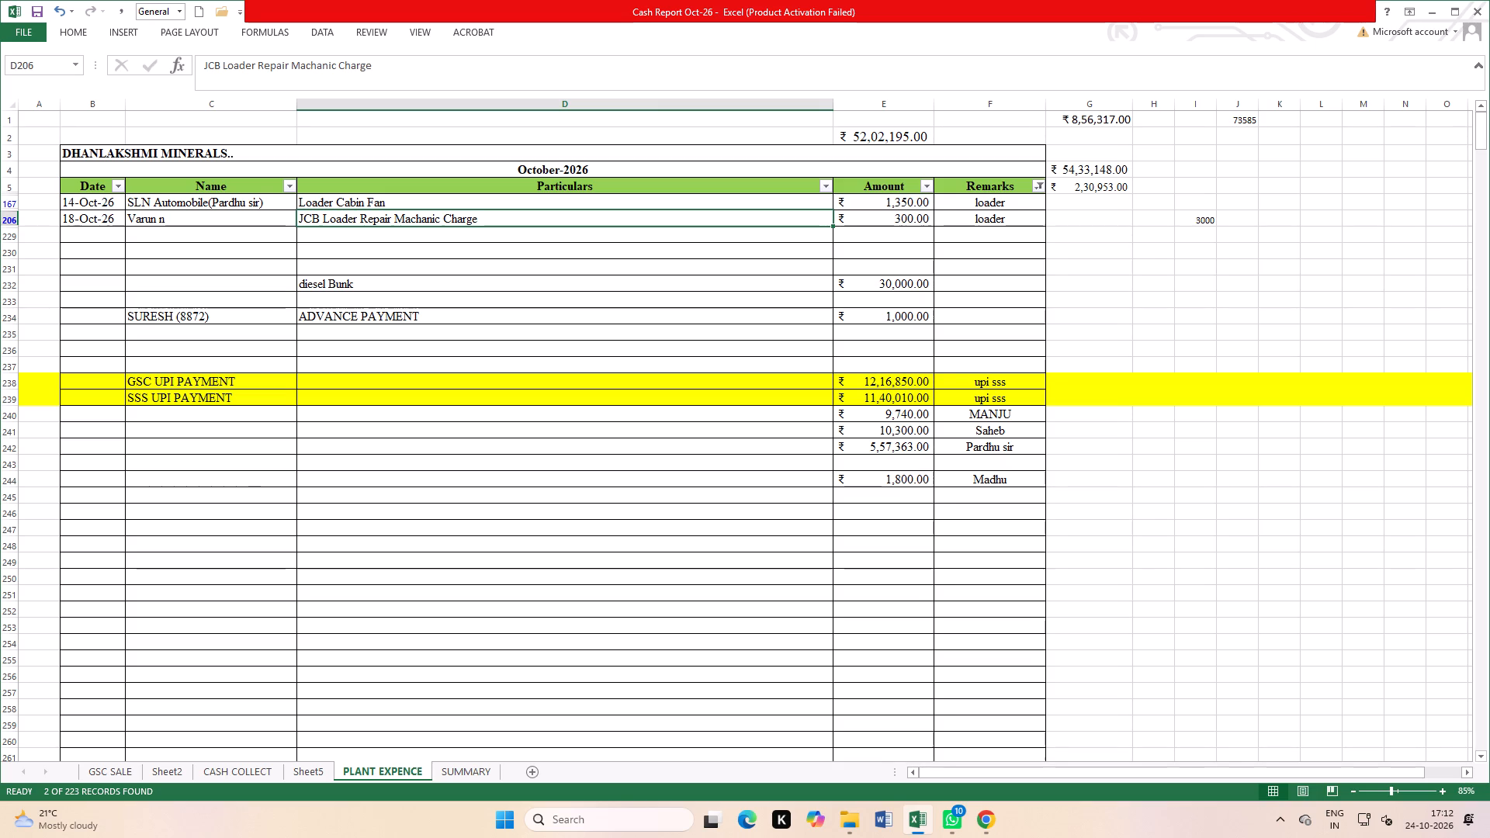
double_click(200, 218)
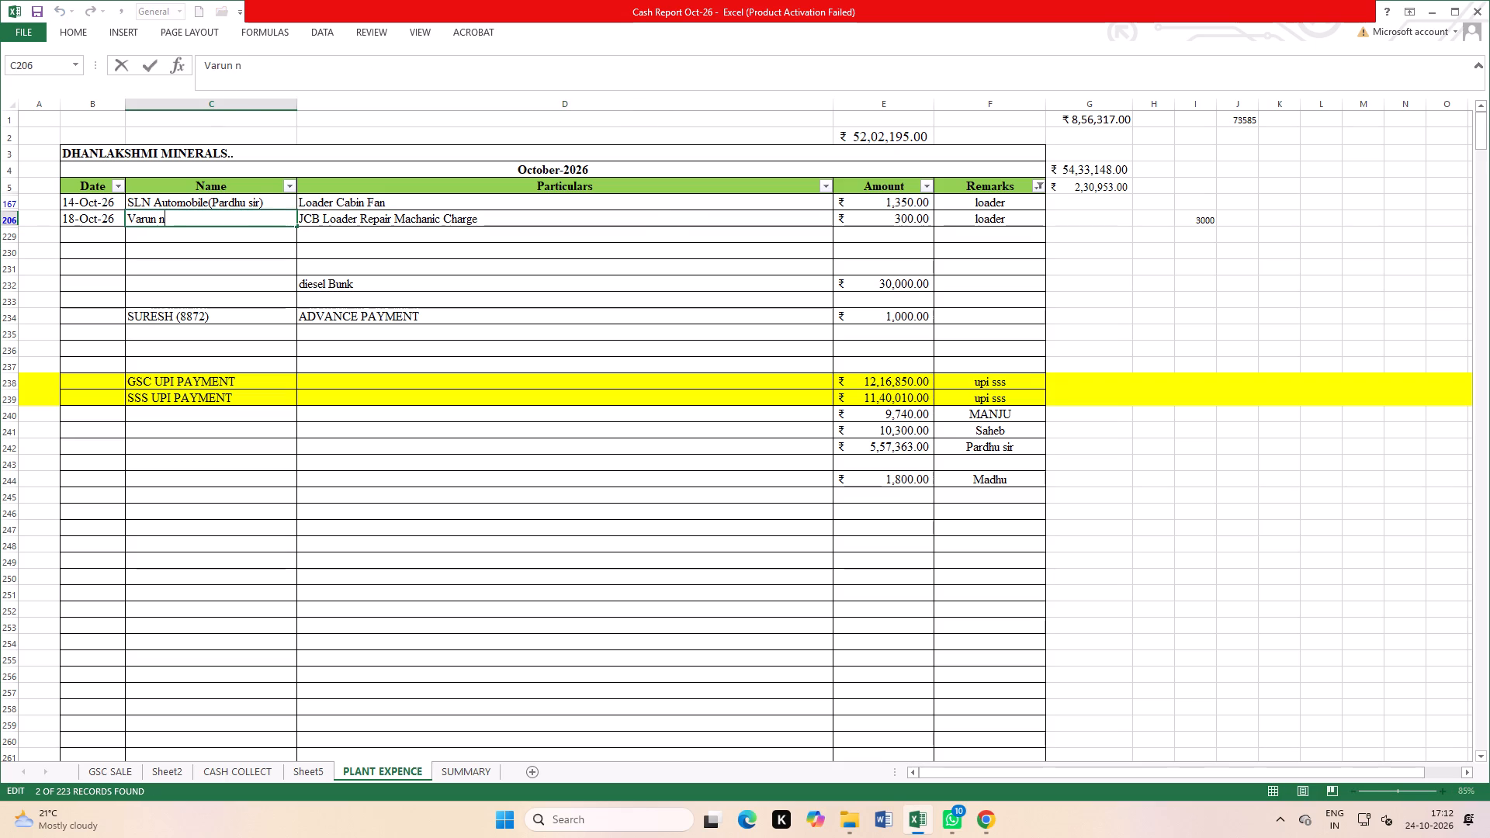
key("BackSpace")
key("n")
left_click(460, 242)
left_click(480, 218)
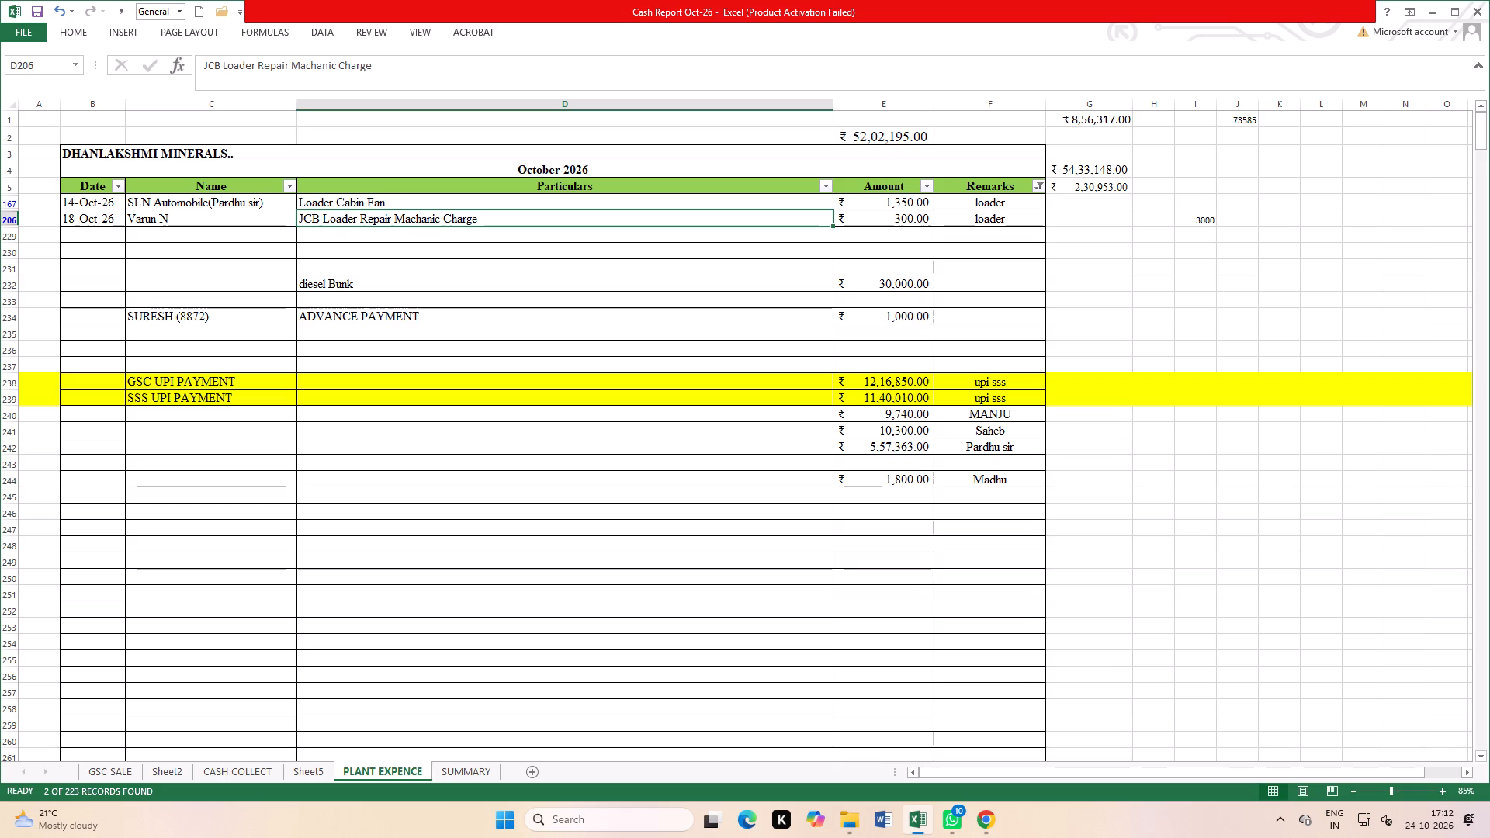
left_click(754, 313)
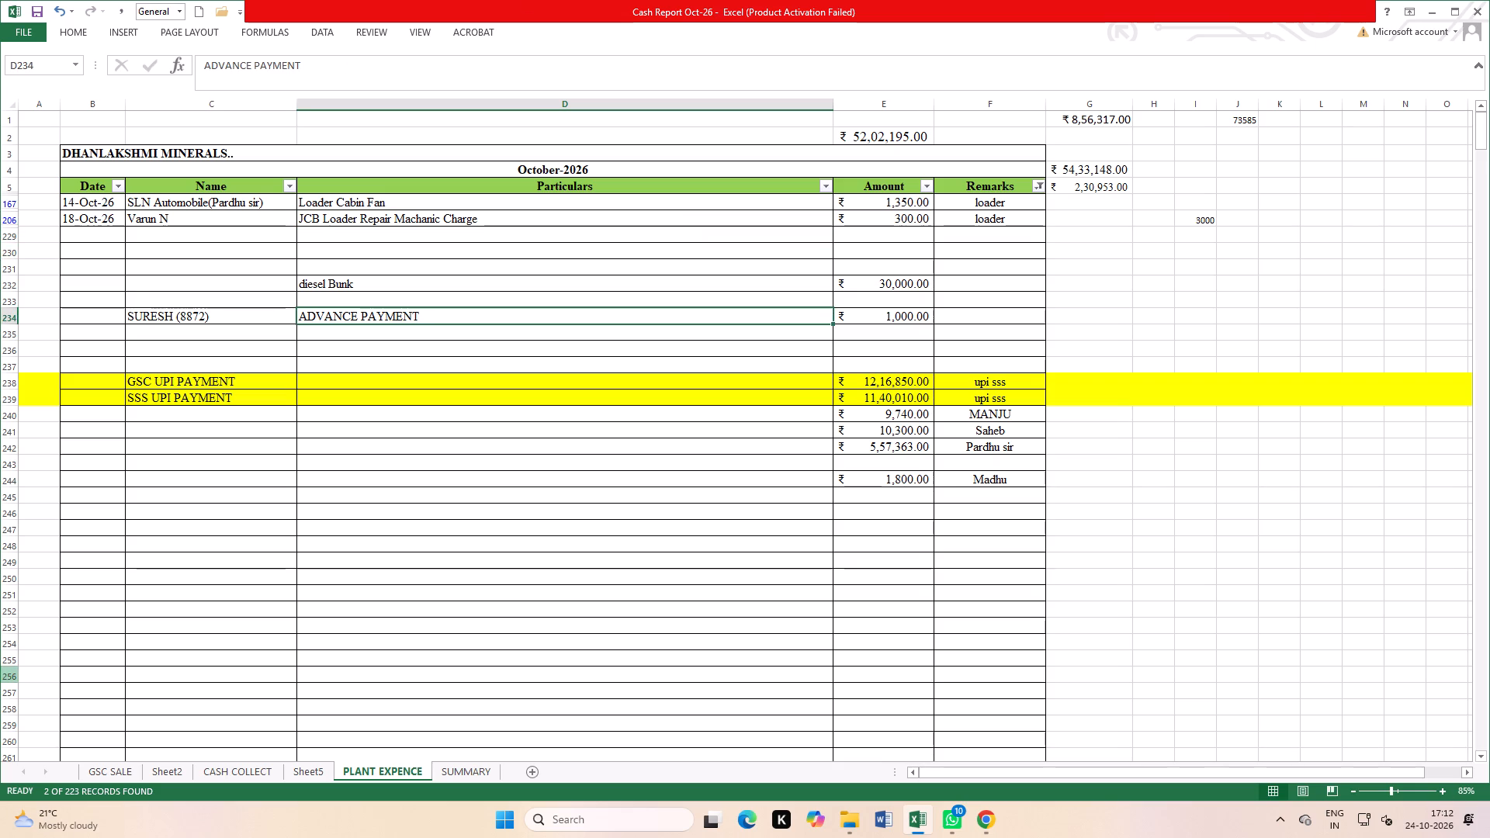
Change the Remarks filter to show only the machine entries.
left_click(1039, 186)
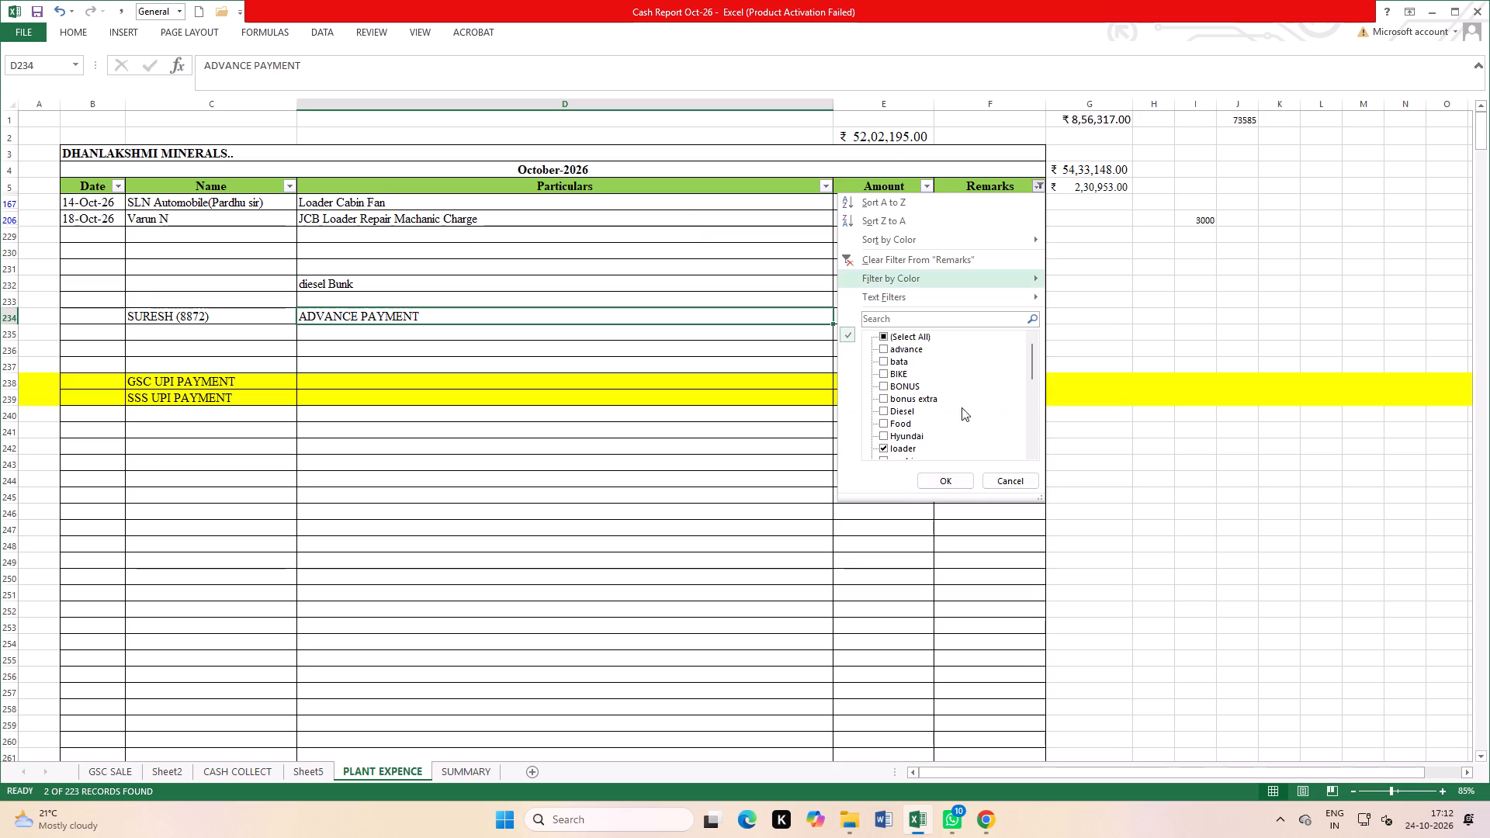
scroll(938, 405, "down", 1)
left_click(903, 415)
left_click(905, 426)
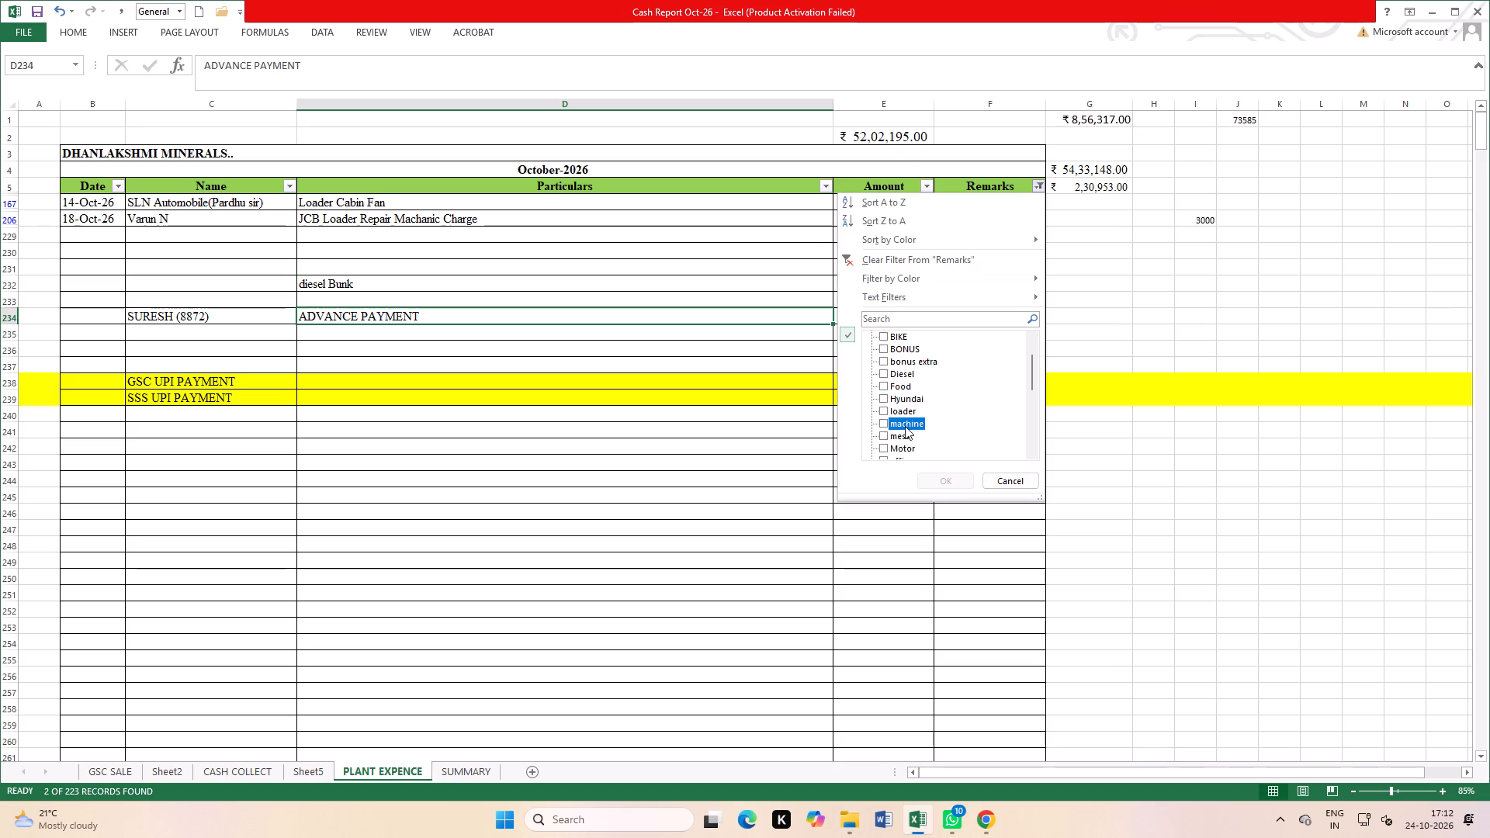
left_click(944, 483)
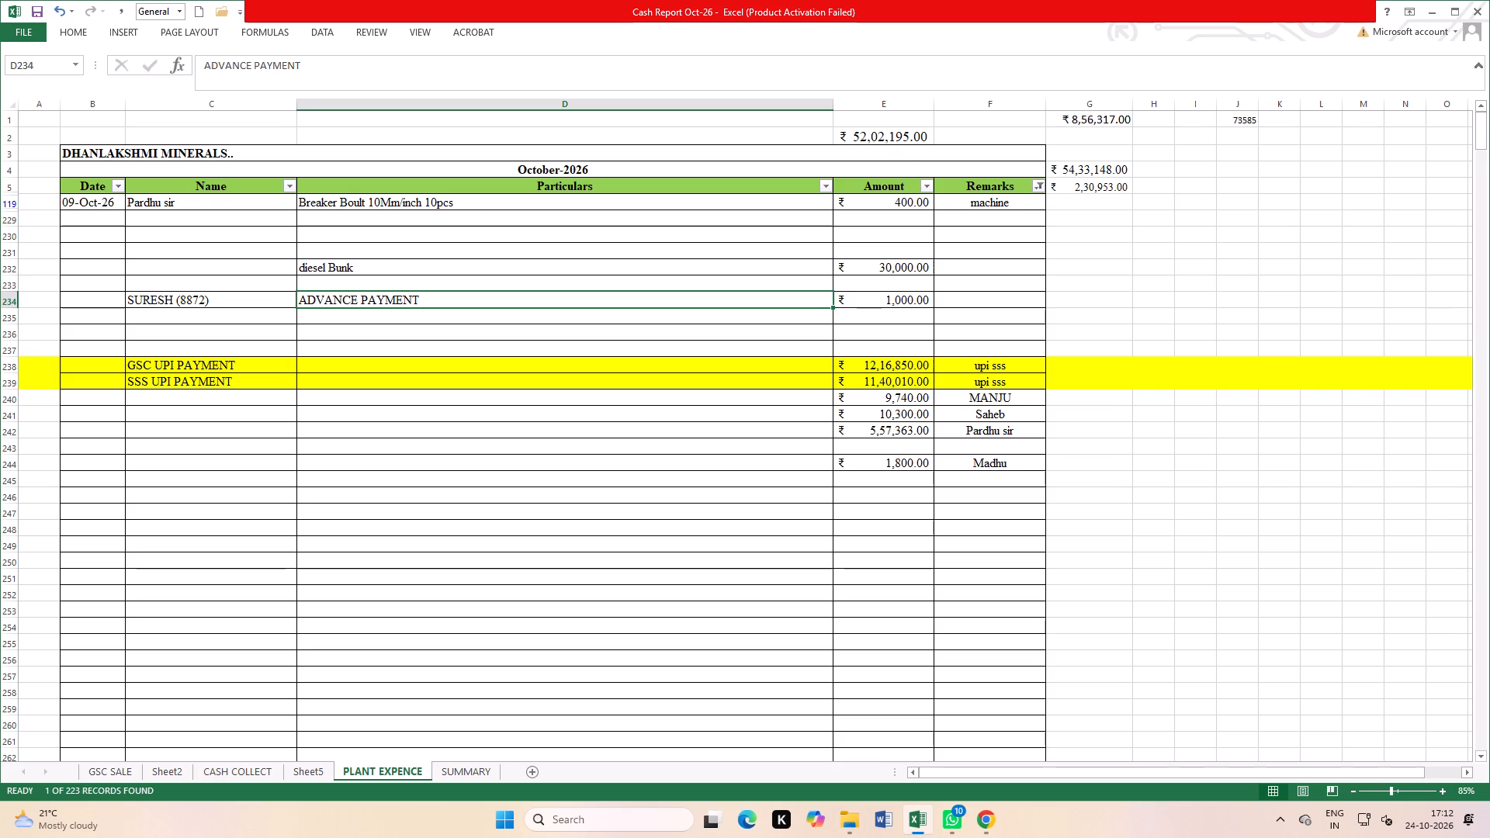
Replace the Particulars of the 09-Oct-26 machine entry with "10MM Allenkey bolt purchase for Lagumamma Quarry Breaker".
left_click(368, 203)
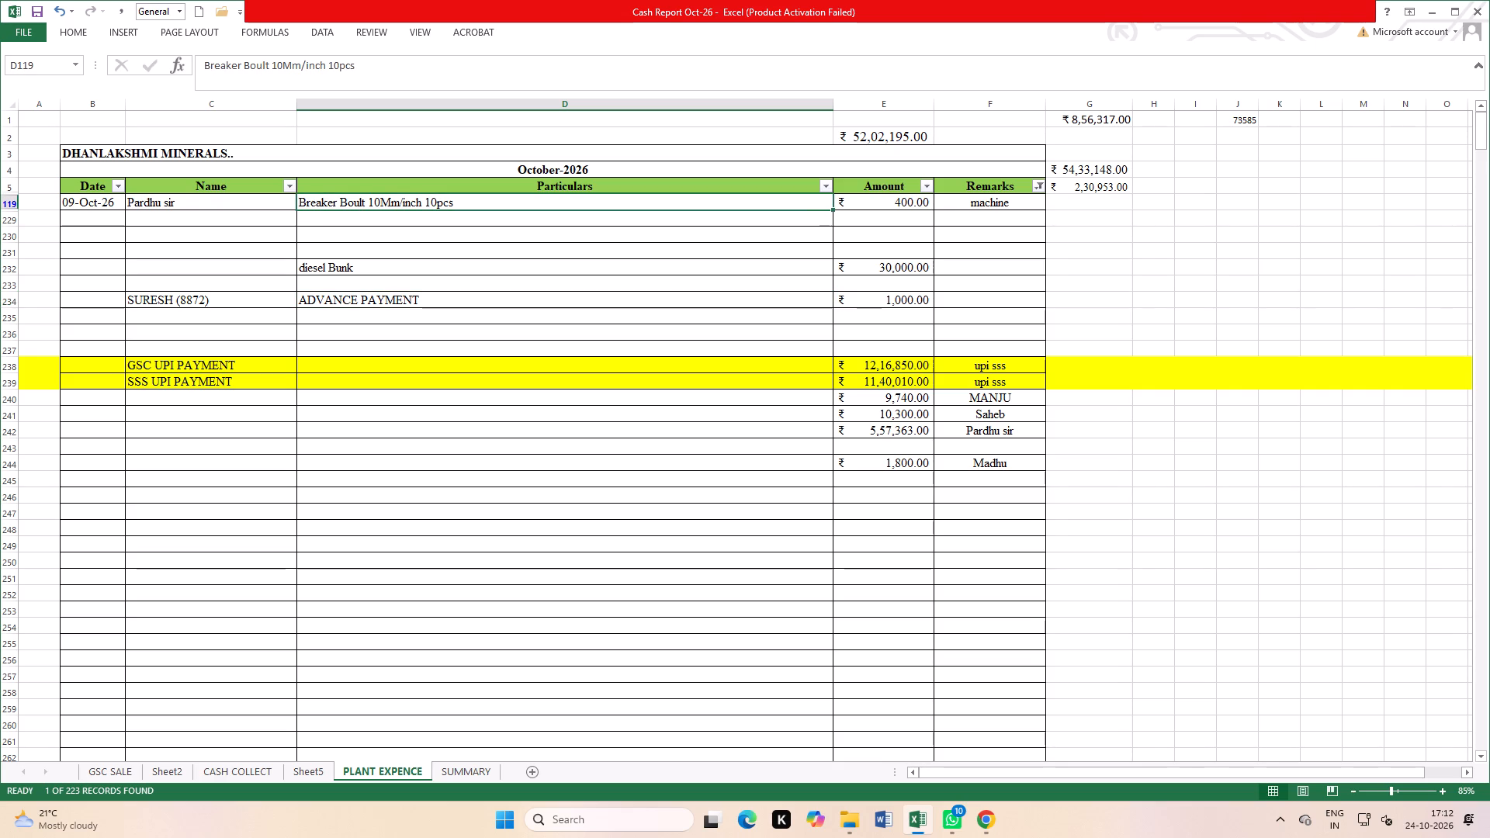
double_click(368, 203)
key("BackSpace")
key("BackSpace")
key("BackSpace")
key("BackSpace")
key("BackSpace")
key("BackSpace")
key("BackSpace")
key("BackSpace")
key("BackSpace")
key("BackSpace")
key("BackSpace")
key("BackSpace")
key("BackSpace")
key("BackSpace")
key("BackSpace")
key("BackSpace")
key("BackSpace")
key("BackSpace")
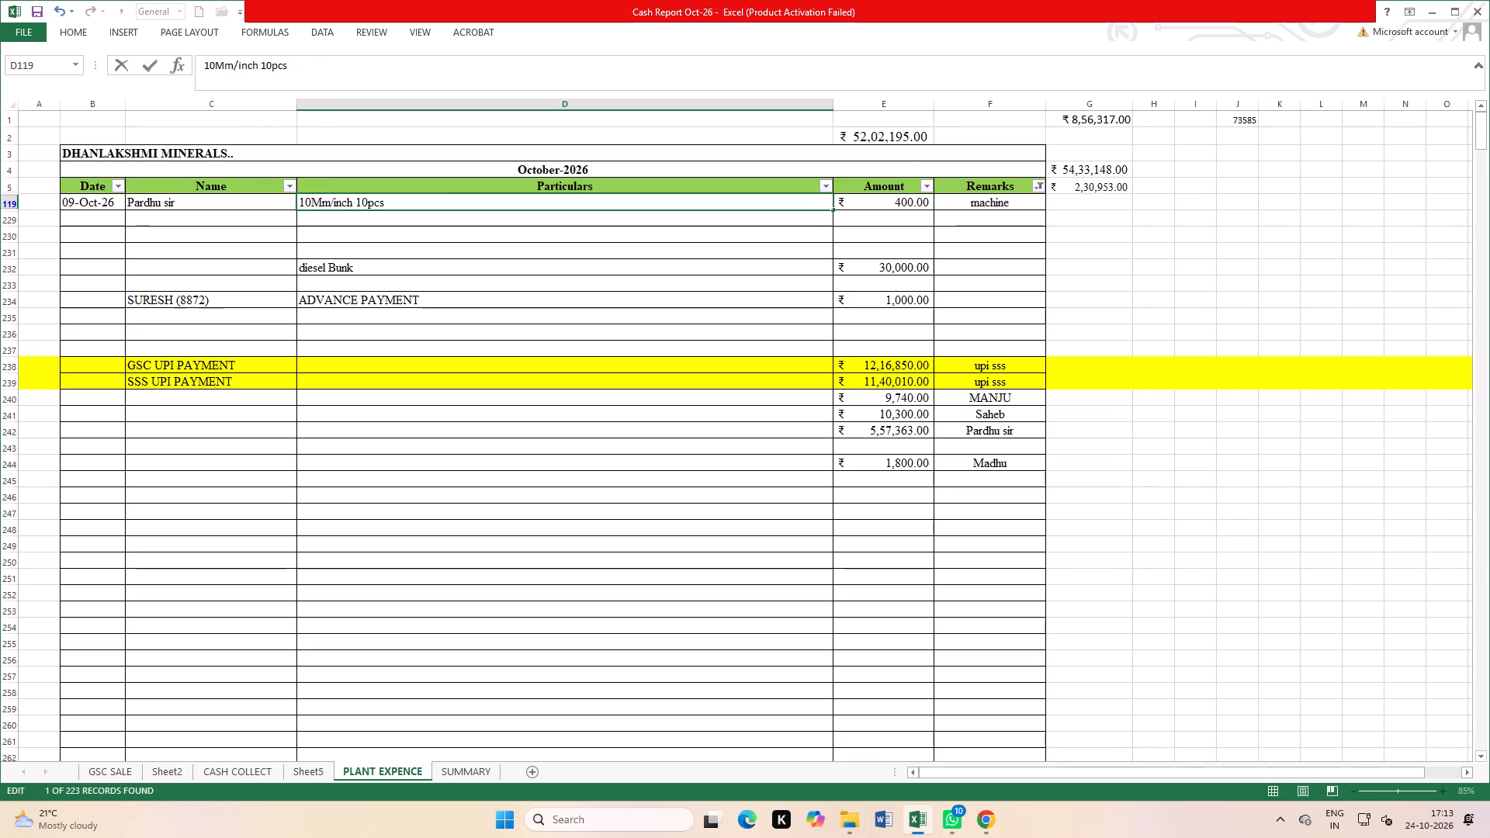
left_click(332, 202)
key("BackSpace")
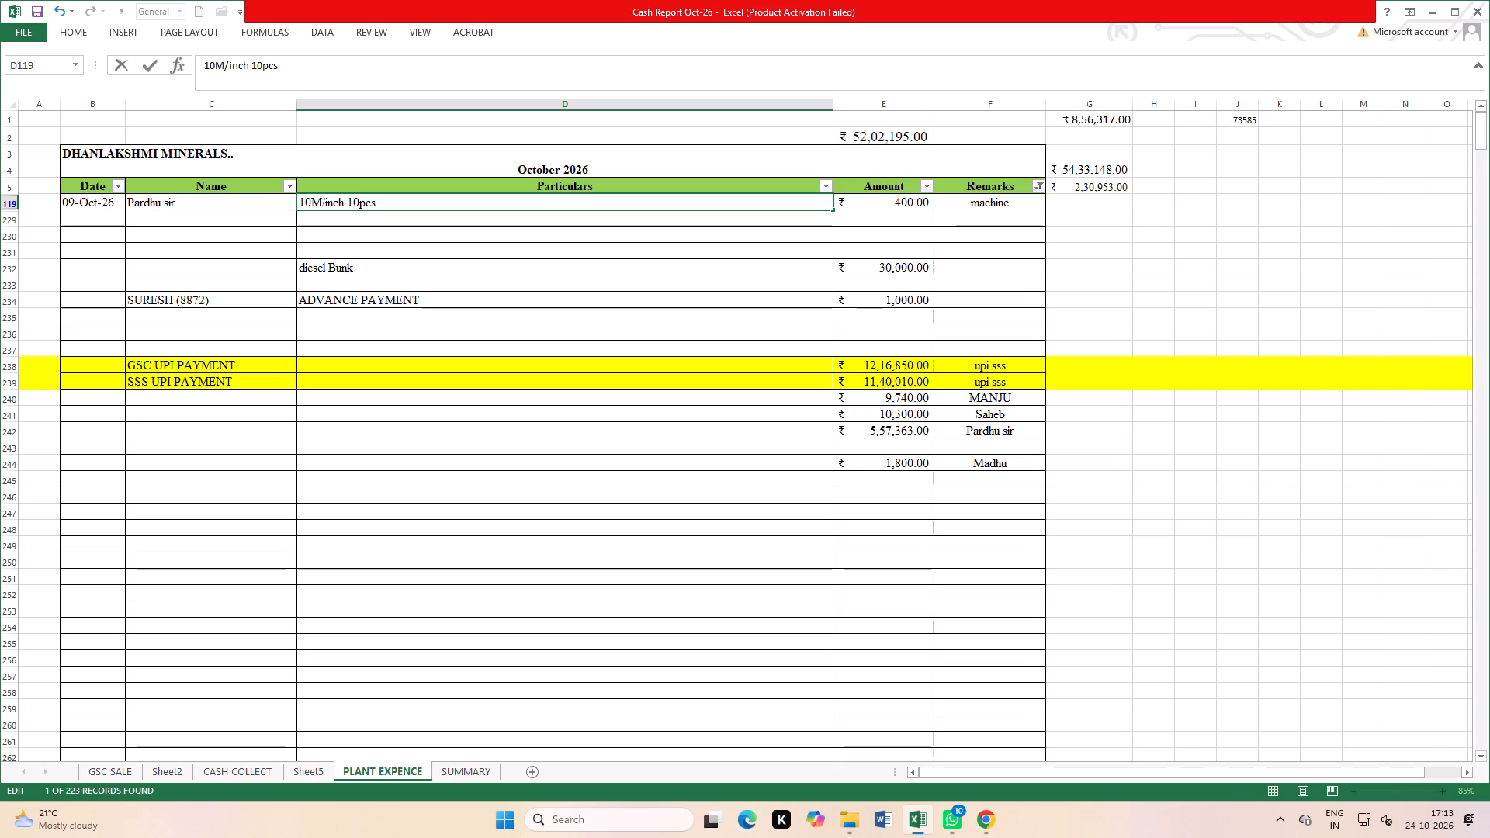
type("mm")
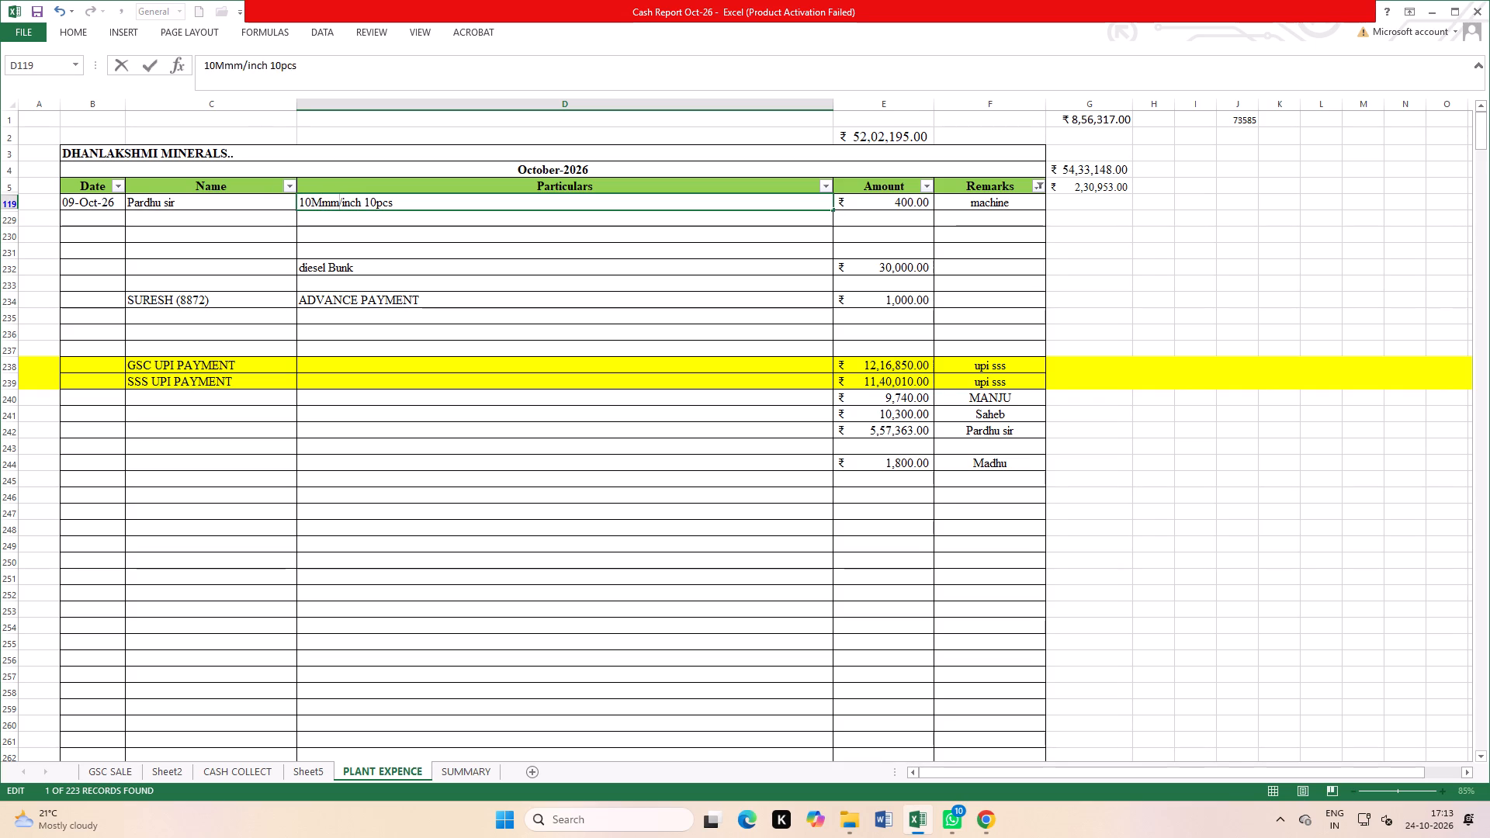
key("BackSpace")
key("BackSpace")
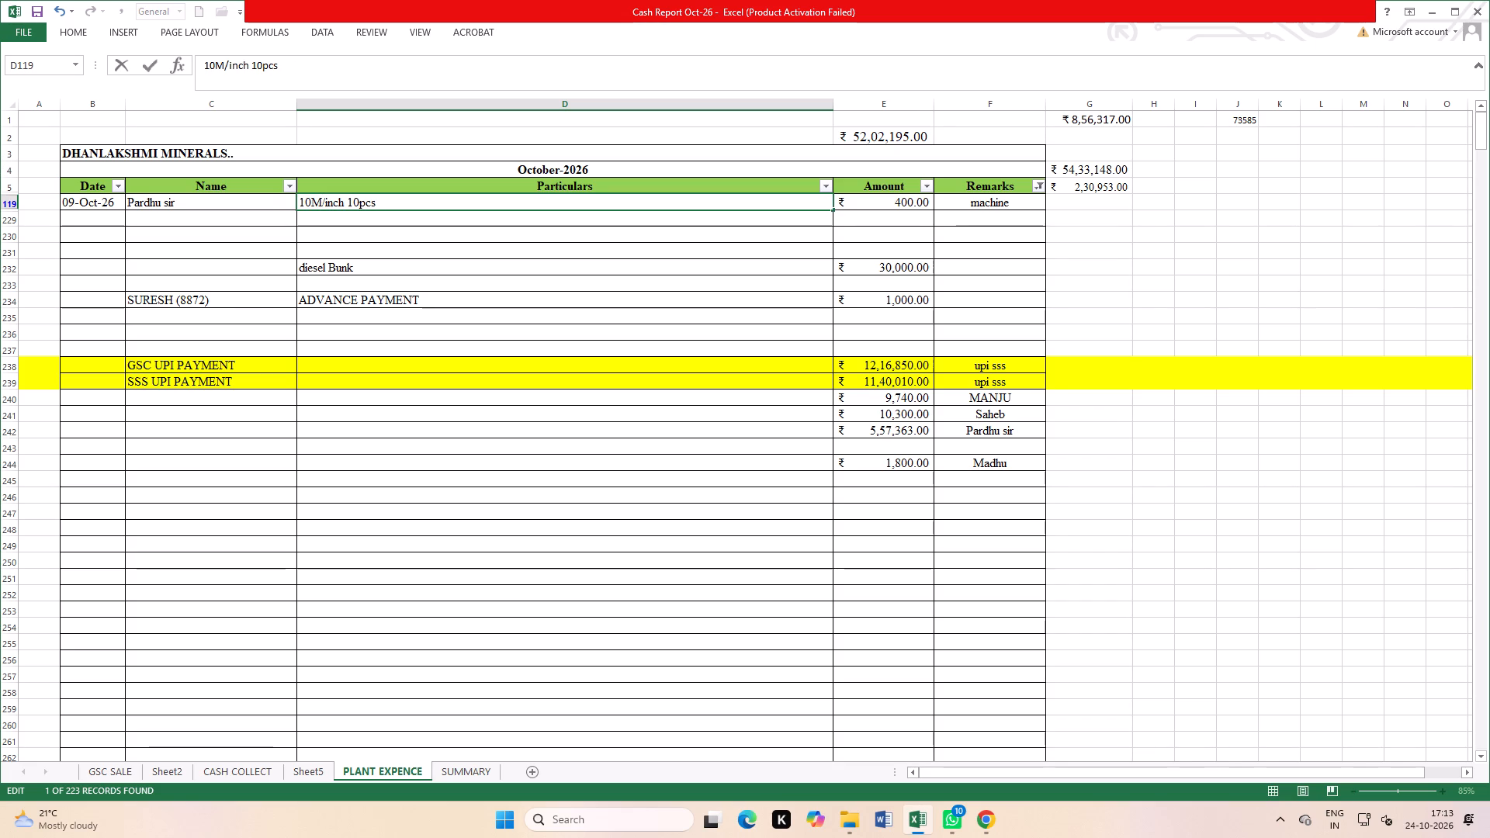
left_click(423, 210)
double_click(422, 203)
key("BackSpace")
key("BackSpace")
key("BackSpace")
key("BackSpace")
key("BackSpace")
key("BackSpace")
key("BackSpace")
key("BackSpace")
key("BackSpace")
key("BackSpace")
key("BackSpace")
key("BackSpace")
key("BackSpace")
key("BackSpace")
key("BackSpace")
key("BackSpace")
key("BackSpace")
key("BackSpace")
key("BackSpace")
key("BackSpace")
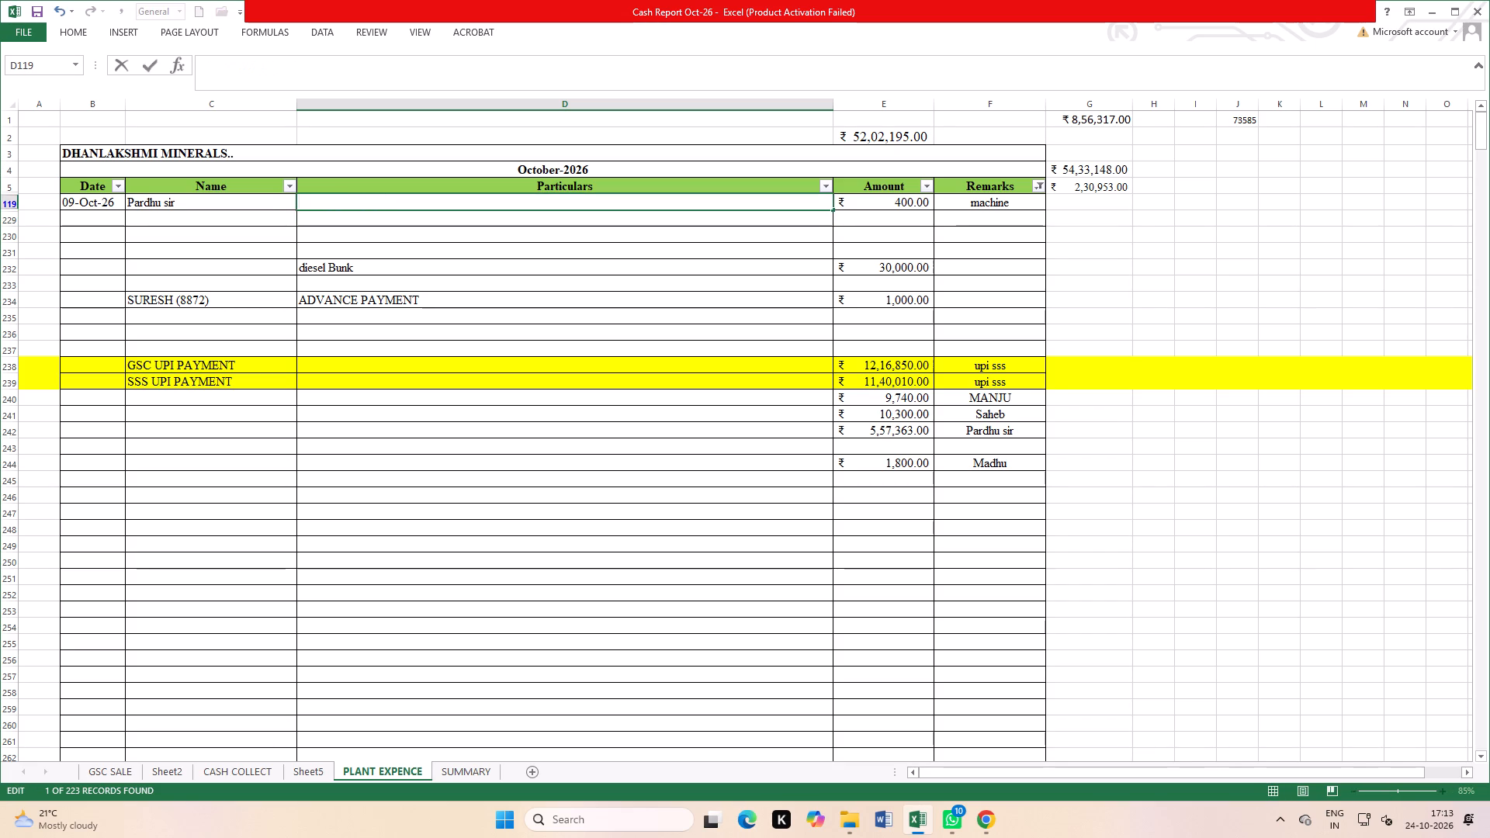
key("1")
key("0")
type("ALLENKEY")
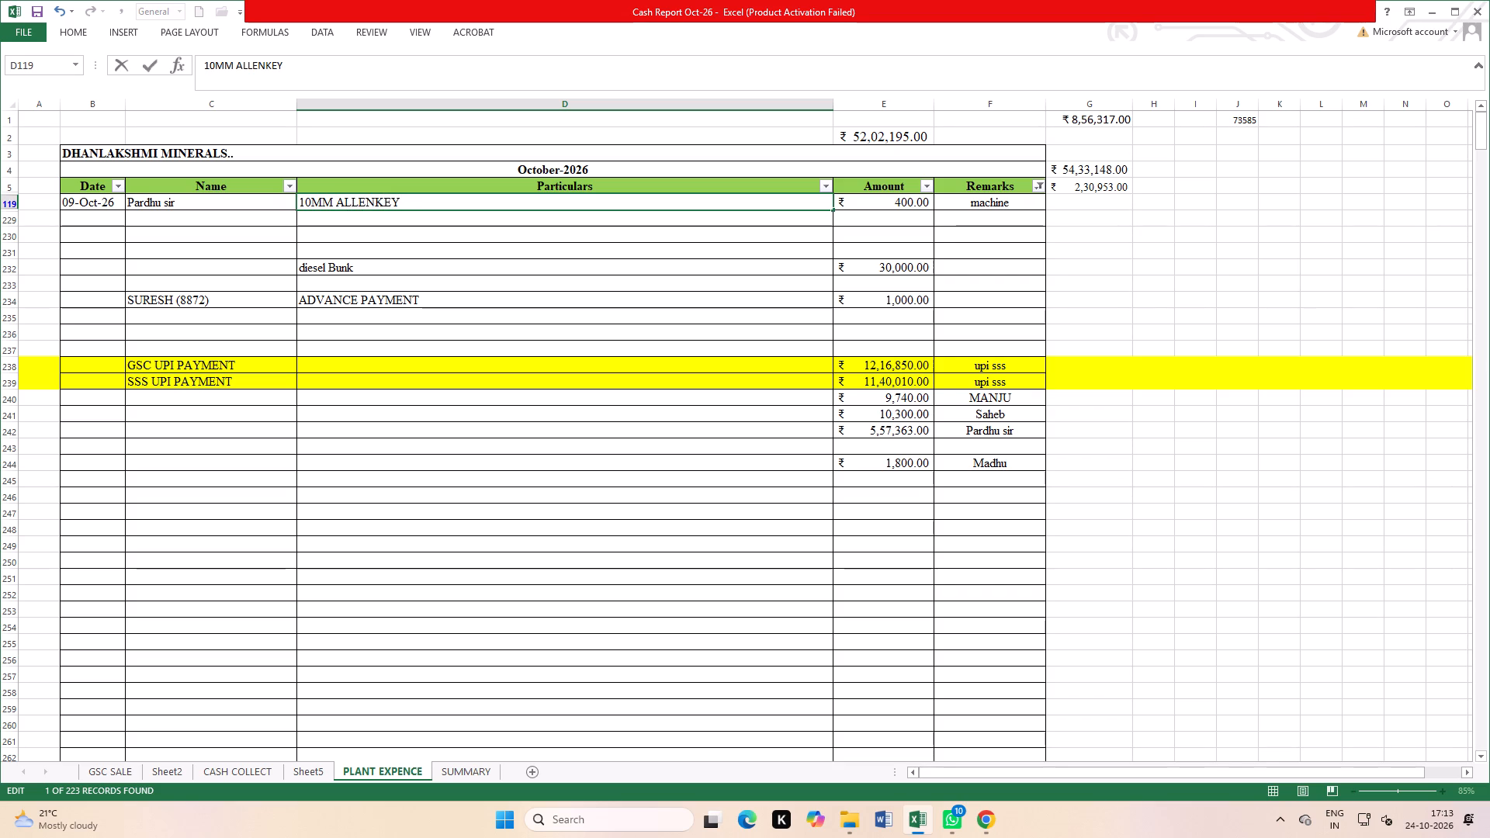
key("BackSpace")
key("BackSpace")
key("BackSpace")
key("BackSpace")
key("BackSpace")
key("BackSpace")
key("BackSpace")
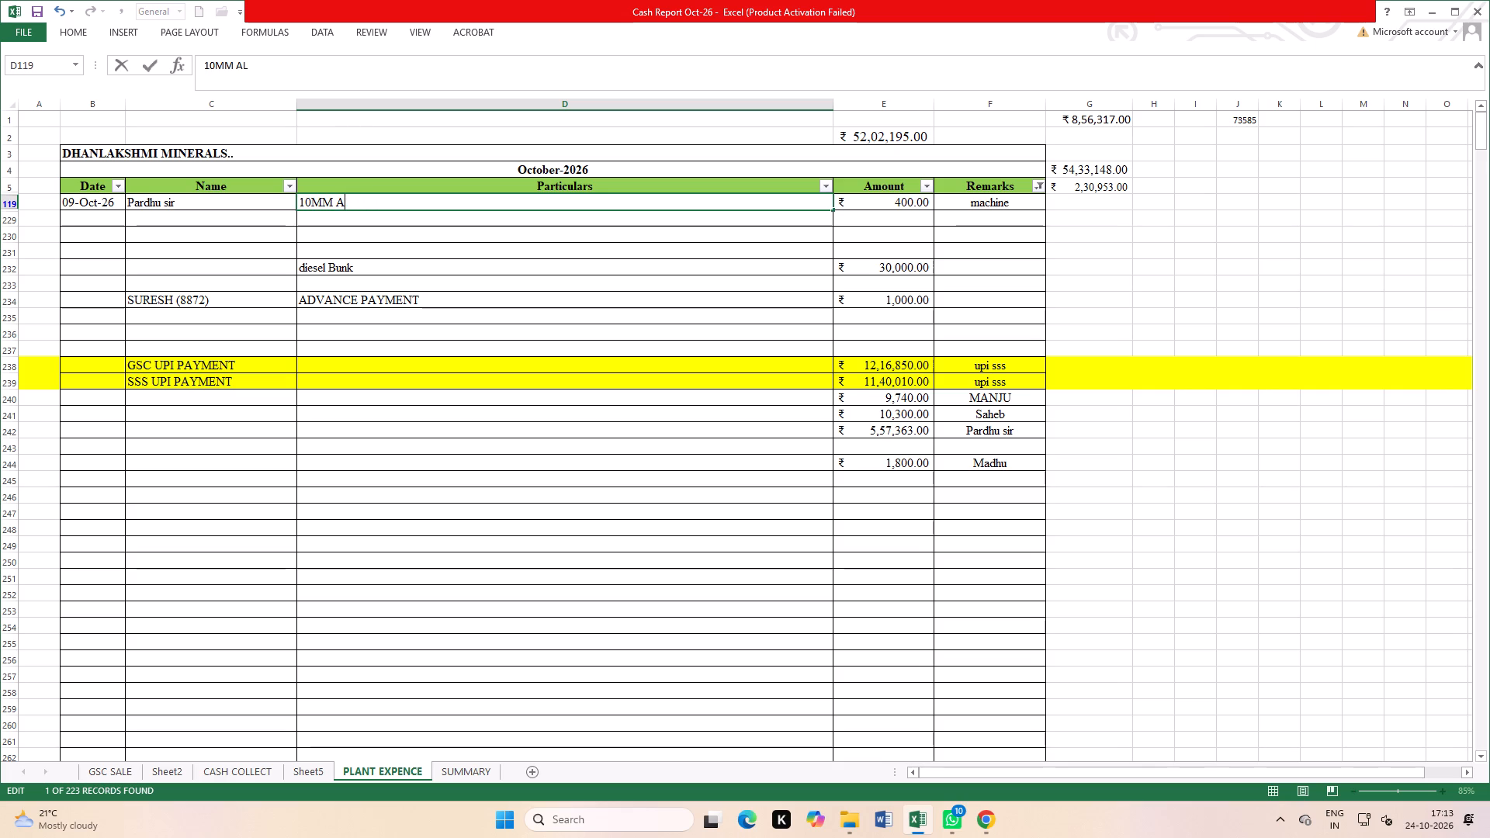
type("llenkey")
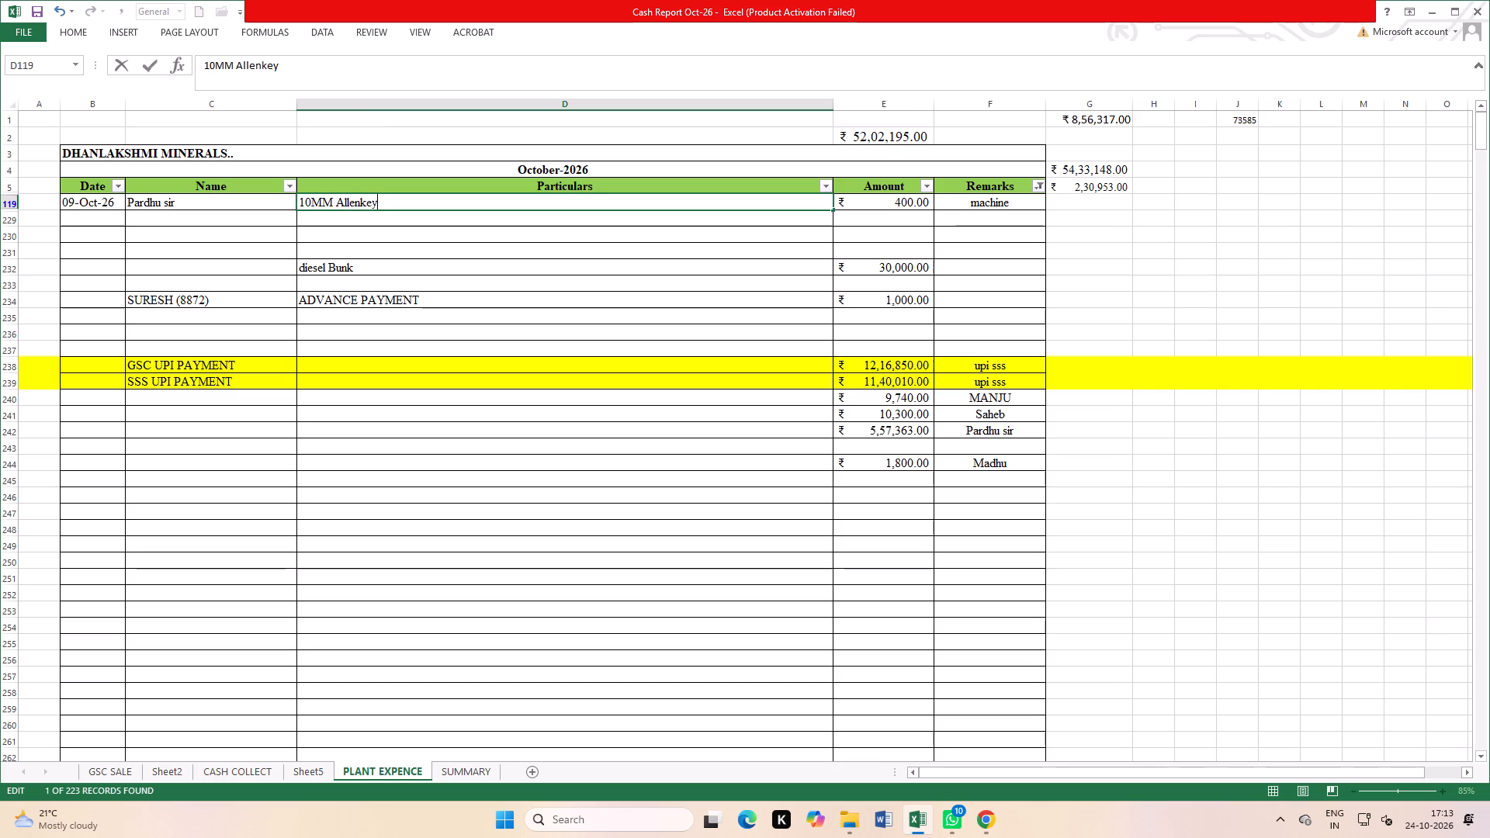
key("space")
type("bolt")
key("space")
type("purchase for")
key("space")
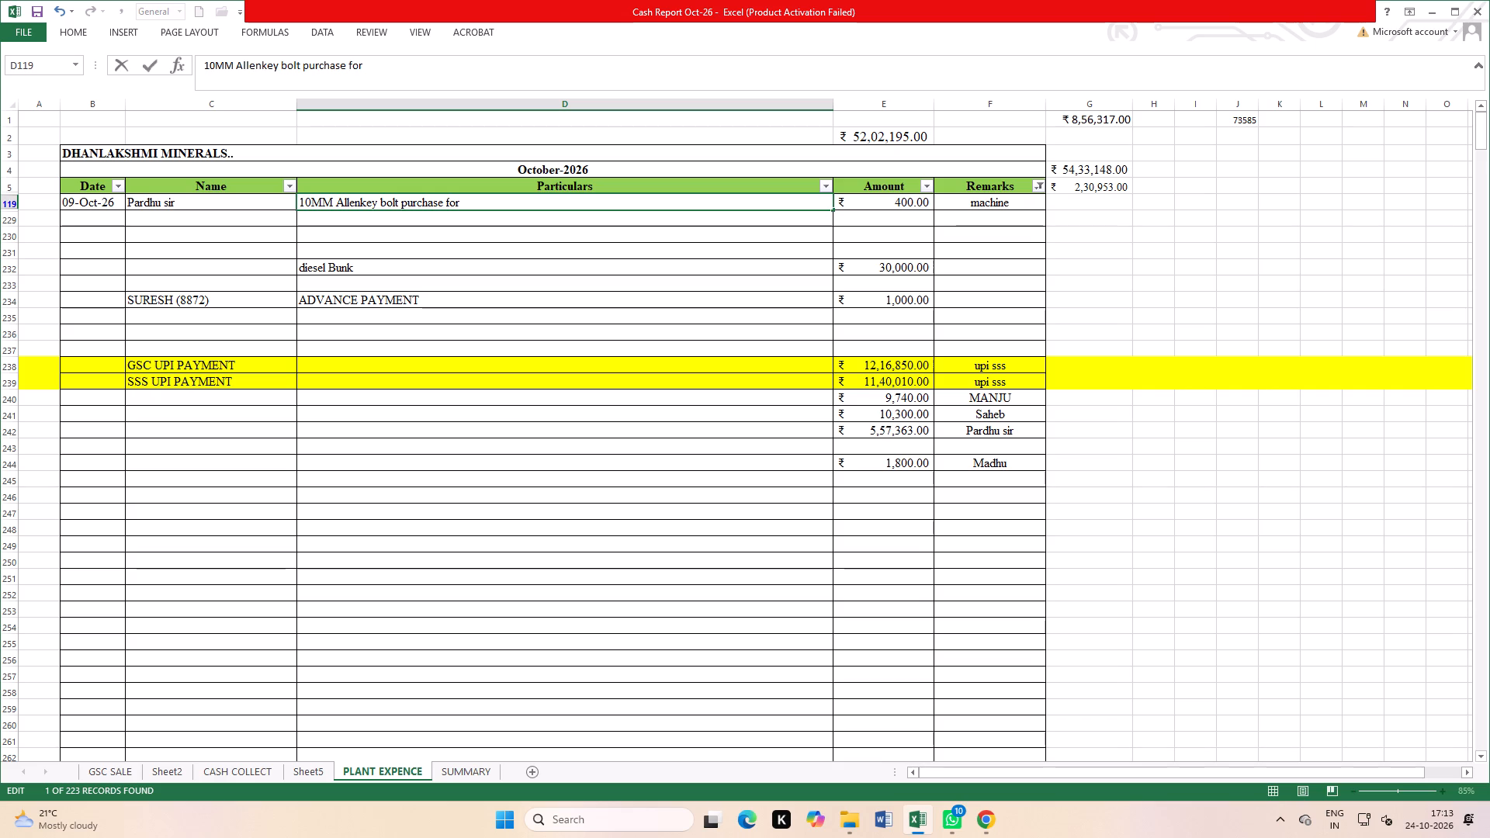
key("l")
type("agumamma")
key("space")
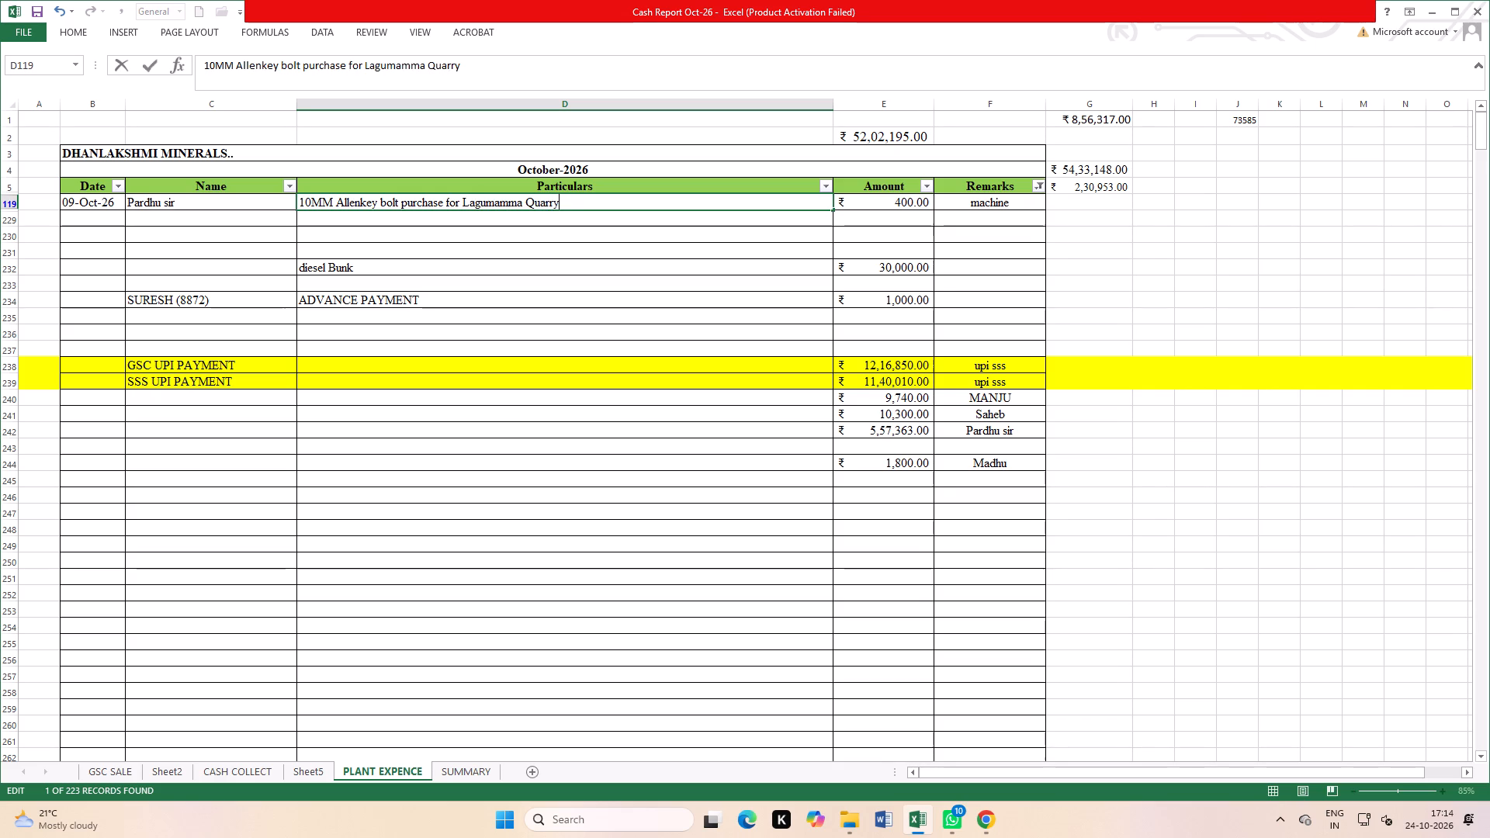
type("reaker")
left_click_drag(642, 311, 673, 305)
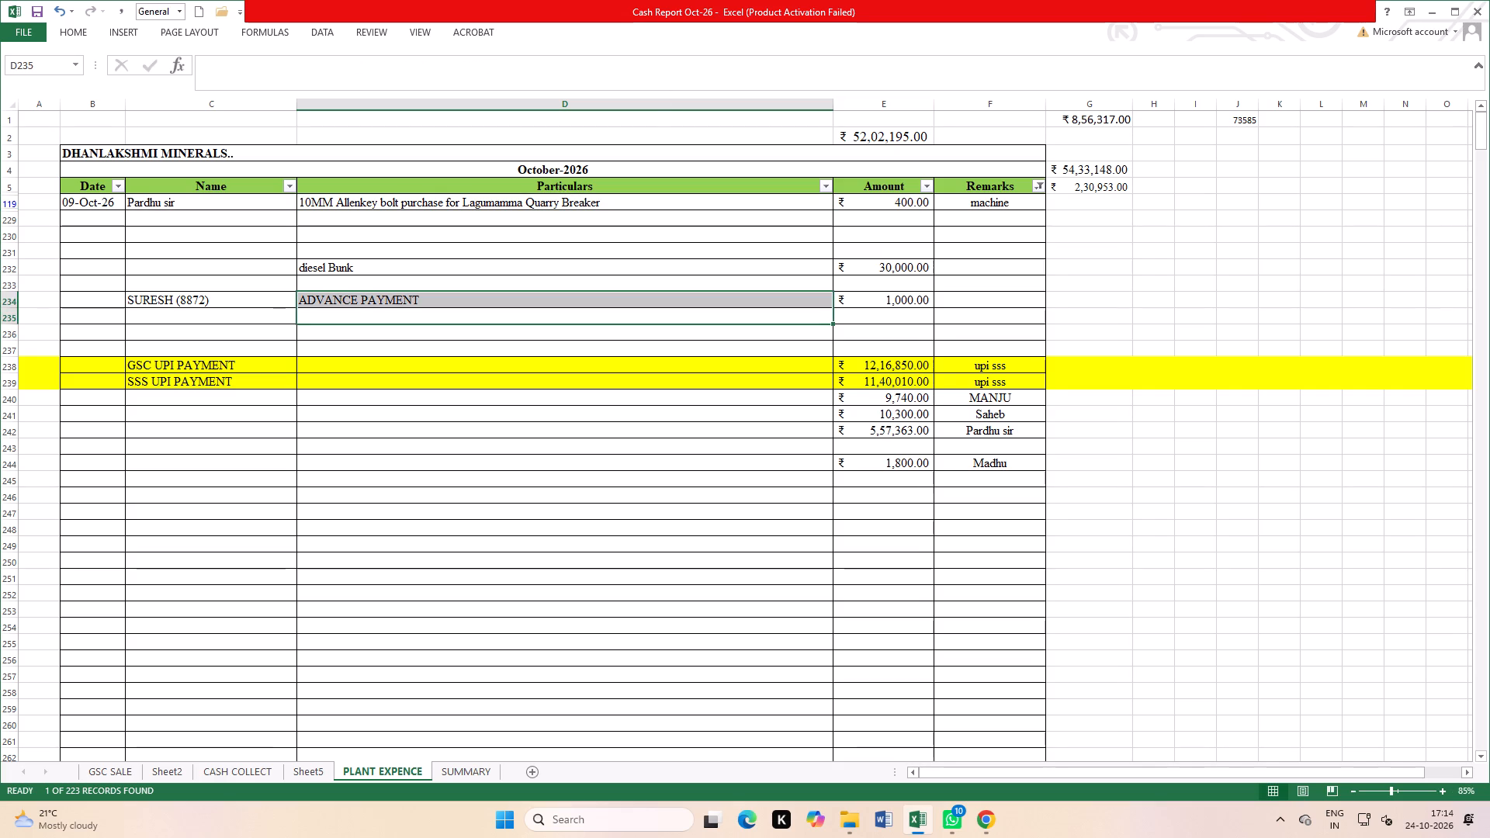
Change the Remarks filter to show only the mess entries.
left_click(1040, 186)
scroll(929, 419, "down", 2)
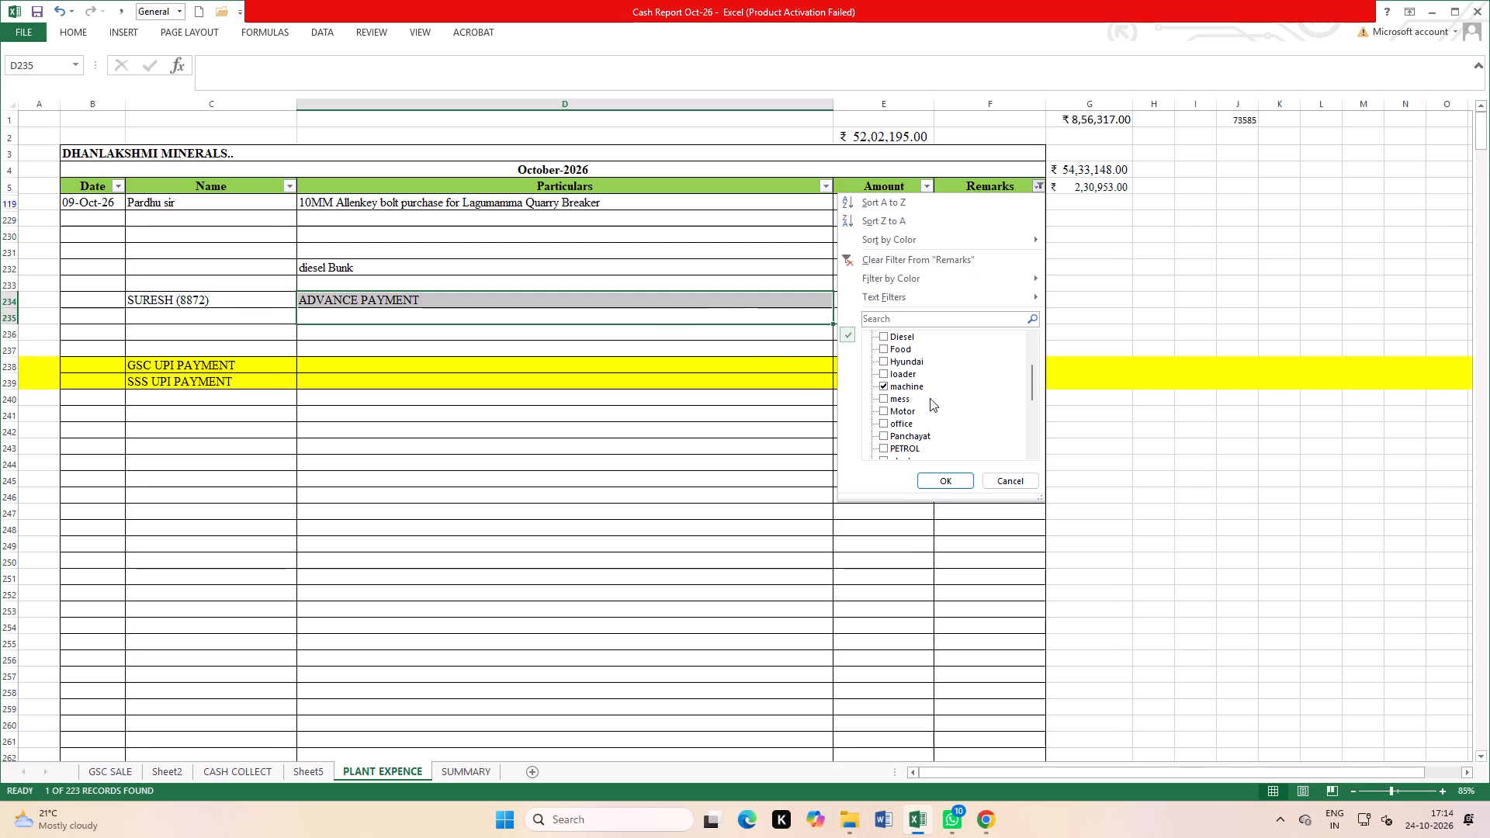
left_click(920, 385)
left_click(903, 396)
left_click(939, 484)
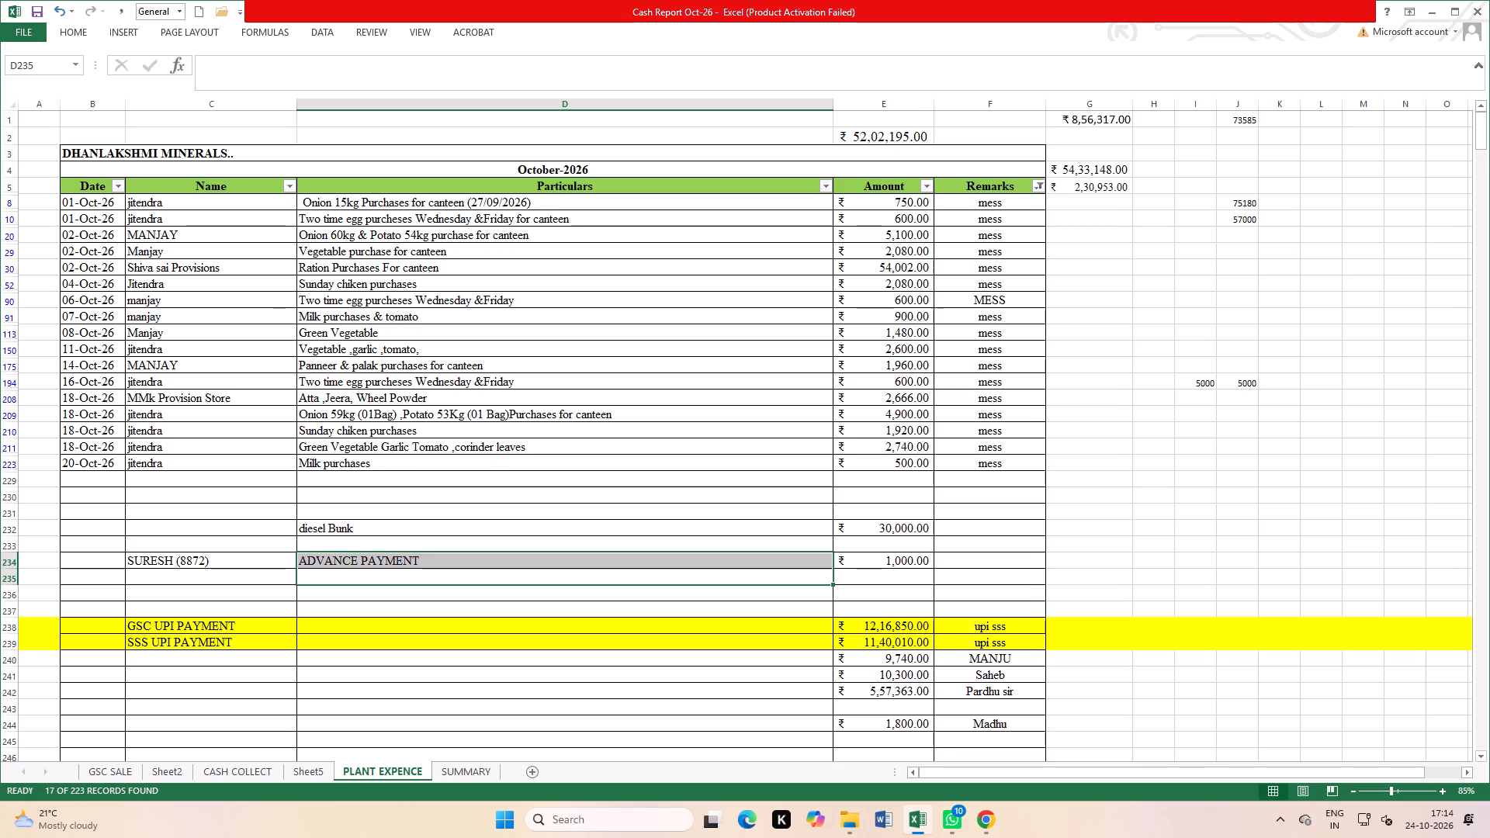
Check the sum of the Amount values for all the filtered mess entries.
left_click_drag(886, 204, 882, 470)
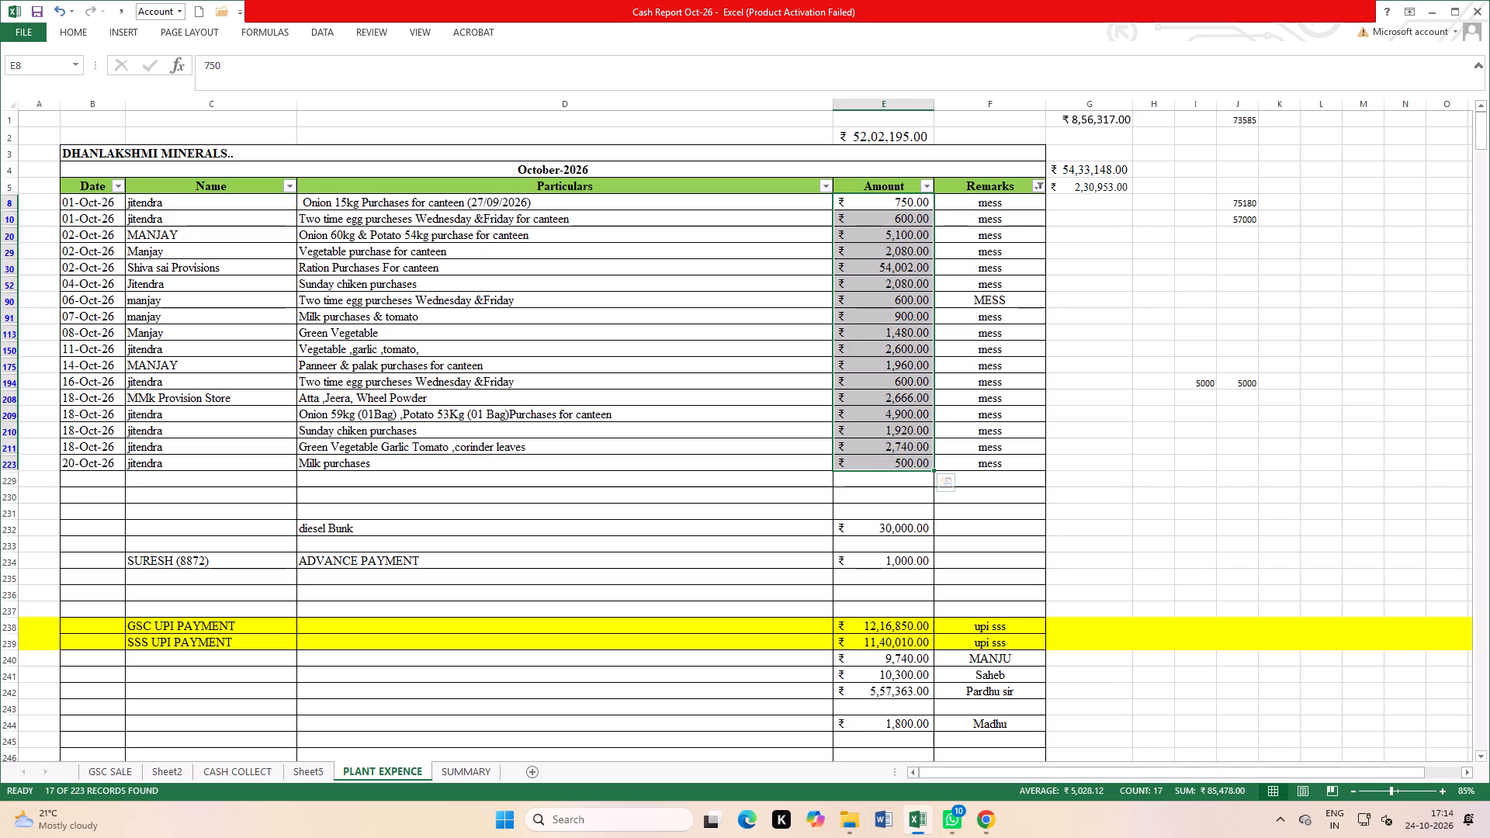
left_click(972, 372)
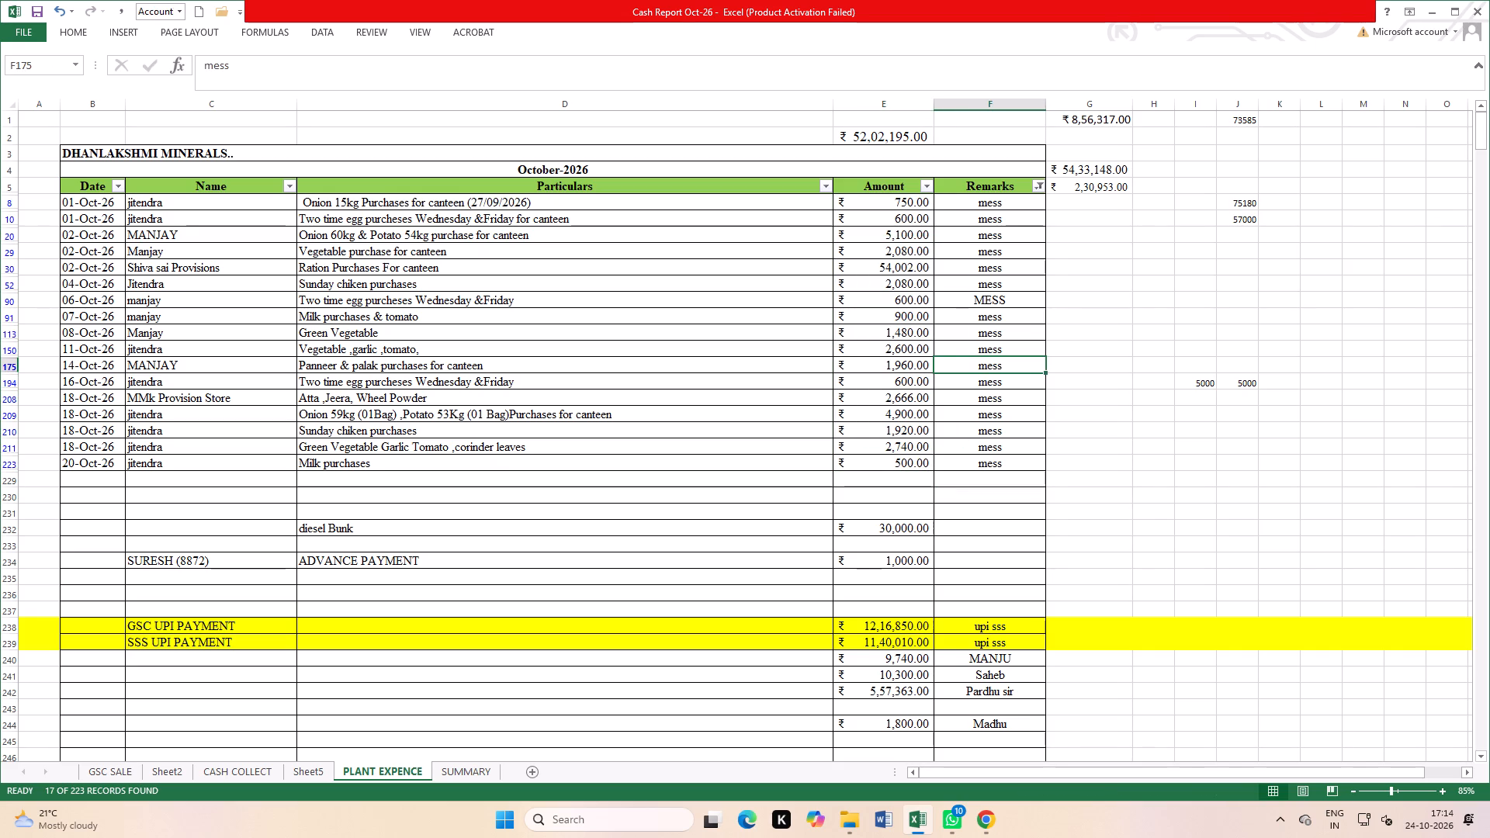
Change the Remarks filter to show only the Motor entries.
left_click(1042, 185)
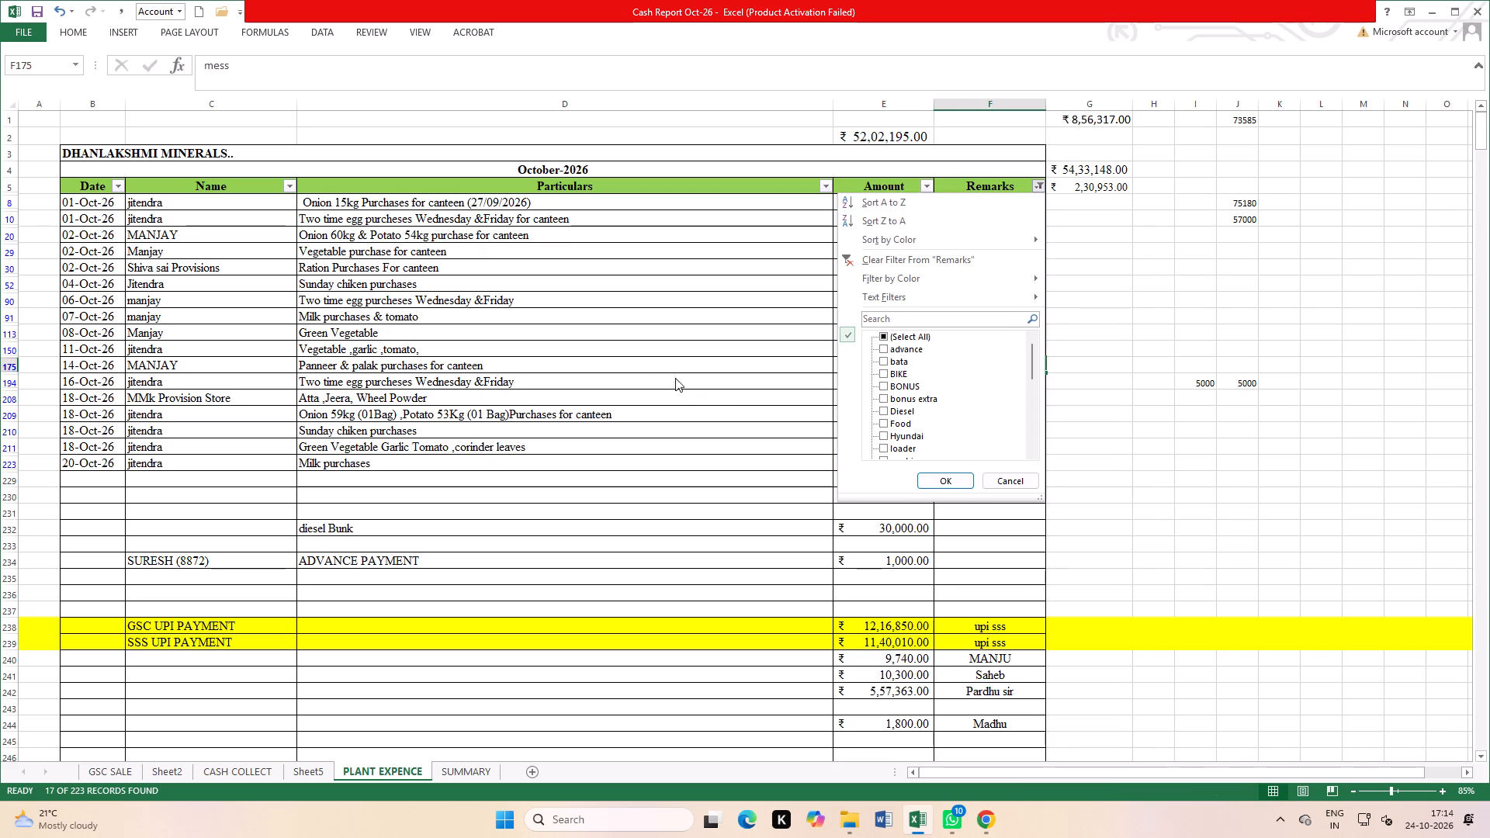
left_click(657, 367)
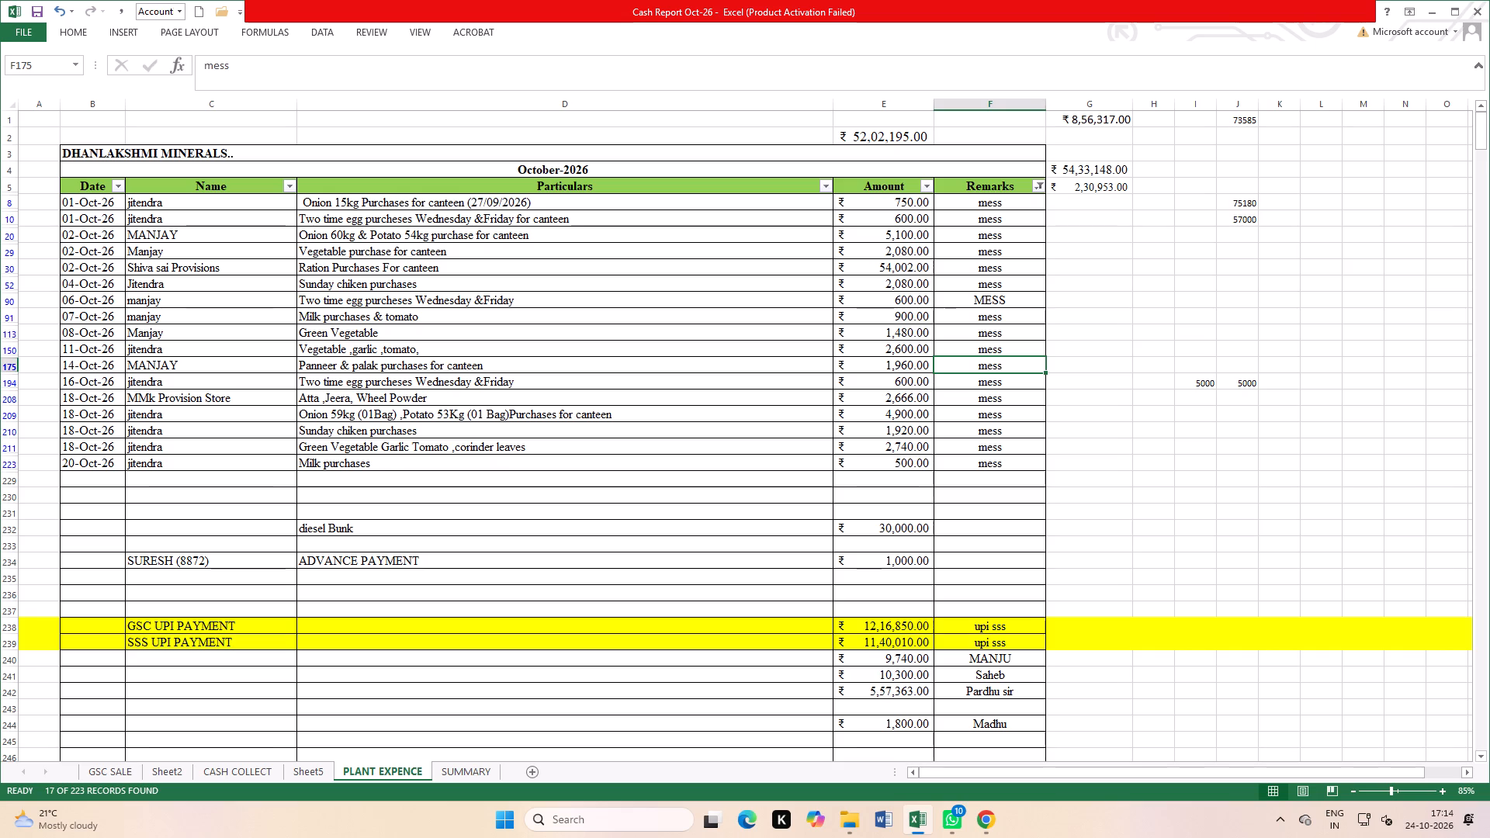
left_click(1037, 184)
scroll(879, 426, "down", 1)
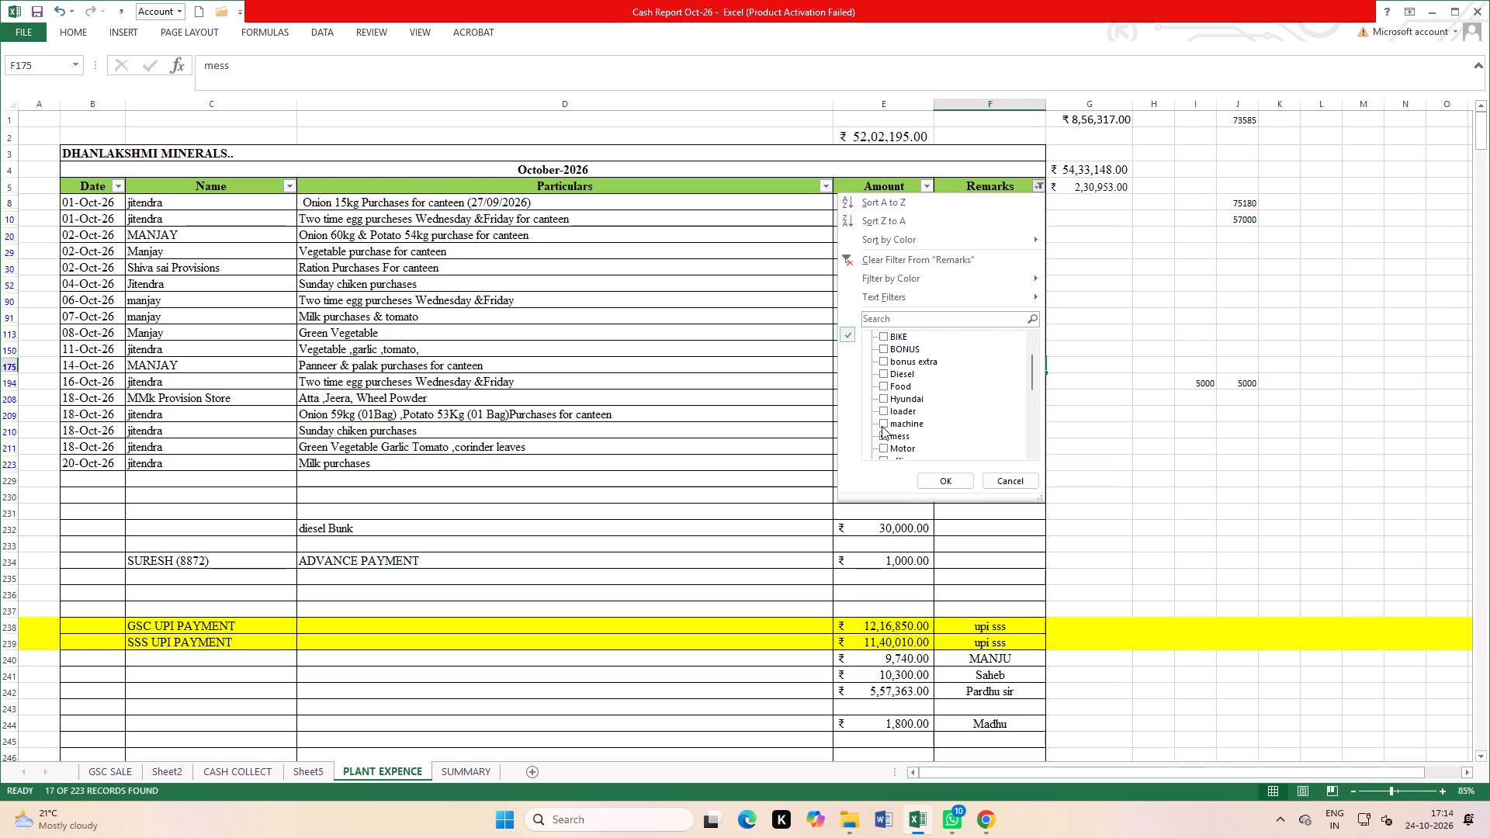
scroll(882, 426, "down", 1)
left_click(900, 395)
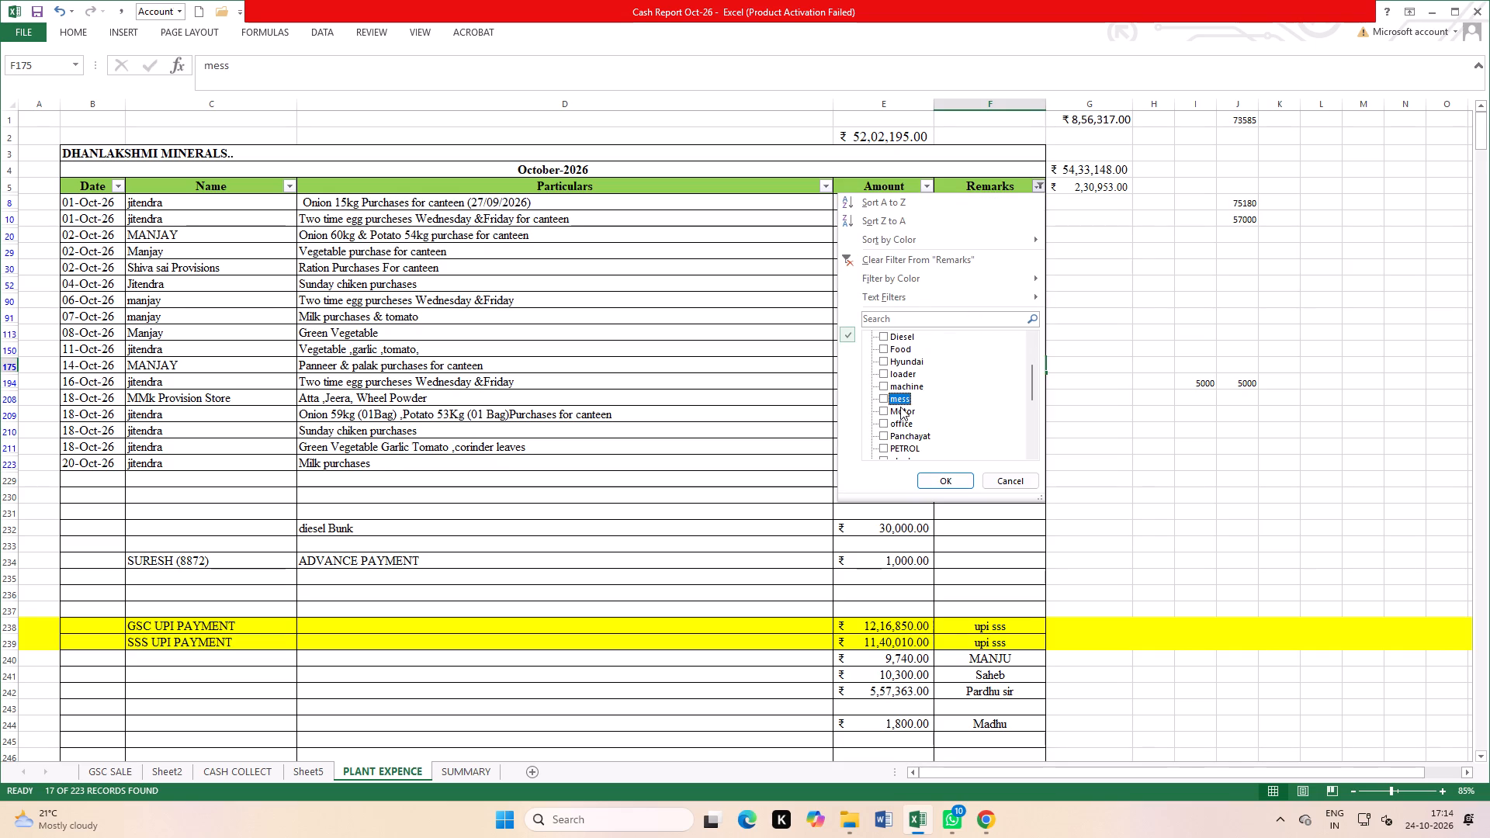
left_click(900, 409)
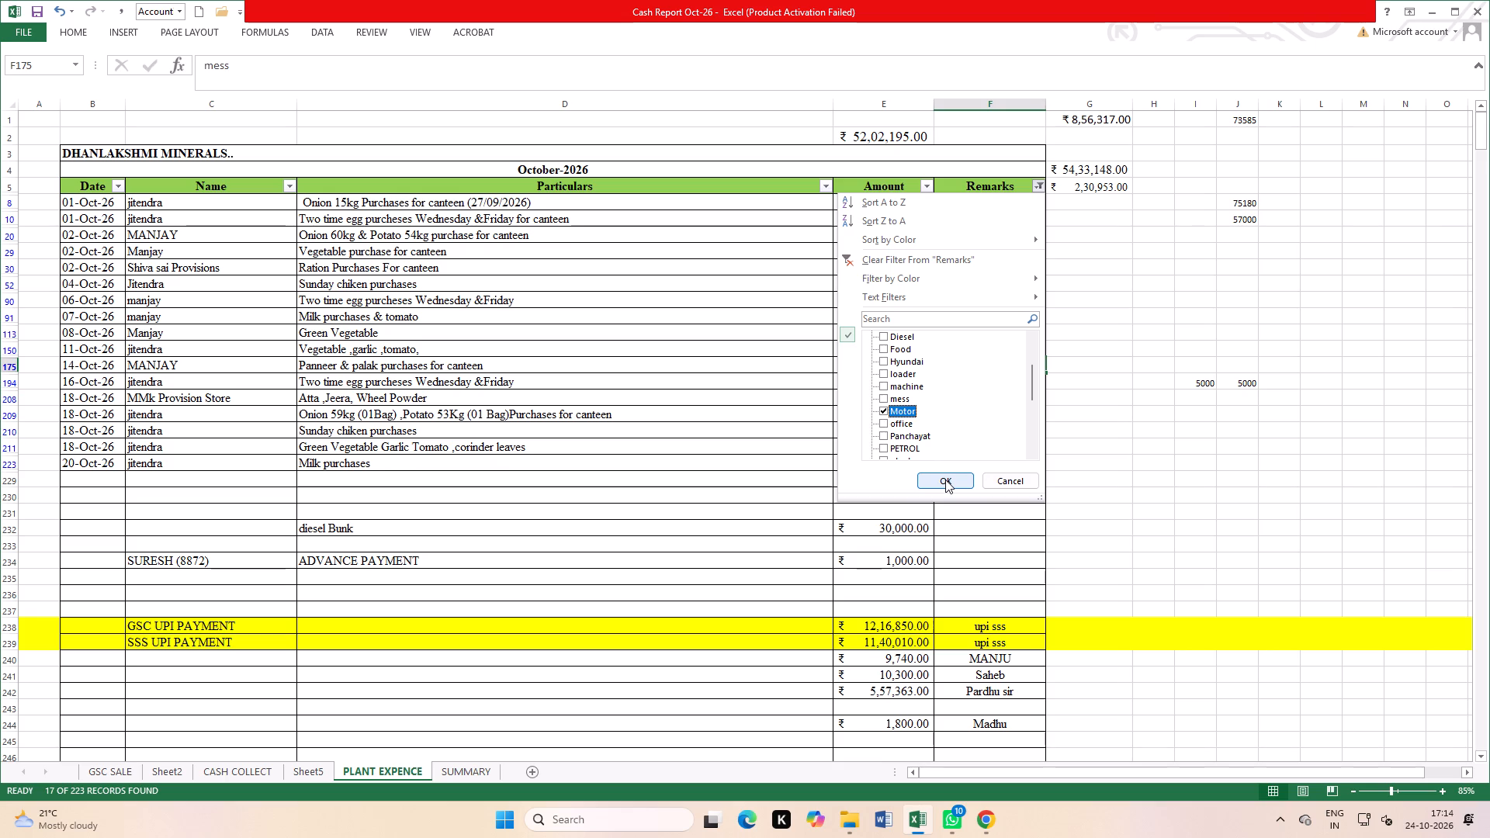
left_click(945, 480)
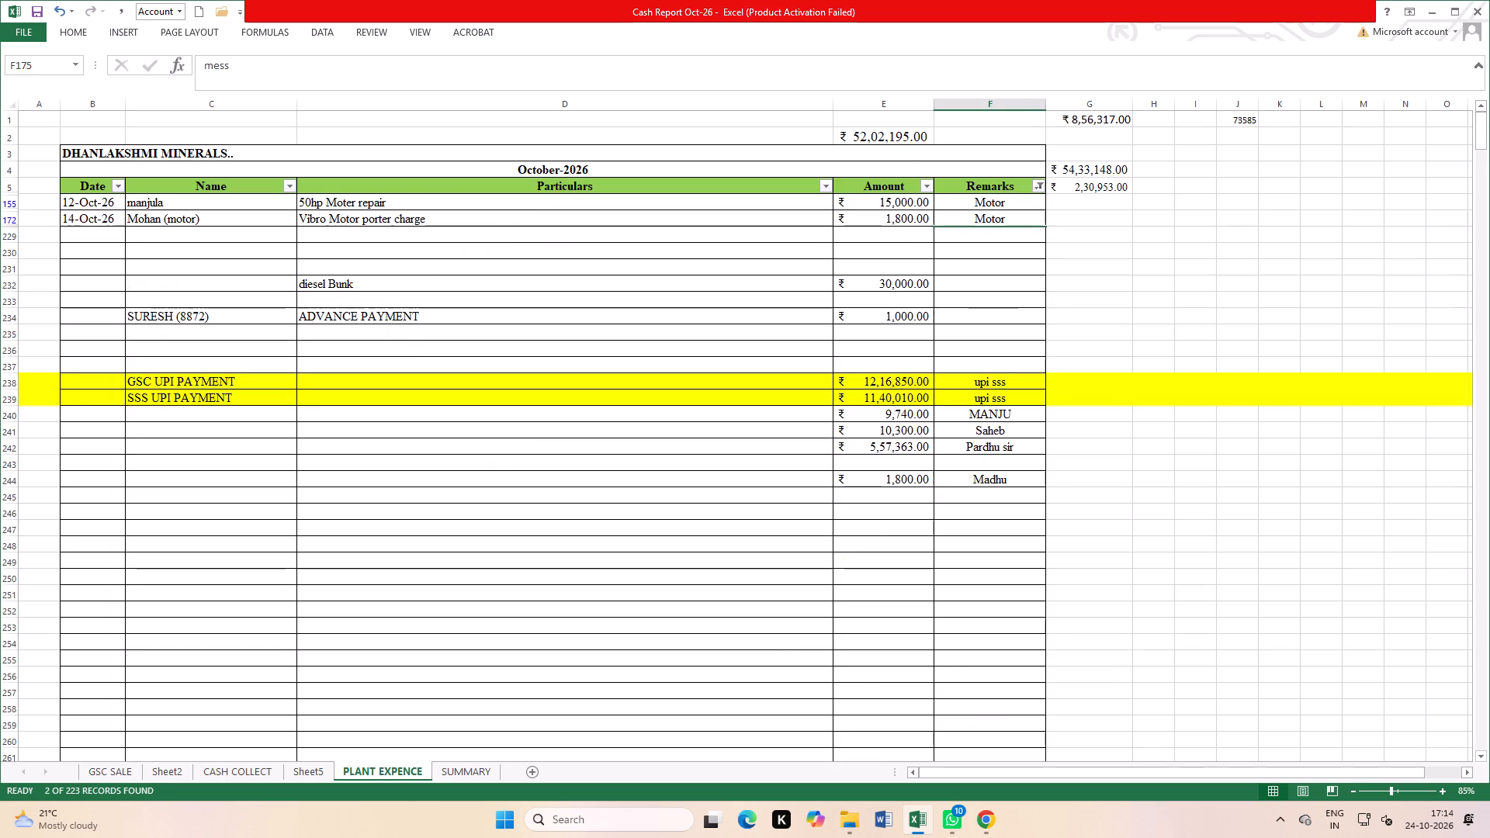
Re-enter the Name of the 12-Oct-26 motor repair entry as "Manjula", with a capital initial.
left_click(214, 208)
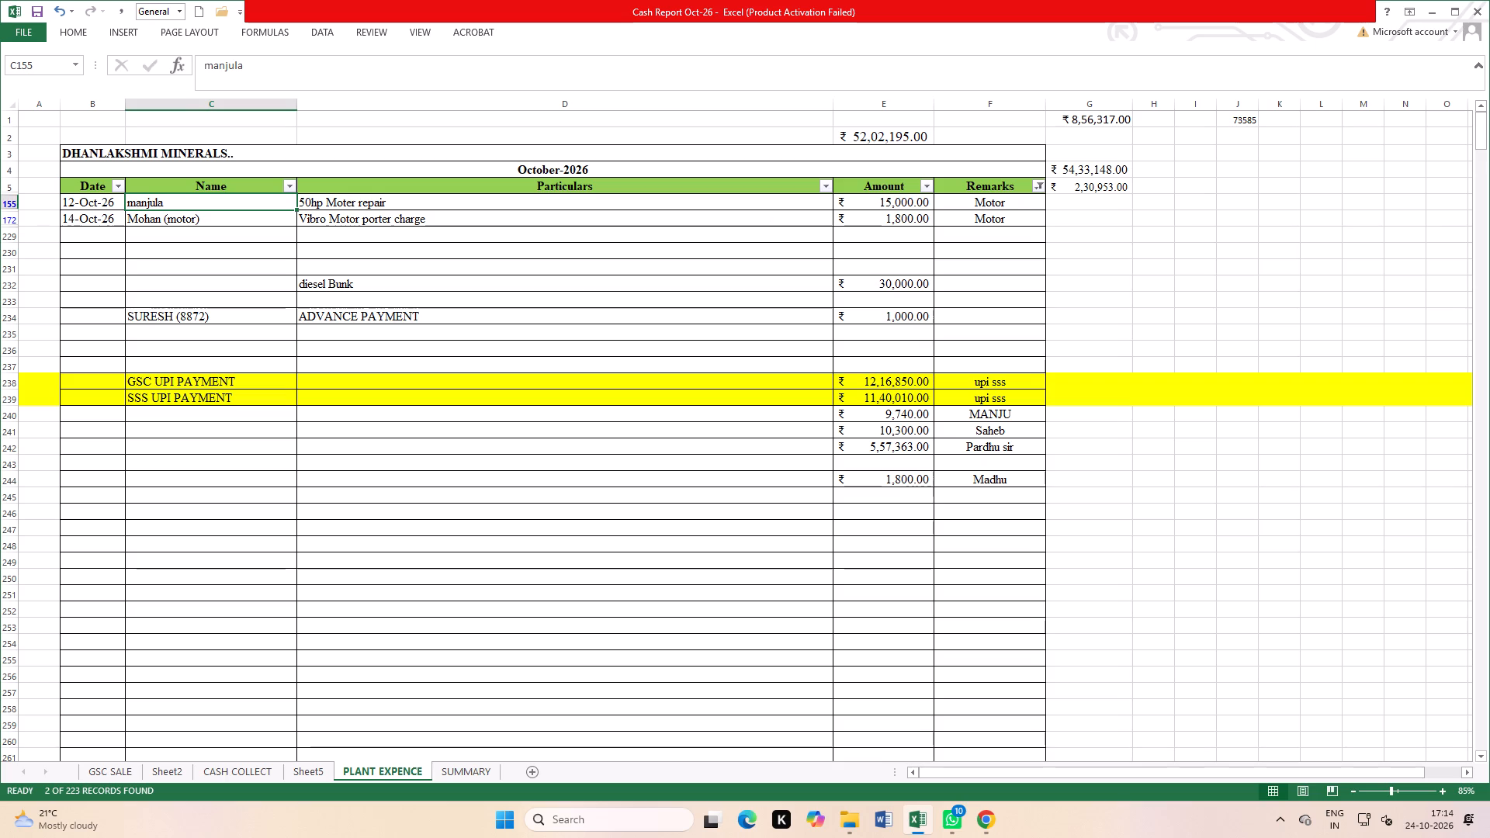
key("BackSpace")
key("m")
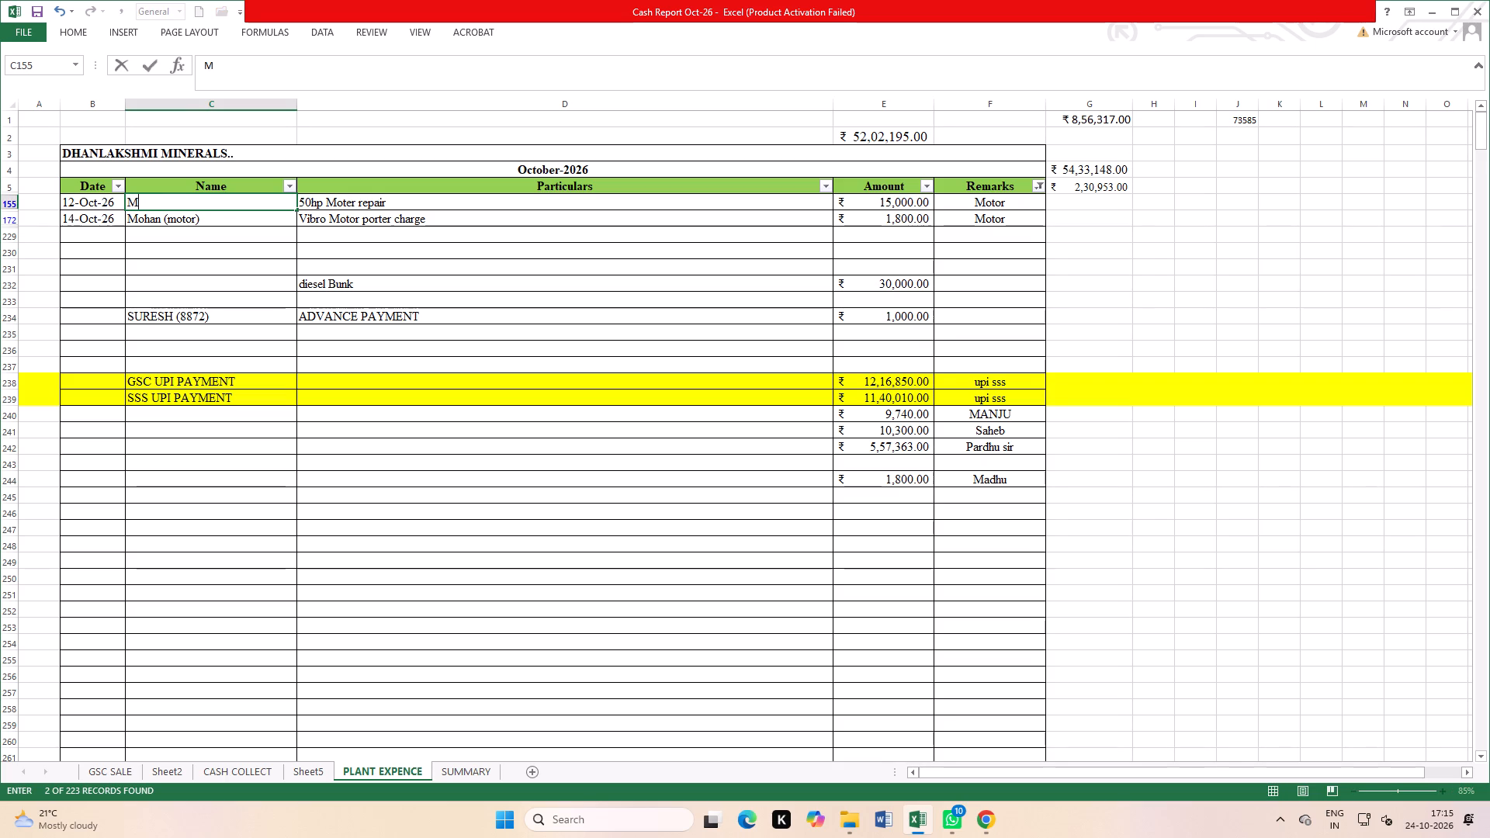
type("aj")
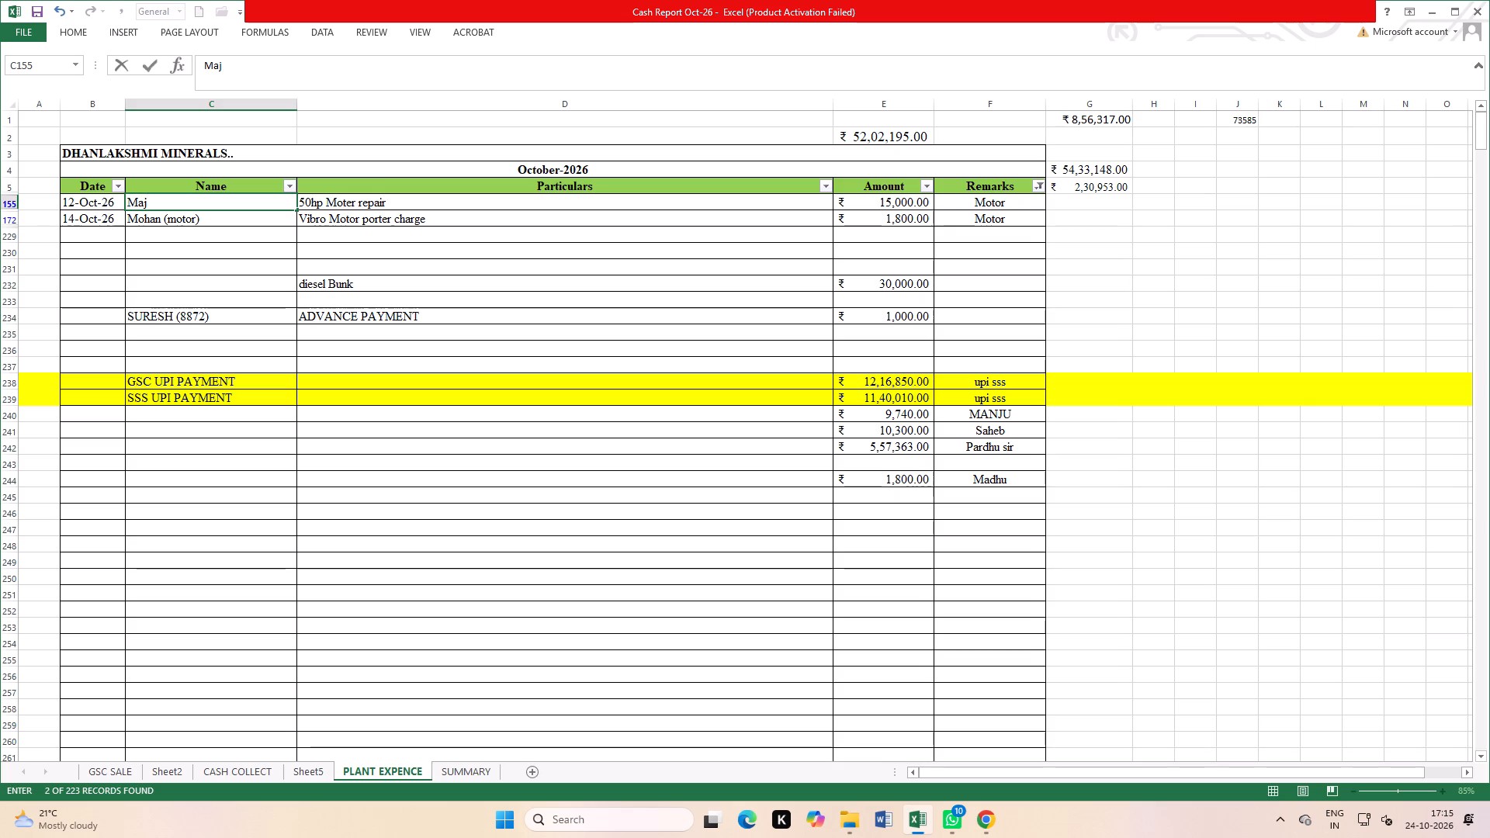
key("u")
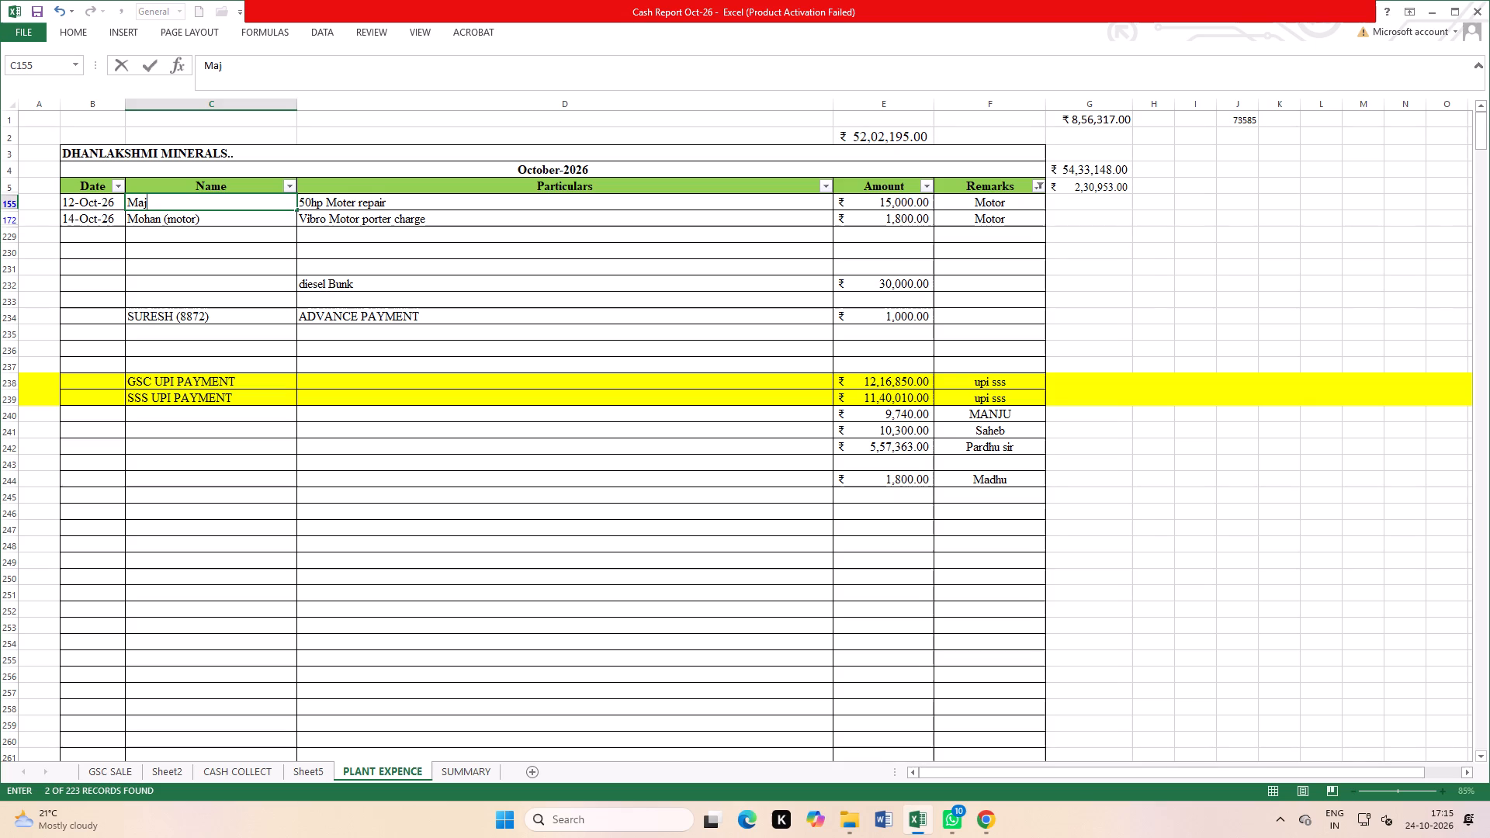
type("la")
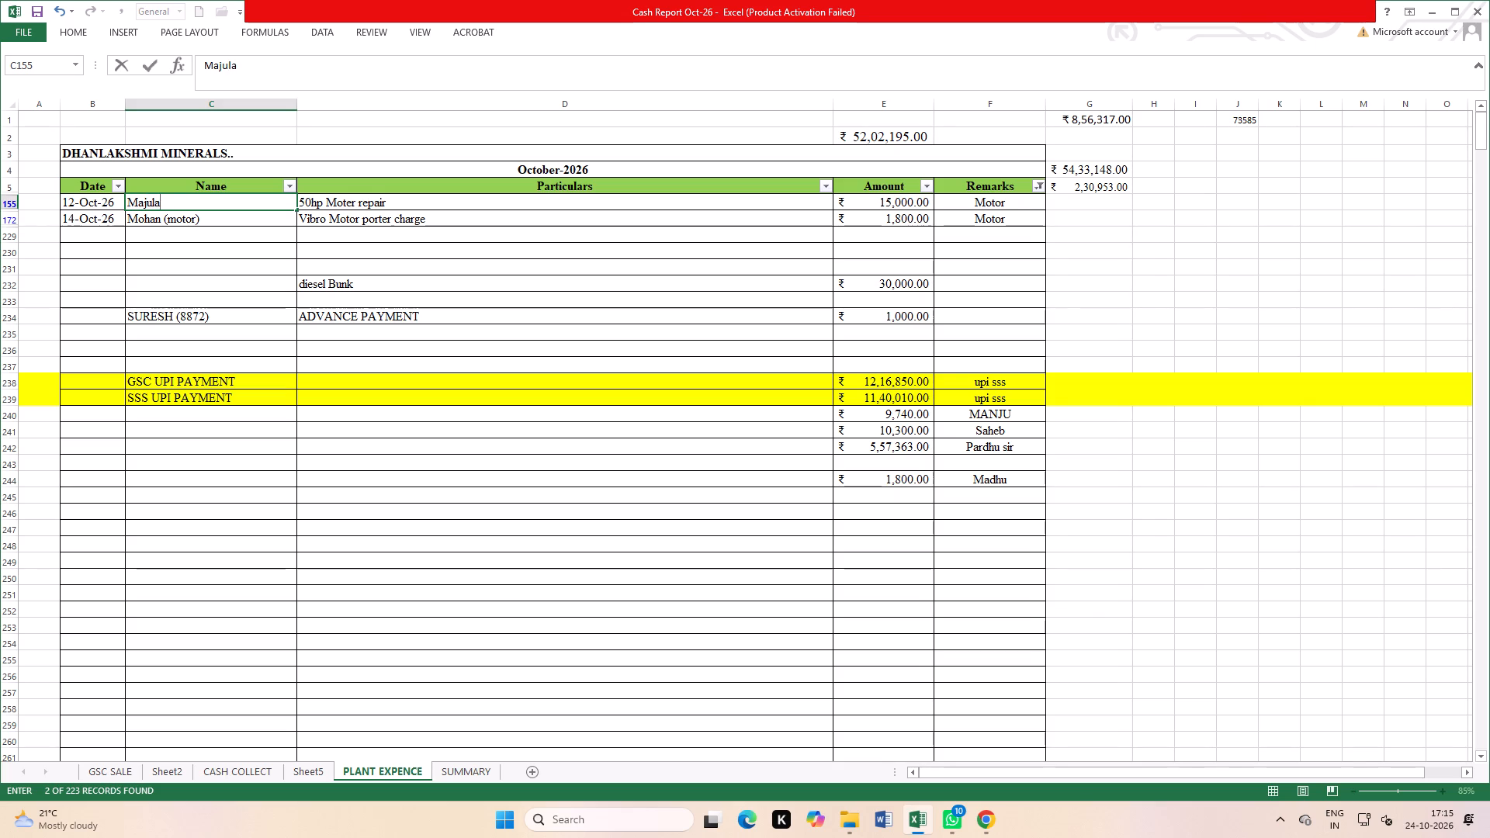
left_click(142, 203)
key("n")
left_click(236, 260)
Replace the Particulars of the 12-Oct-26 motor repair entry with "50HP Motor Rewinding charge".
left_click(332, 202)
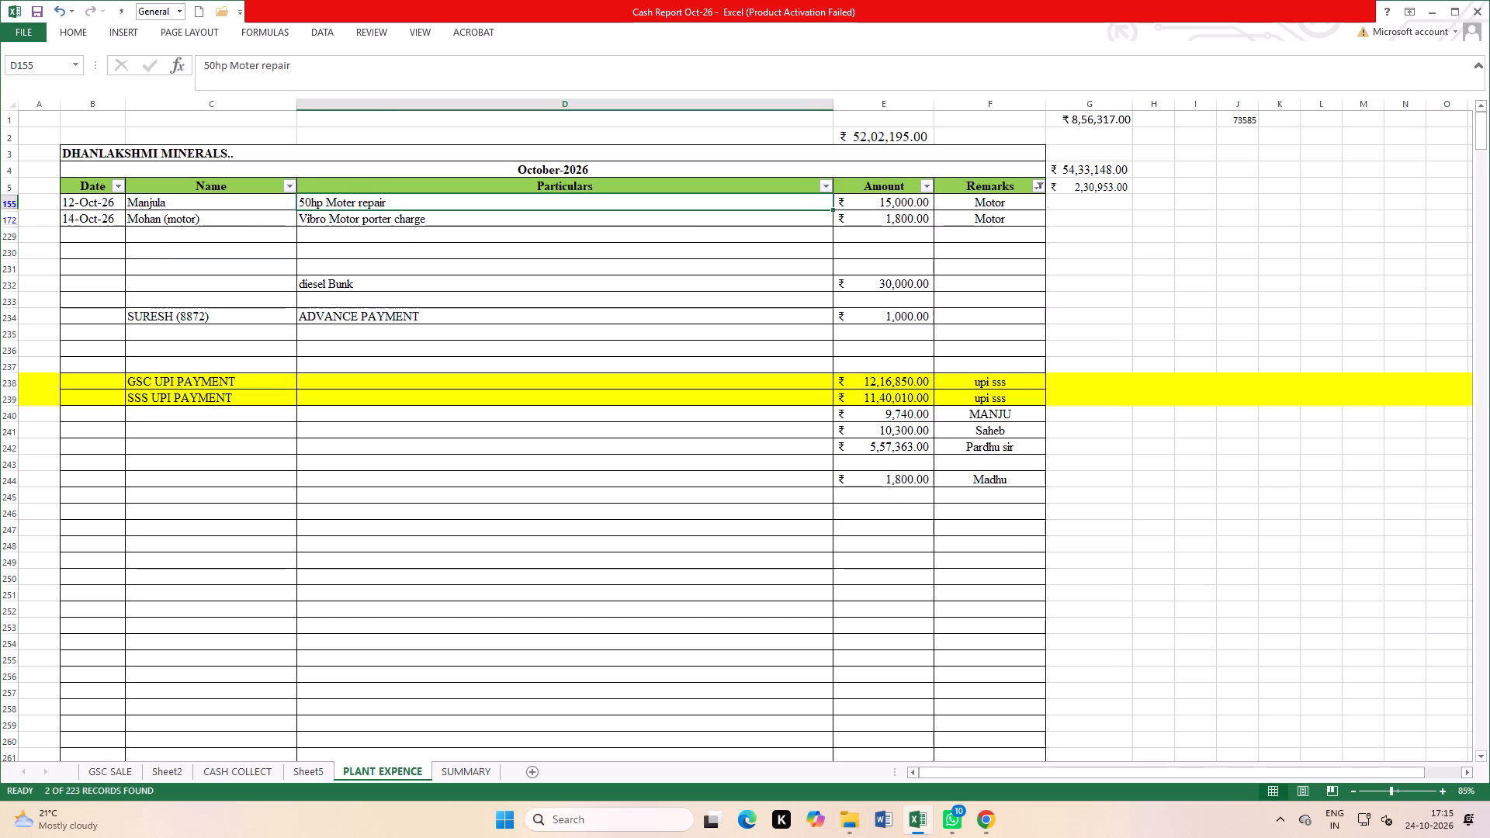
type("50")
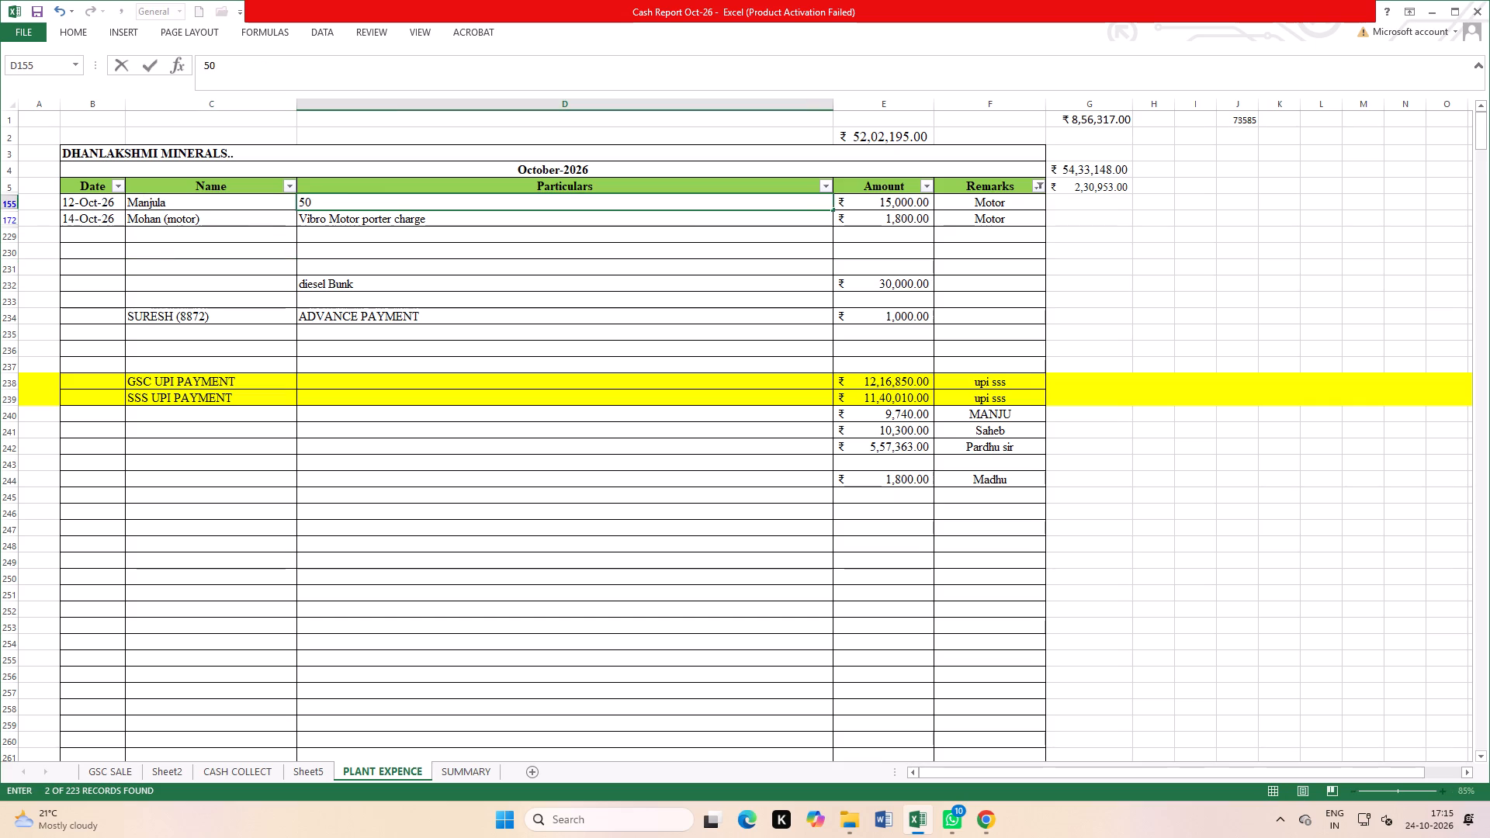
key("h")
key("o")
key("BackSpace")
key("BackSpace")
type("HP")
key("space")
key("m")
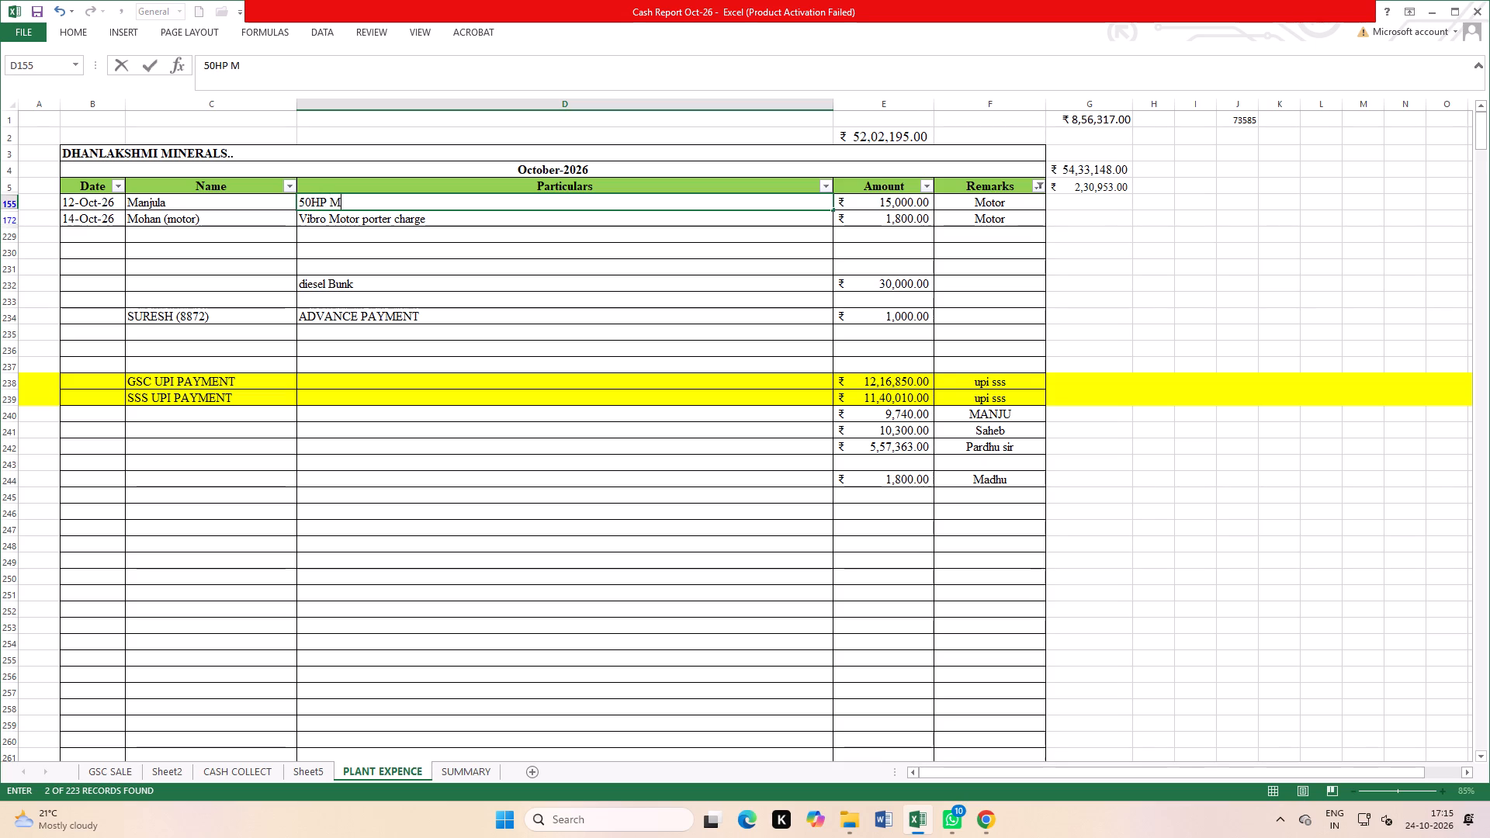
type("otor")
key("space")
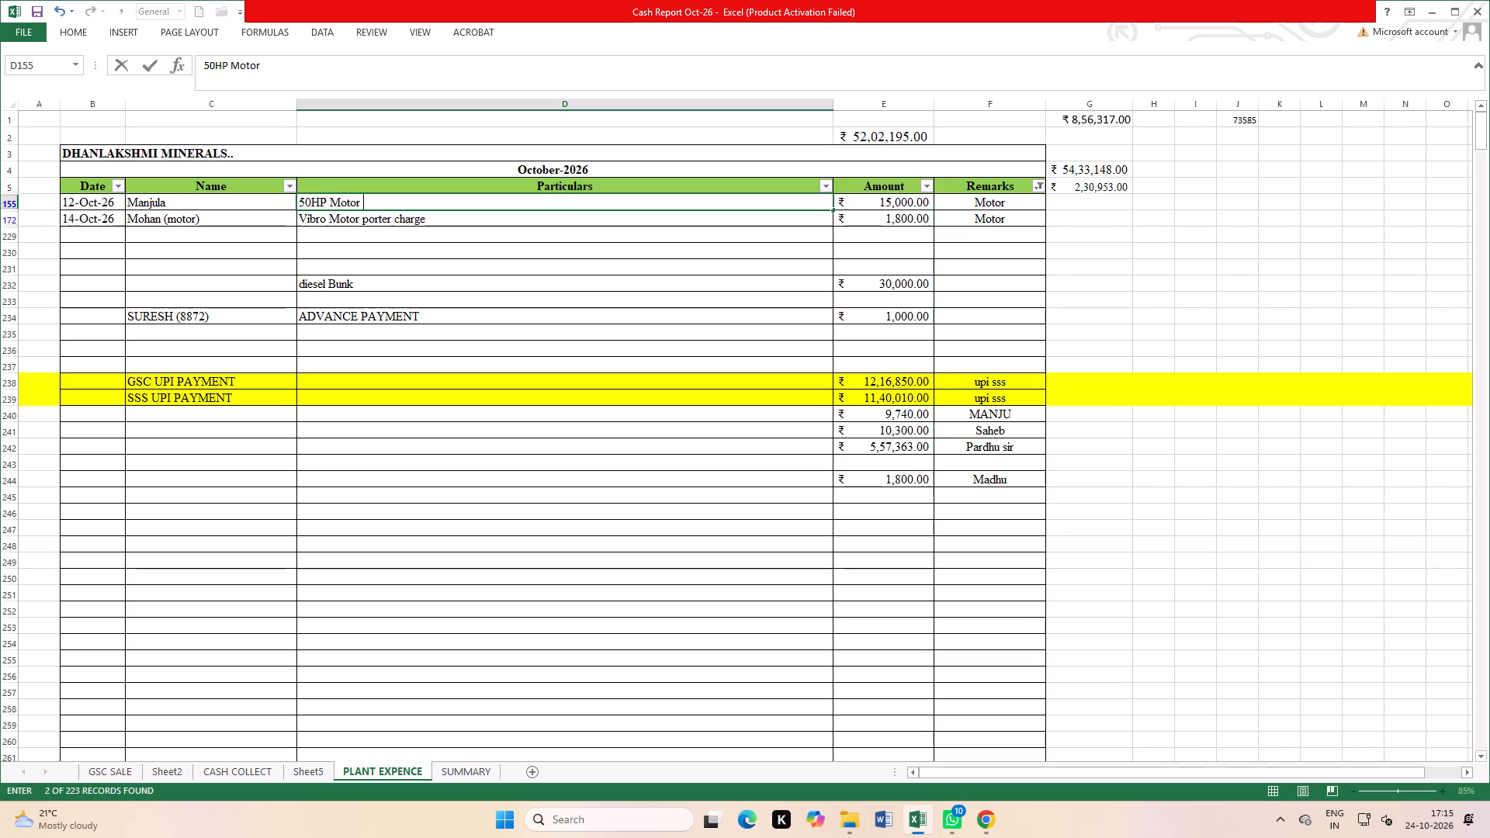
type("re")
type("winding")
key("space")
type("ch")
type("arge")
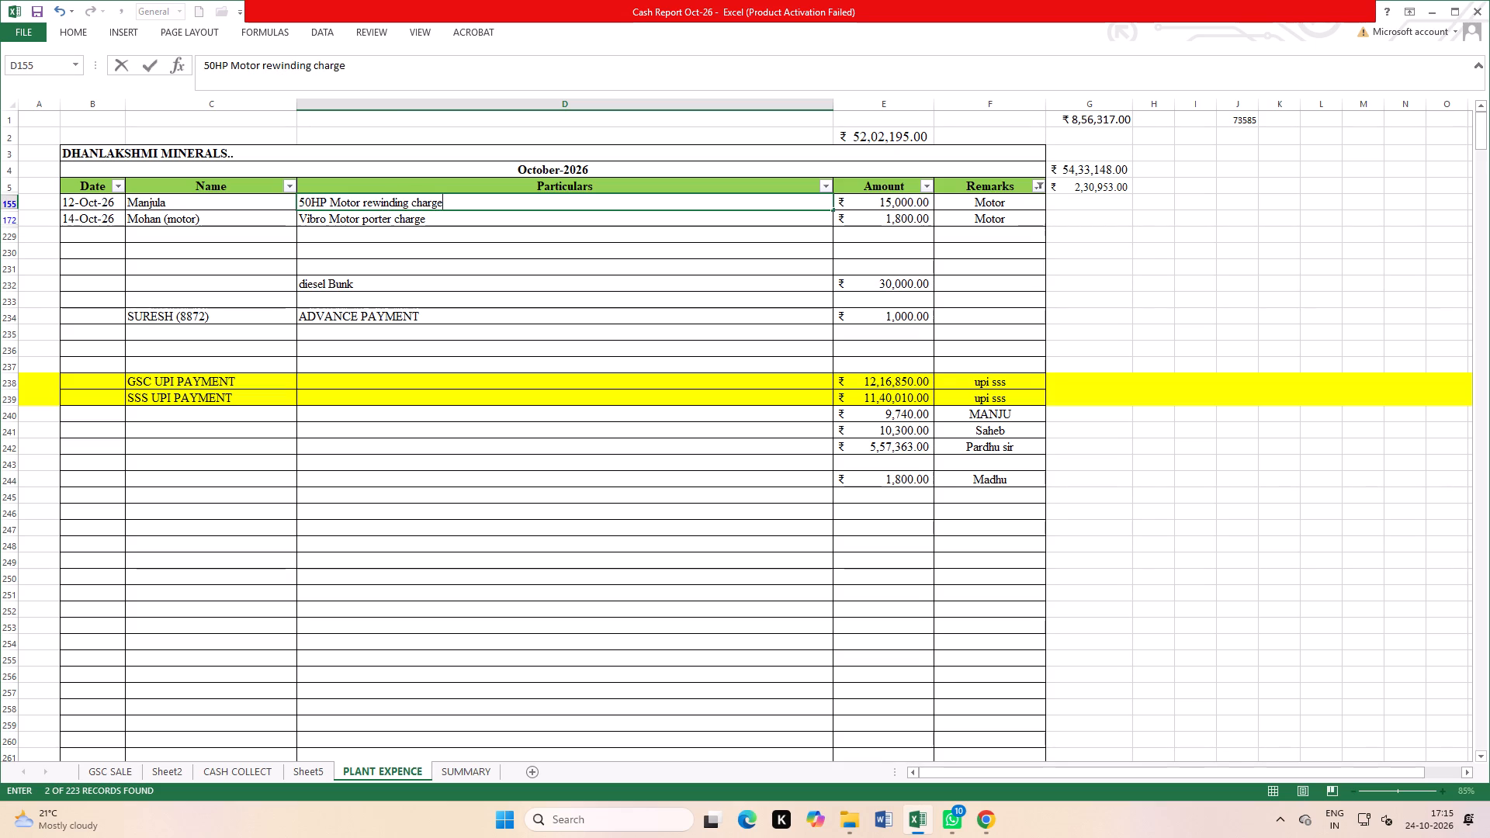
left_click(369, 204)
key("BackSpace")
key("r")
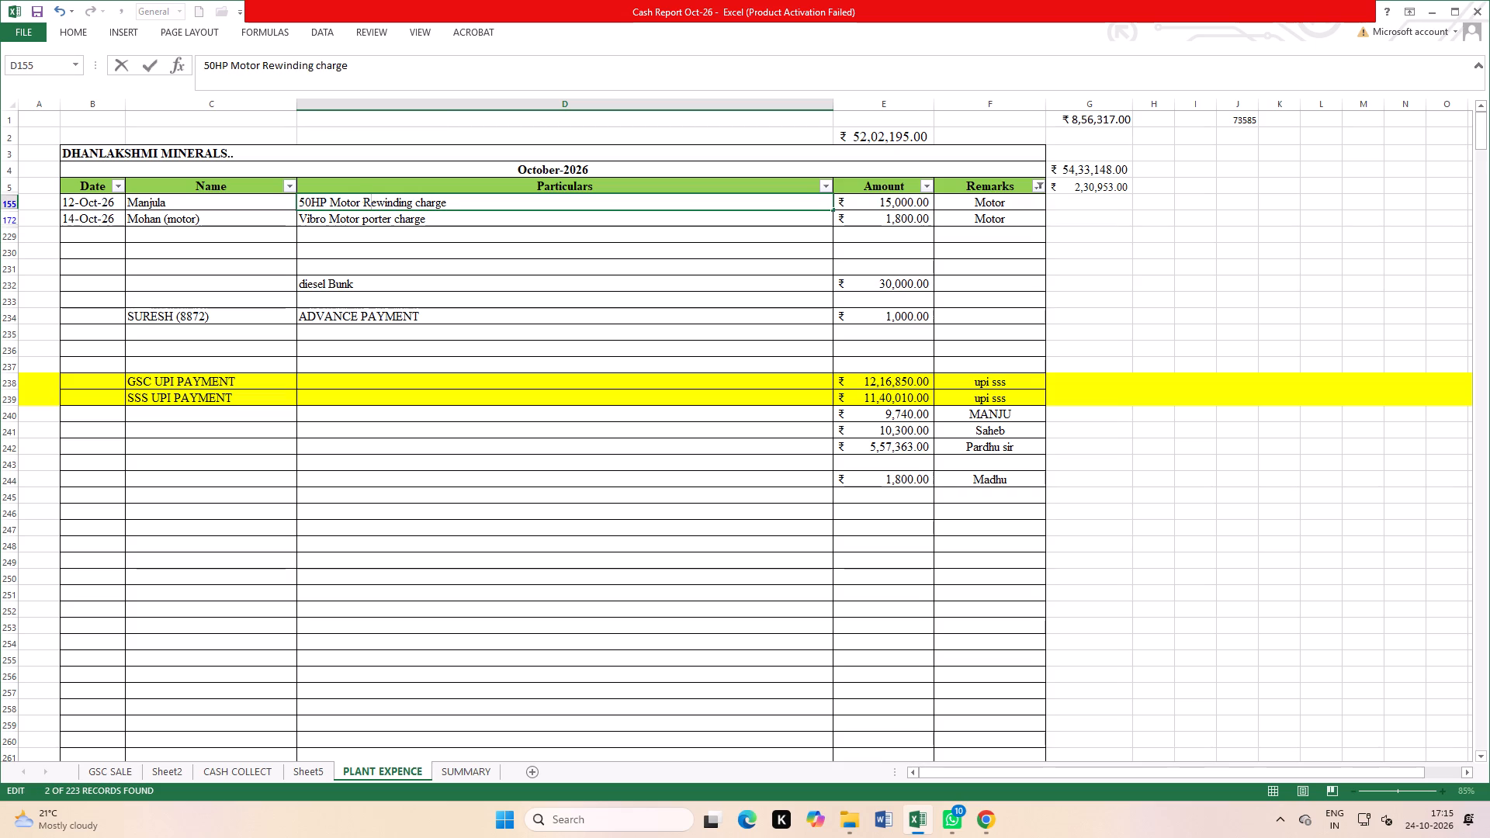
scroll(363, 203, "up", 1)
left_click(542, 284)
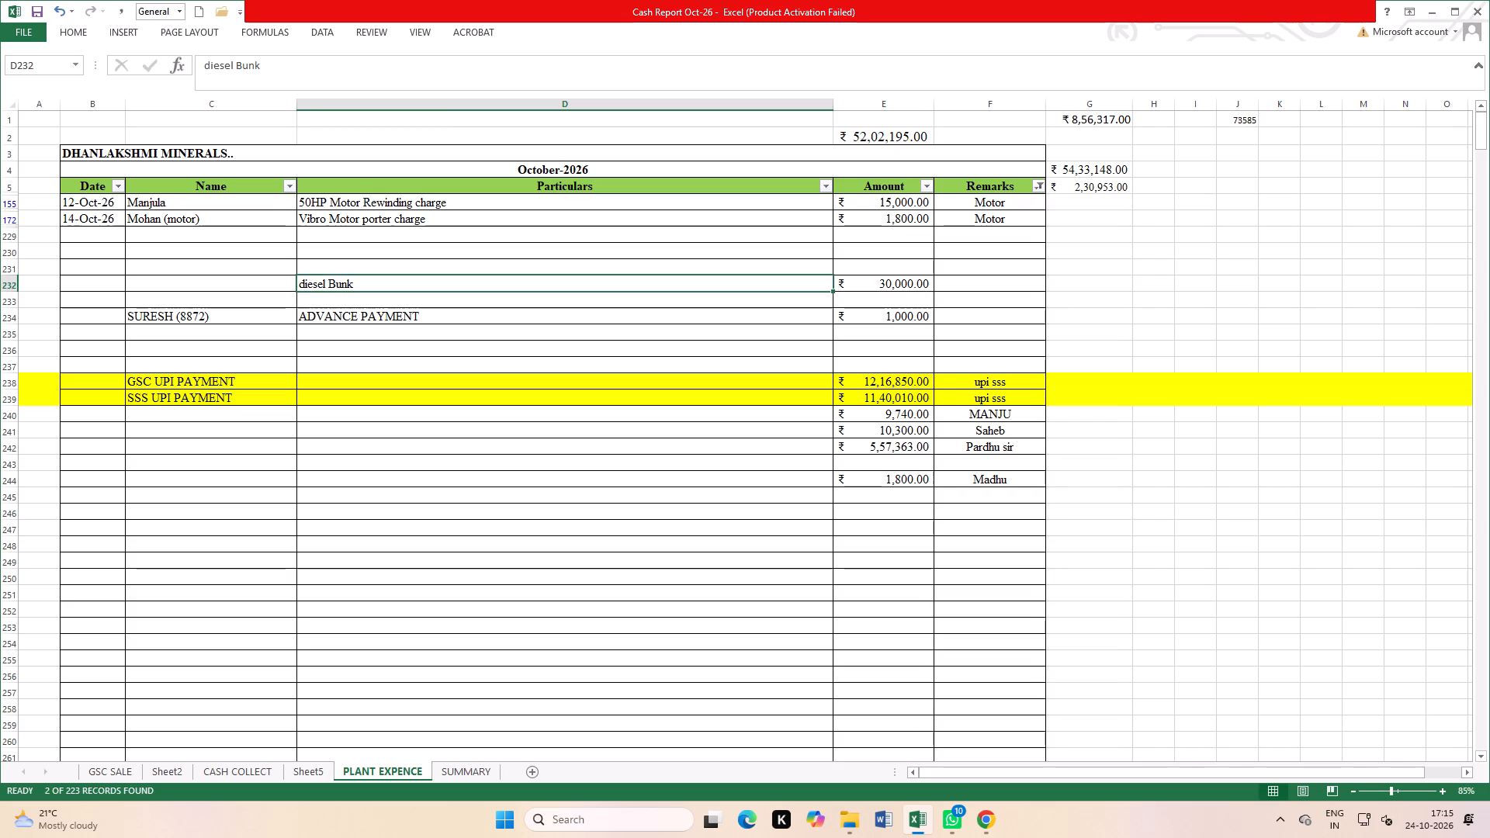
Insert "received" into the Particulars of the 14-Oct-26 entry so it reads "Vibro Motor received porter charge".
double_click(361, 223)
key("space")
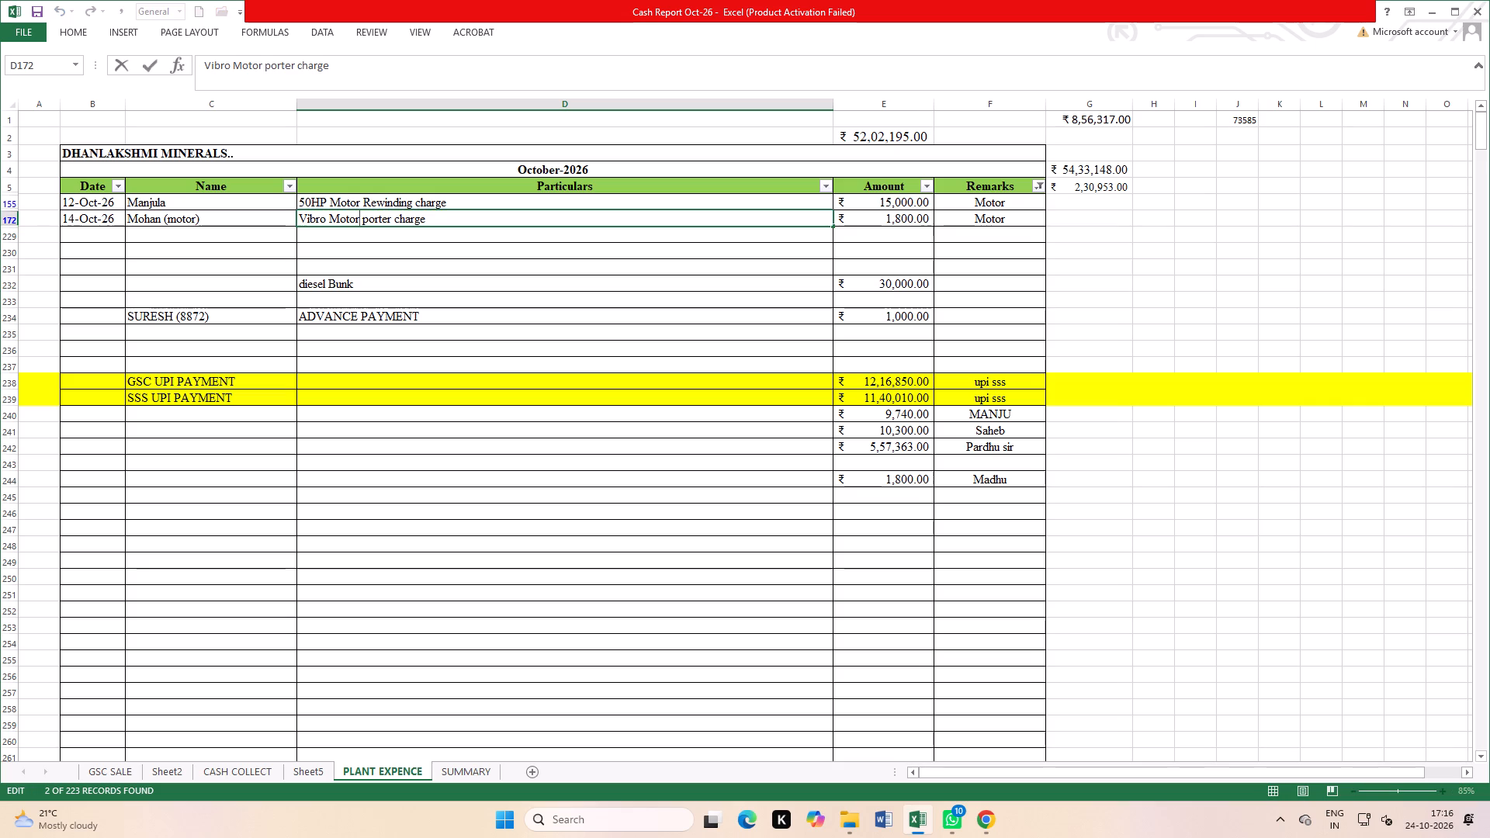
type("rece")
type("ived")
key("space")
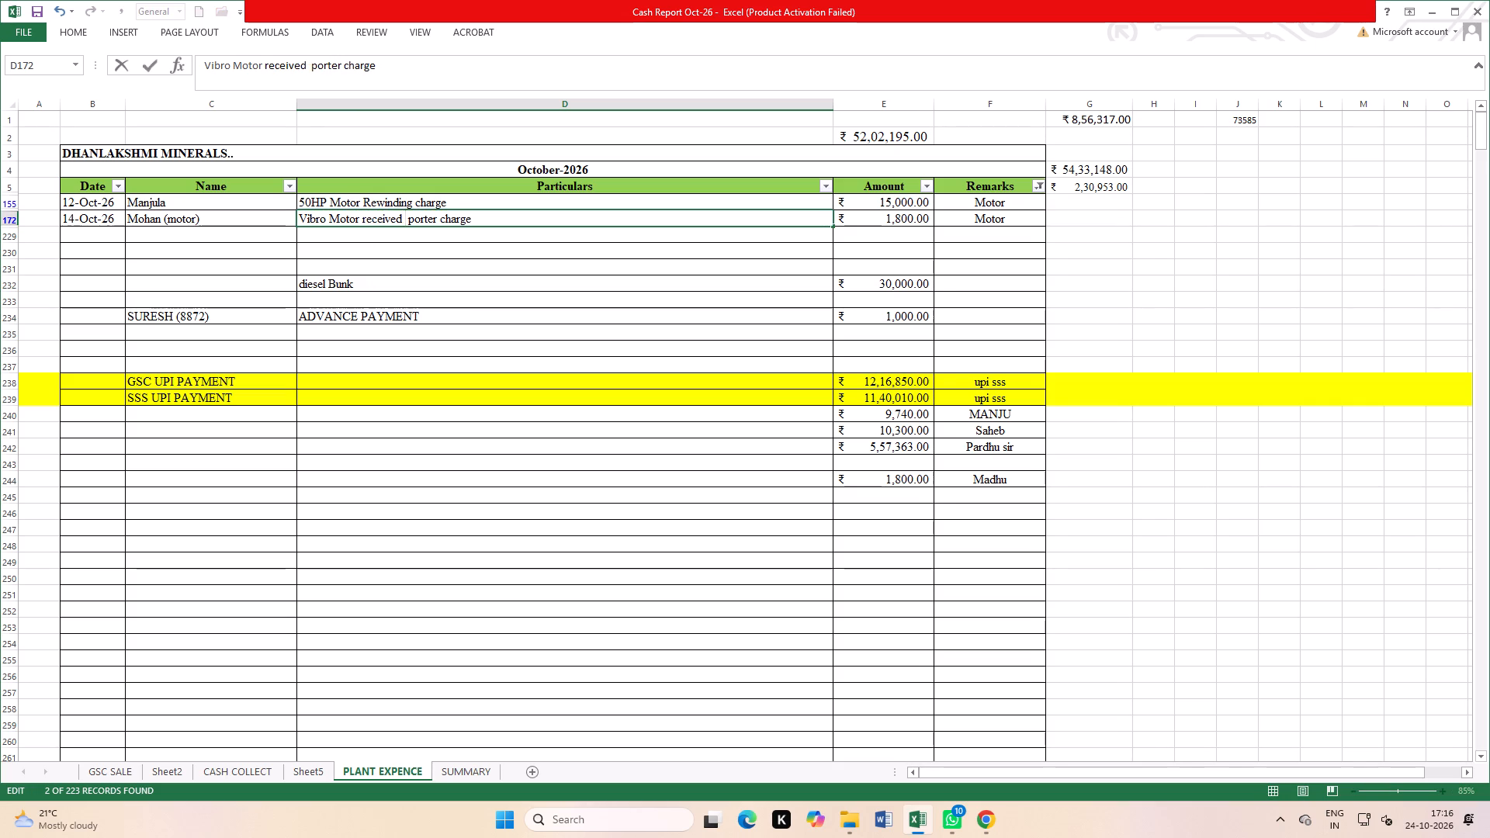
key("BackSpace")
left_click(547, 292)
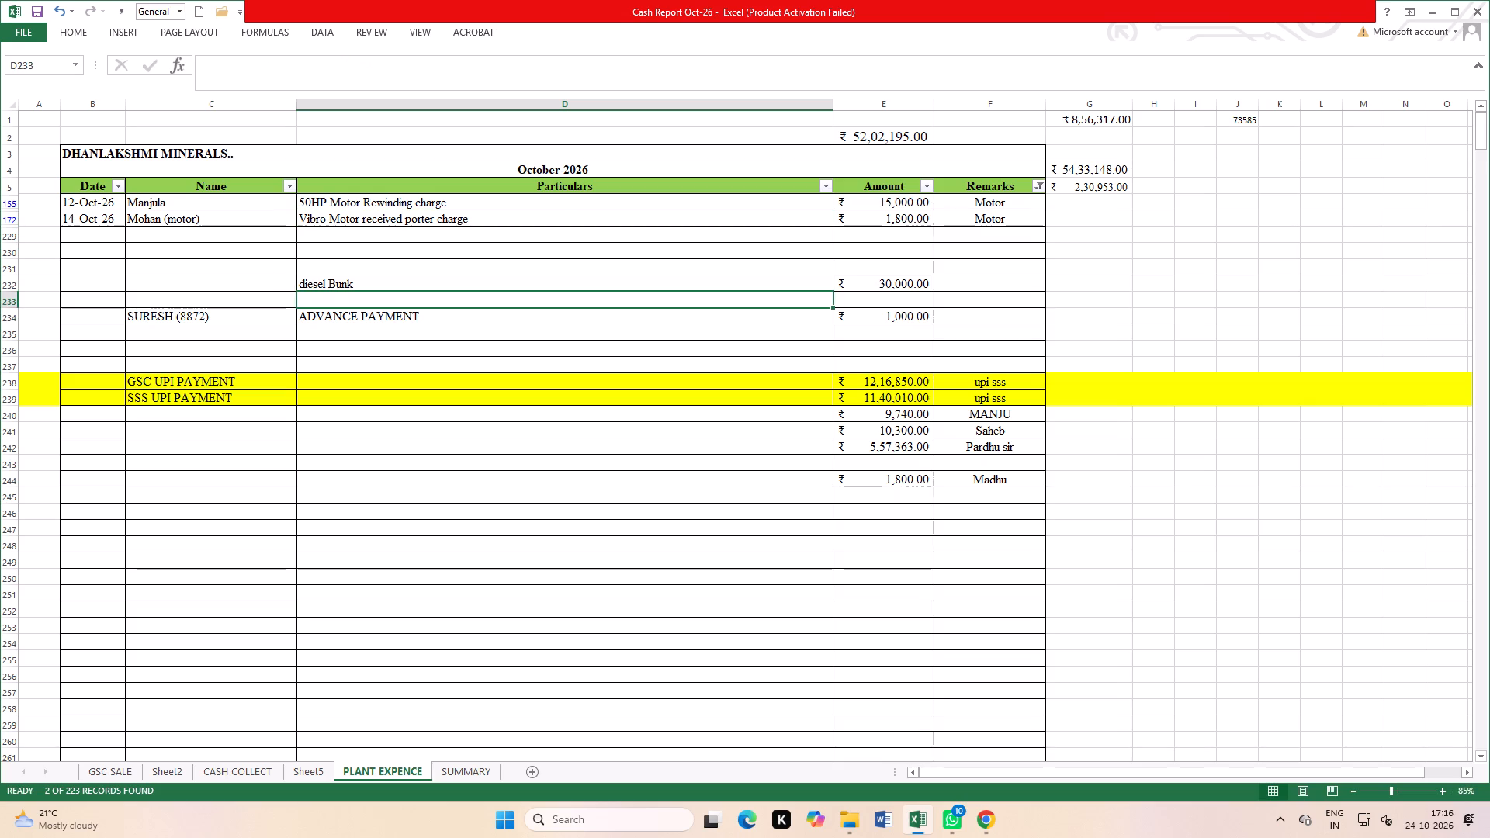
Change the Remarks filter to show only the office entries.
left_click(1039, 185)
scroll(948, 412, "down", 2)
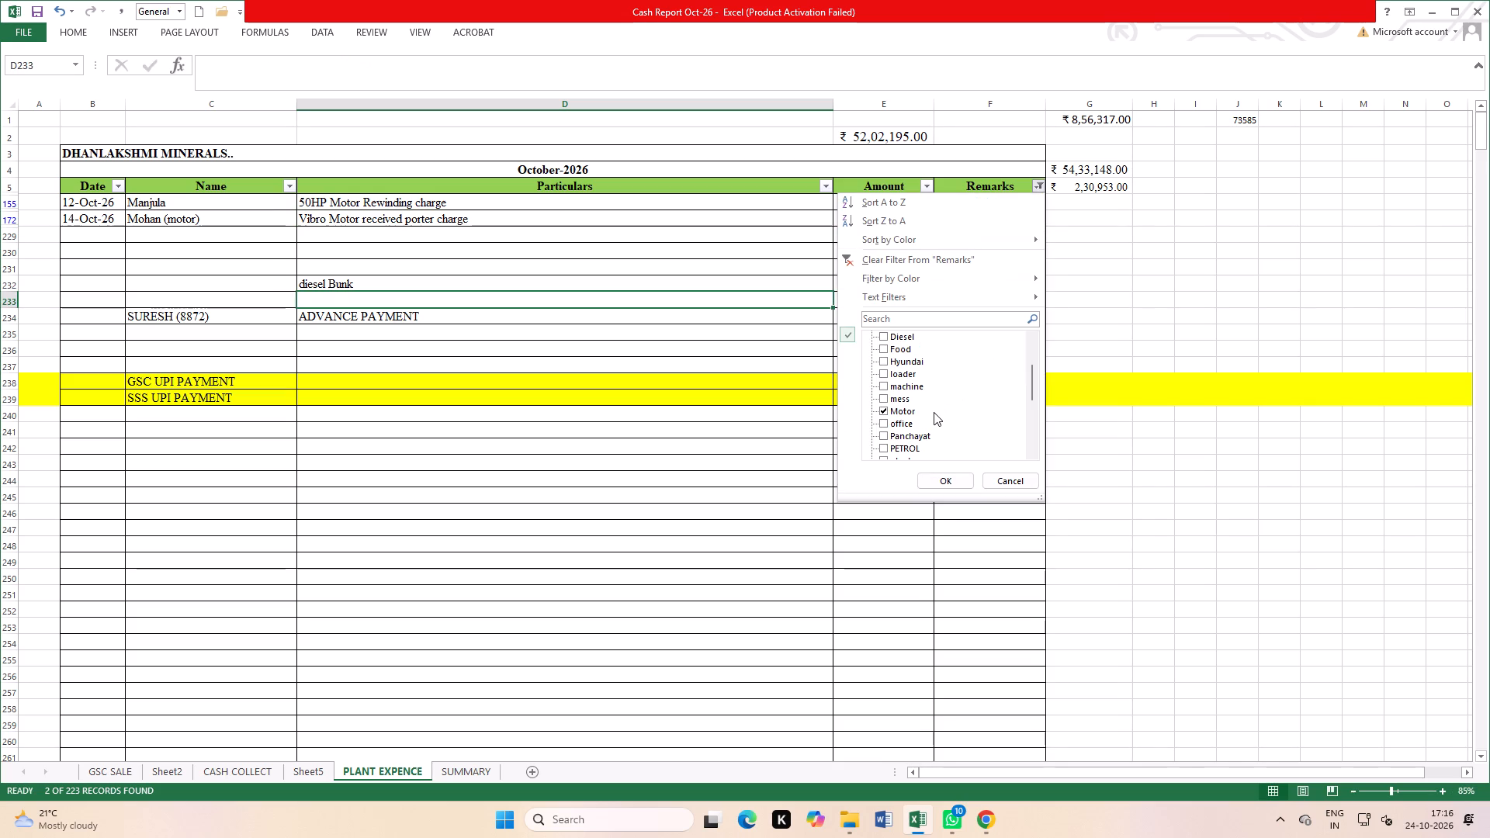
left_click(902, 406)
left_click(899, 426)
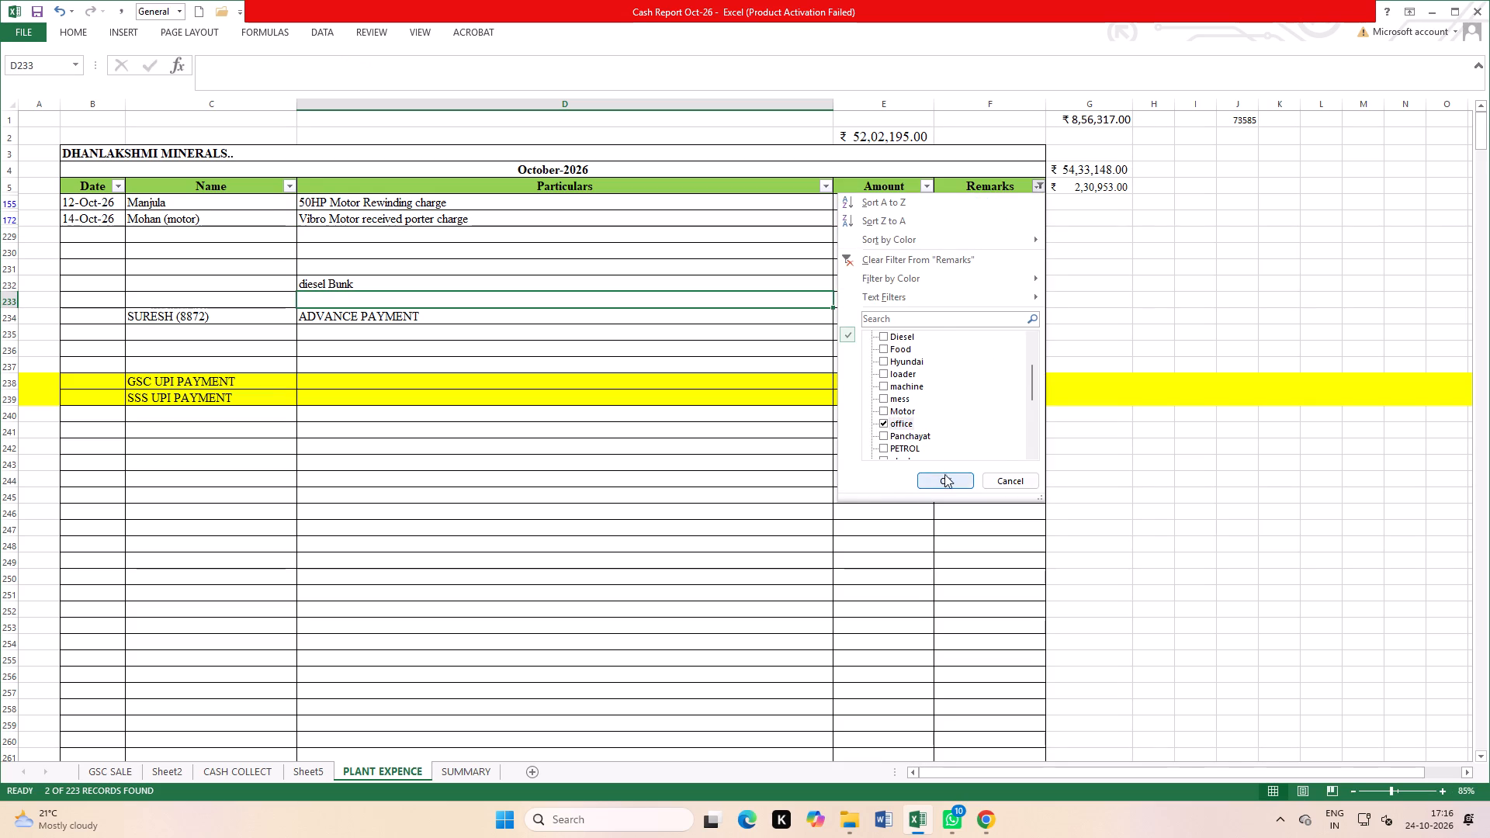
left_click(944, 476)
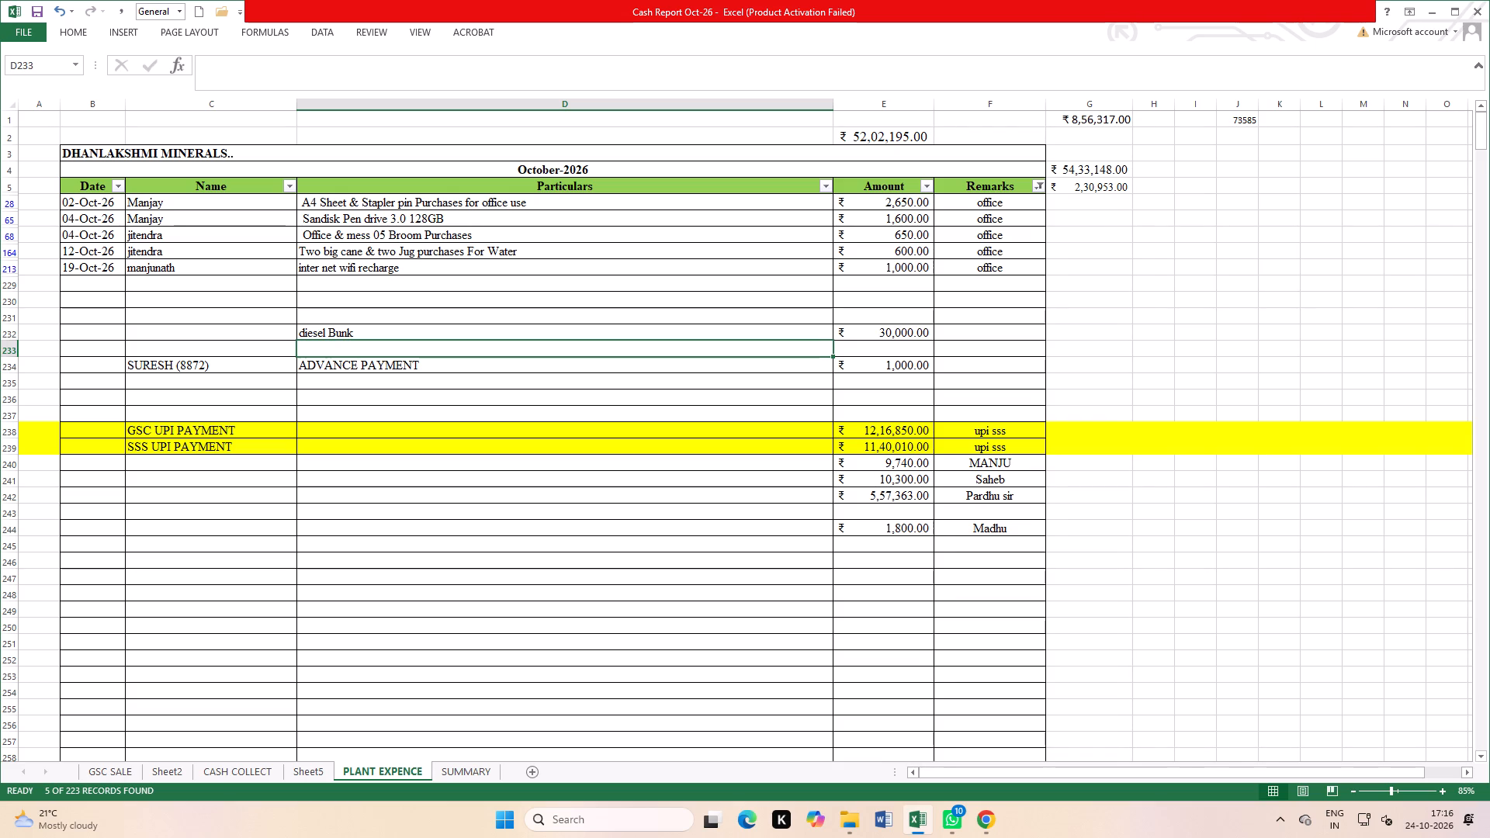
Replace the Particulars of the 04-Oct-26 pen drive entry with "128GB Sandisk pendrive purchase".
double_click(304, 219)
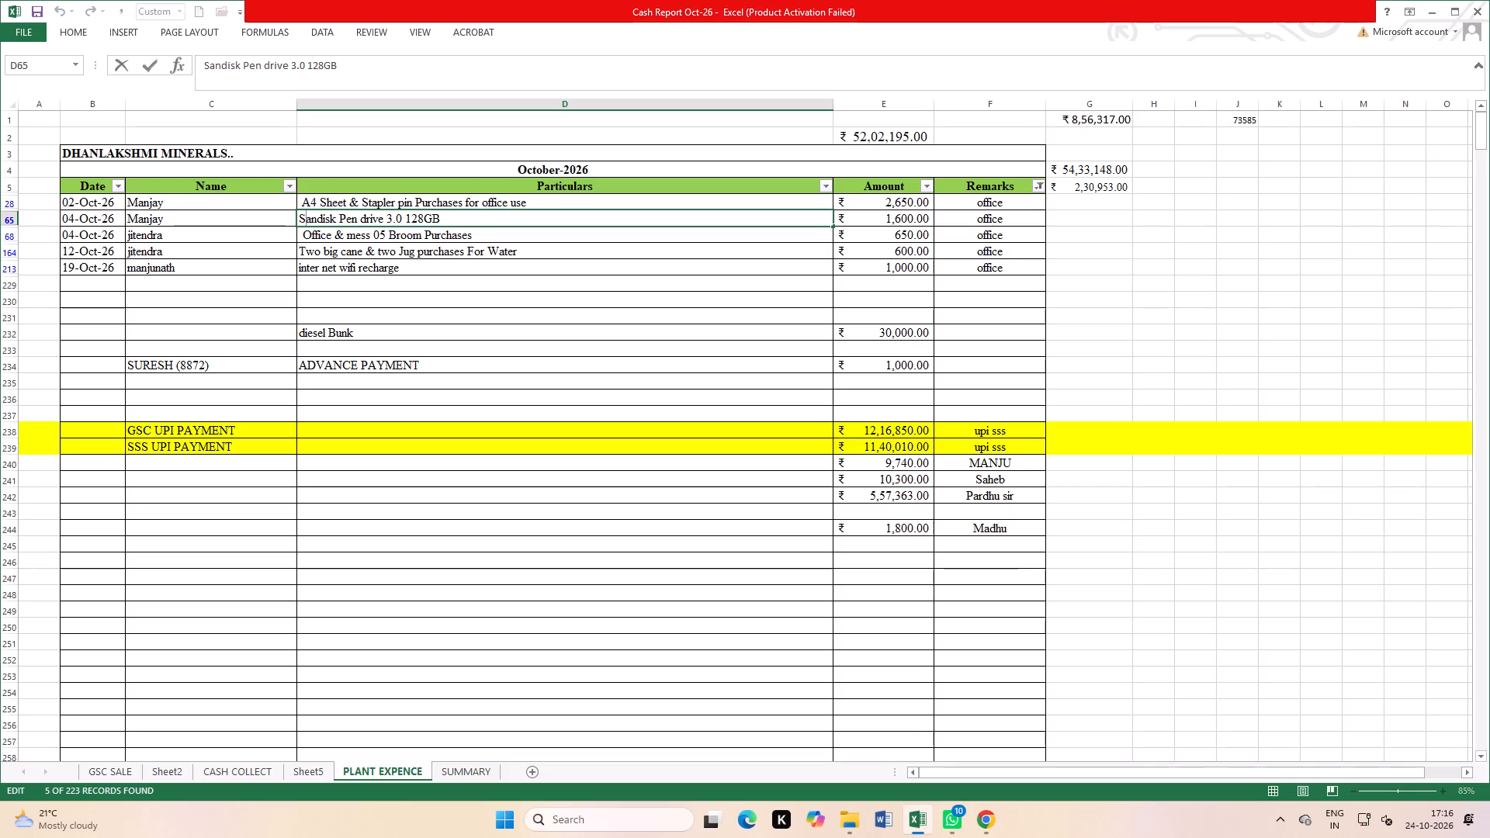
double_click(456, 220)
left_click_drag(456, 220, 313, 222)
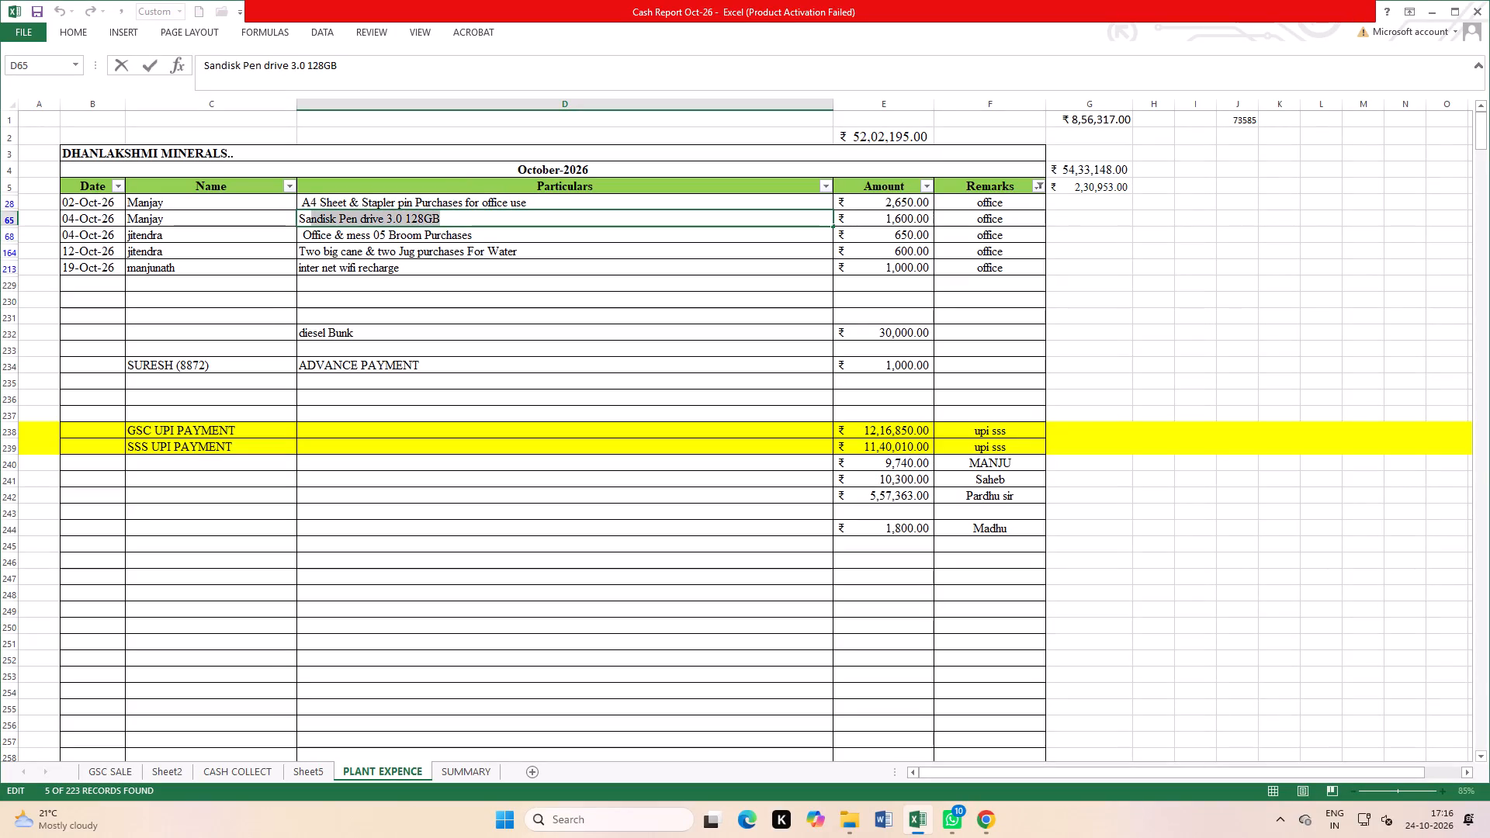
left_click_drag(313, 222, 303, 227)
left_click_drag(300, 218, 392, 221)
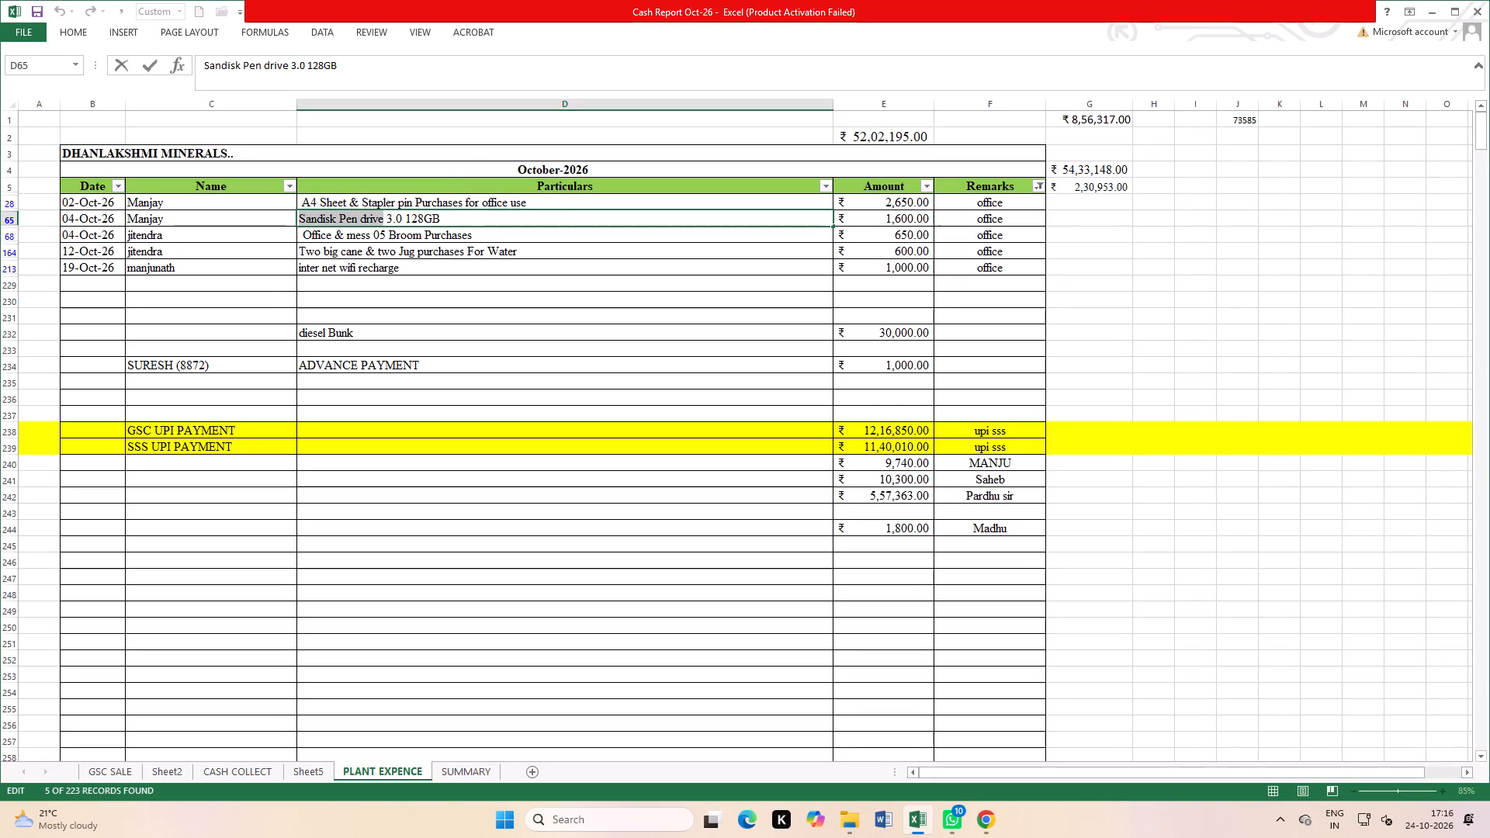
left_click_drag(392, 221, 440, 221)
key("BackSpace")
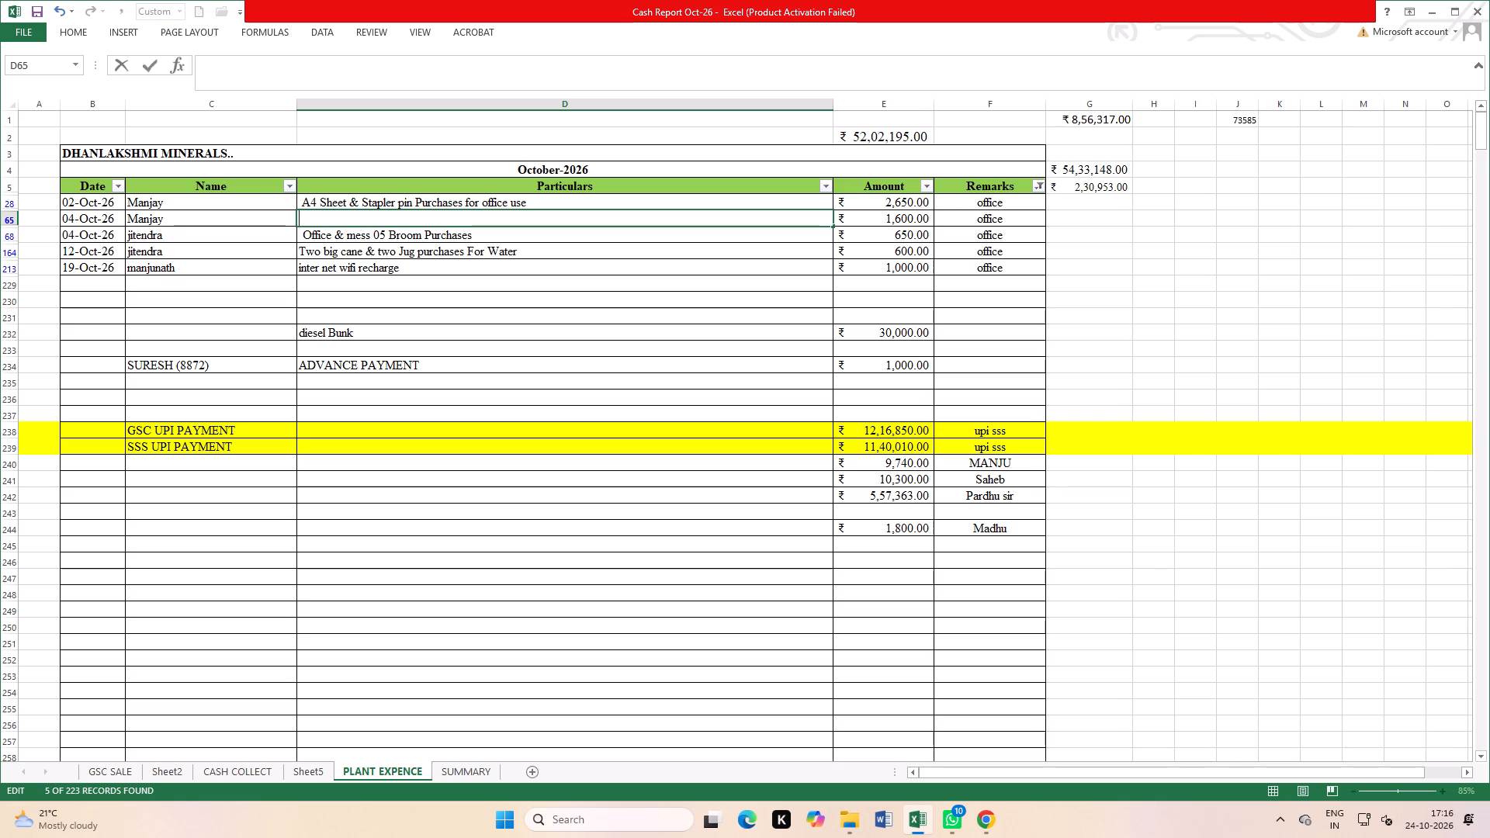
key("1")
type("28")
key("space")
key("g")
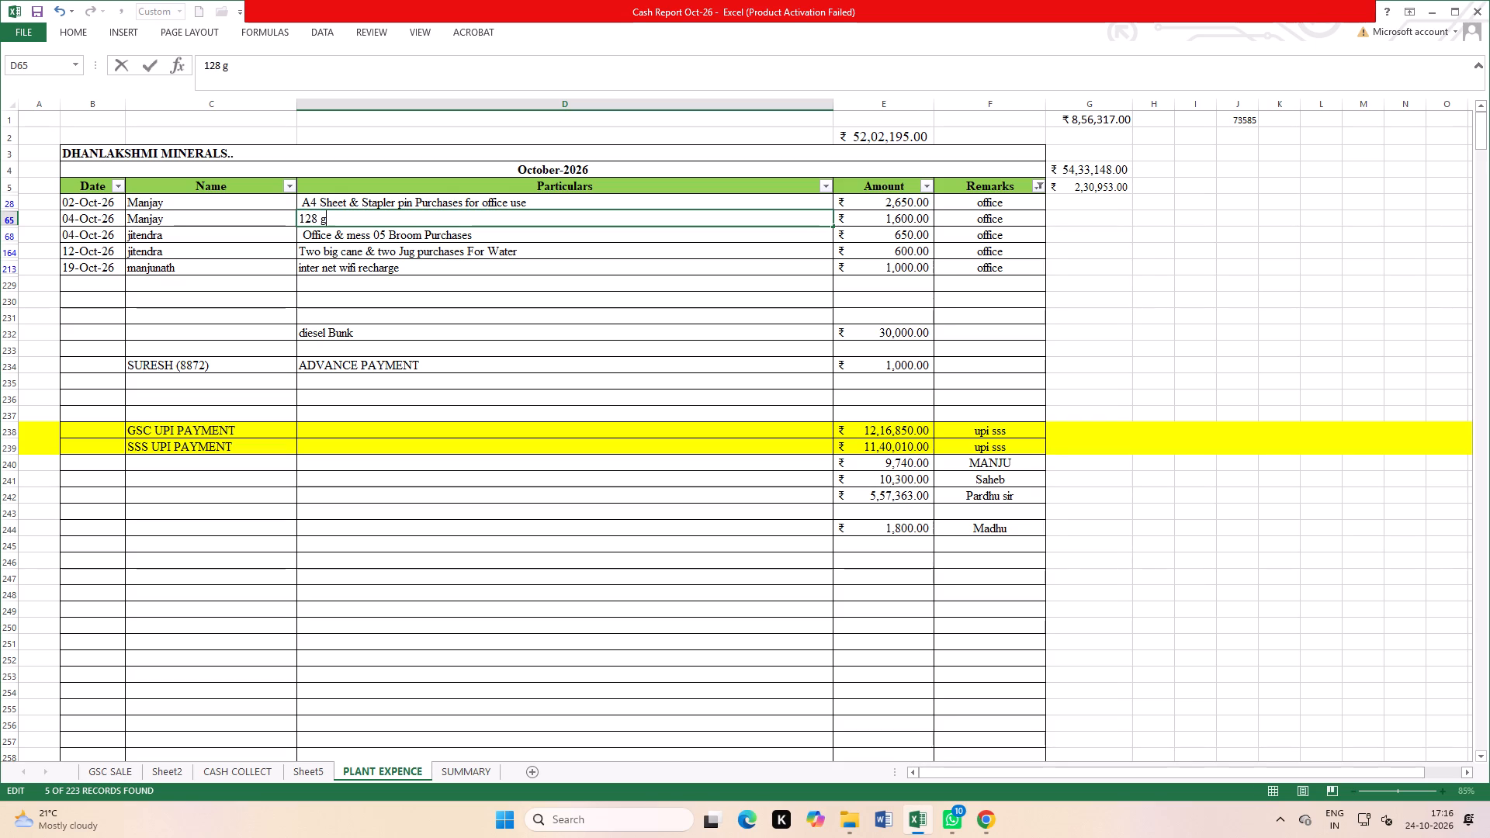
key("b")
key("BackSpace")
key("BackSpace")
key("BackSpace")
type("GB")
key("space")
key("s")
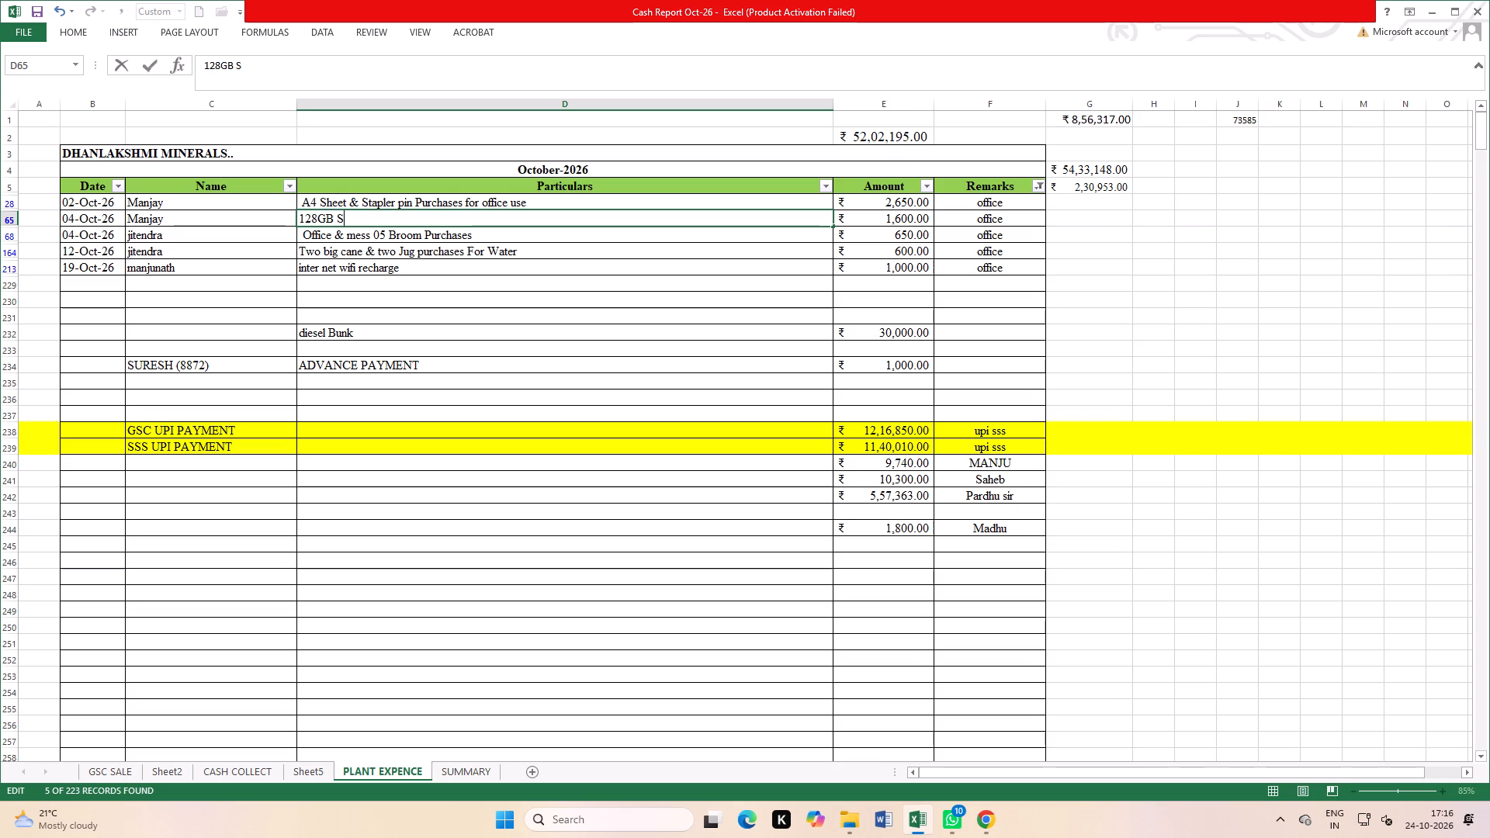
type("andis")
key("k")
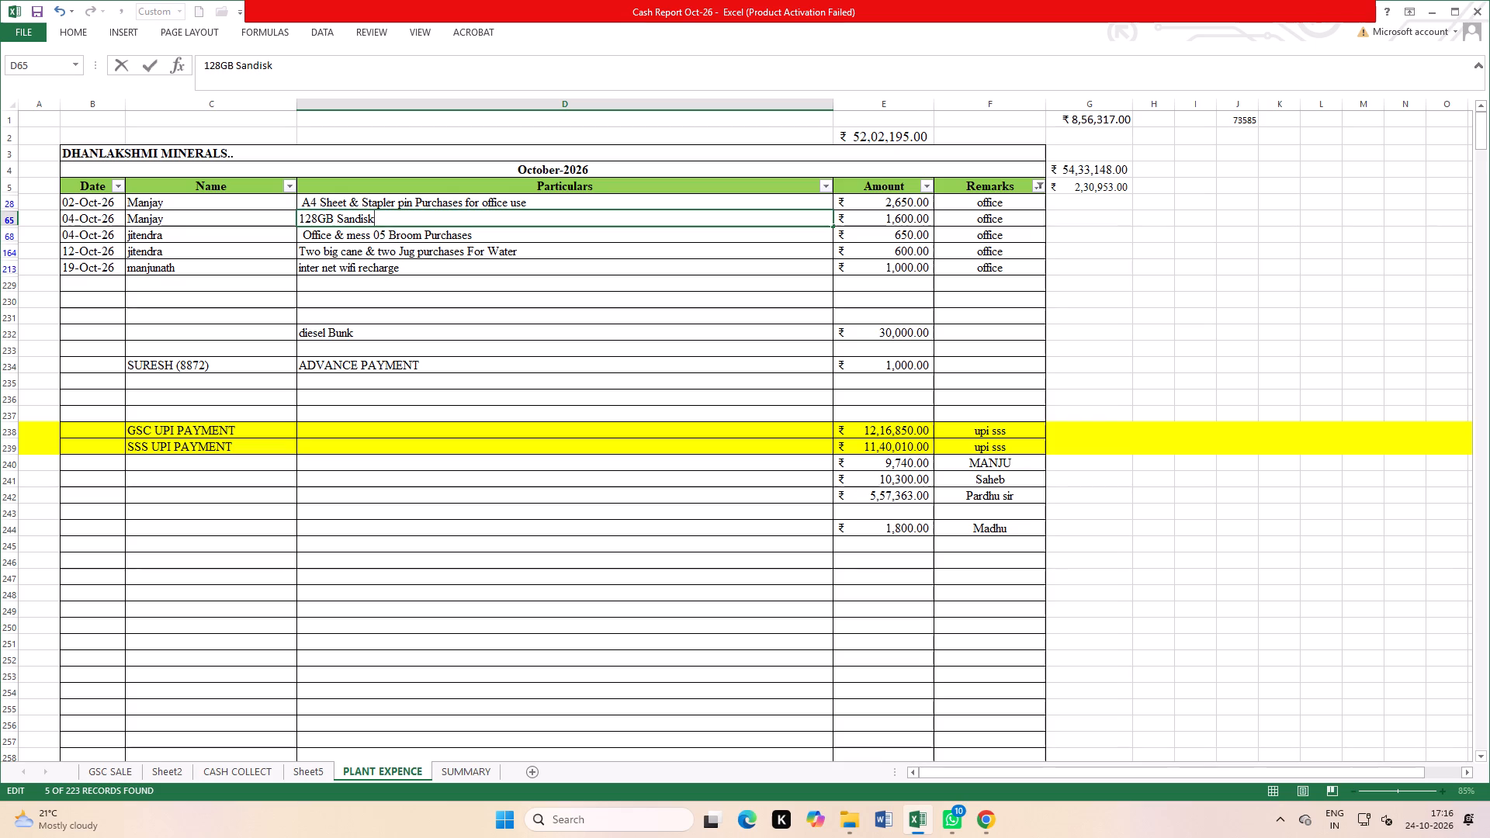
key("space")
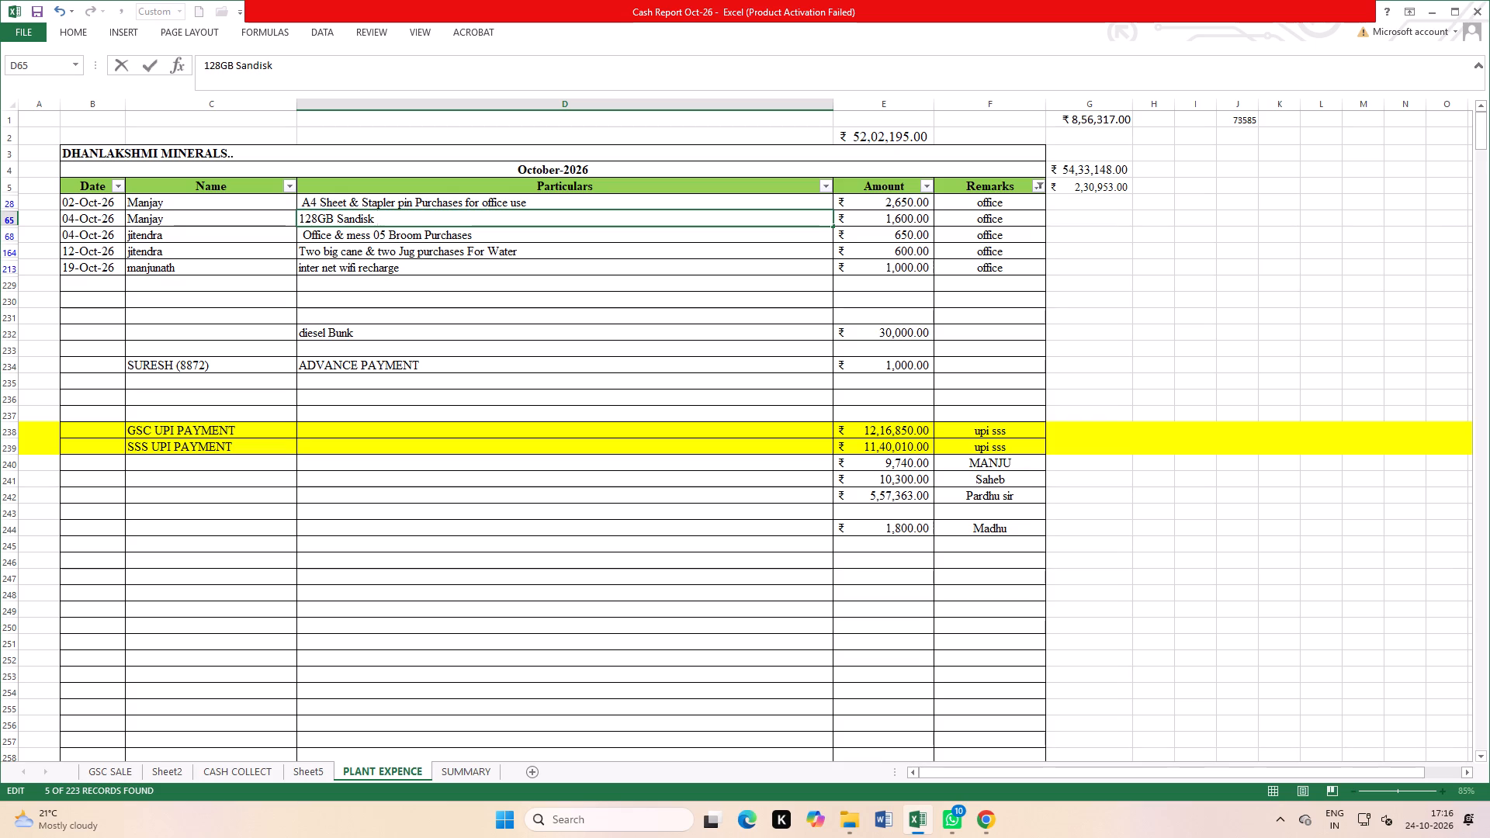
key("p")
type("endrive")
key("space")
type("purchase")
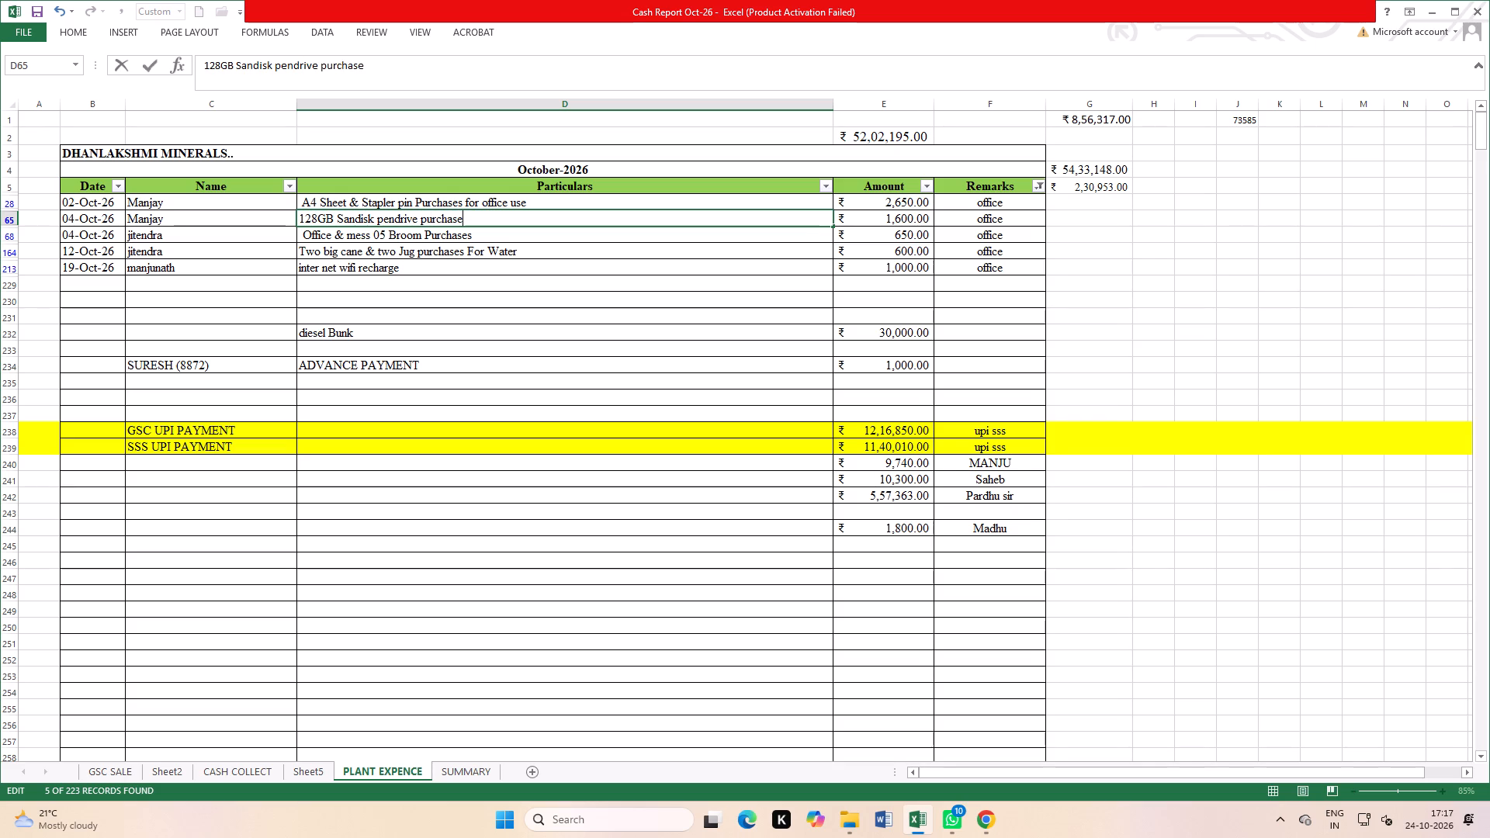
left_click(543, 312)
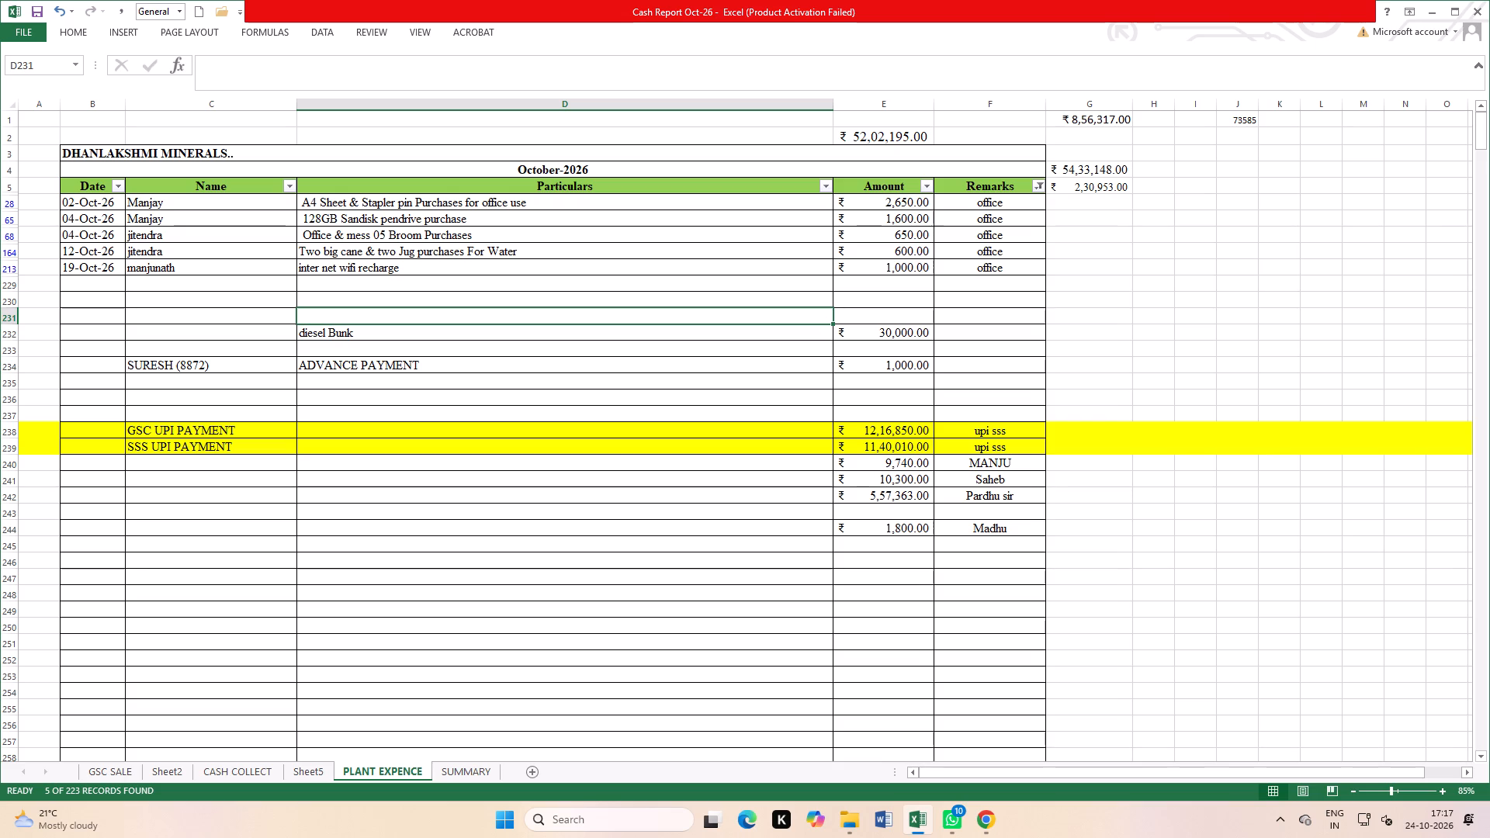
Select the Particulars of the 04-Oct-26 office and mess broom purchase entry.
left_click(347, 242)
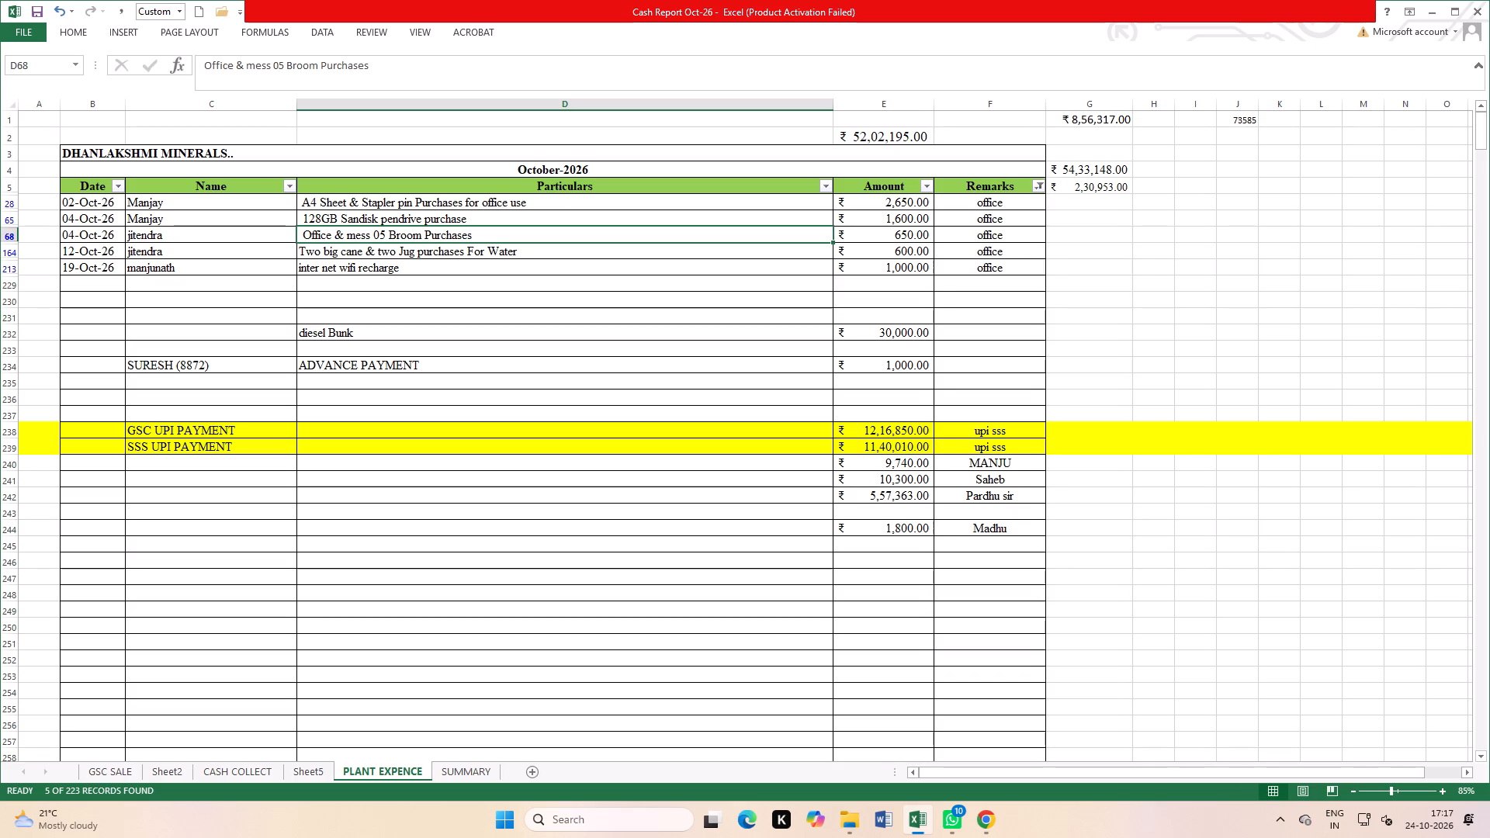
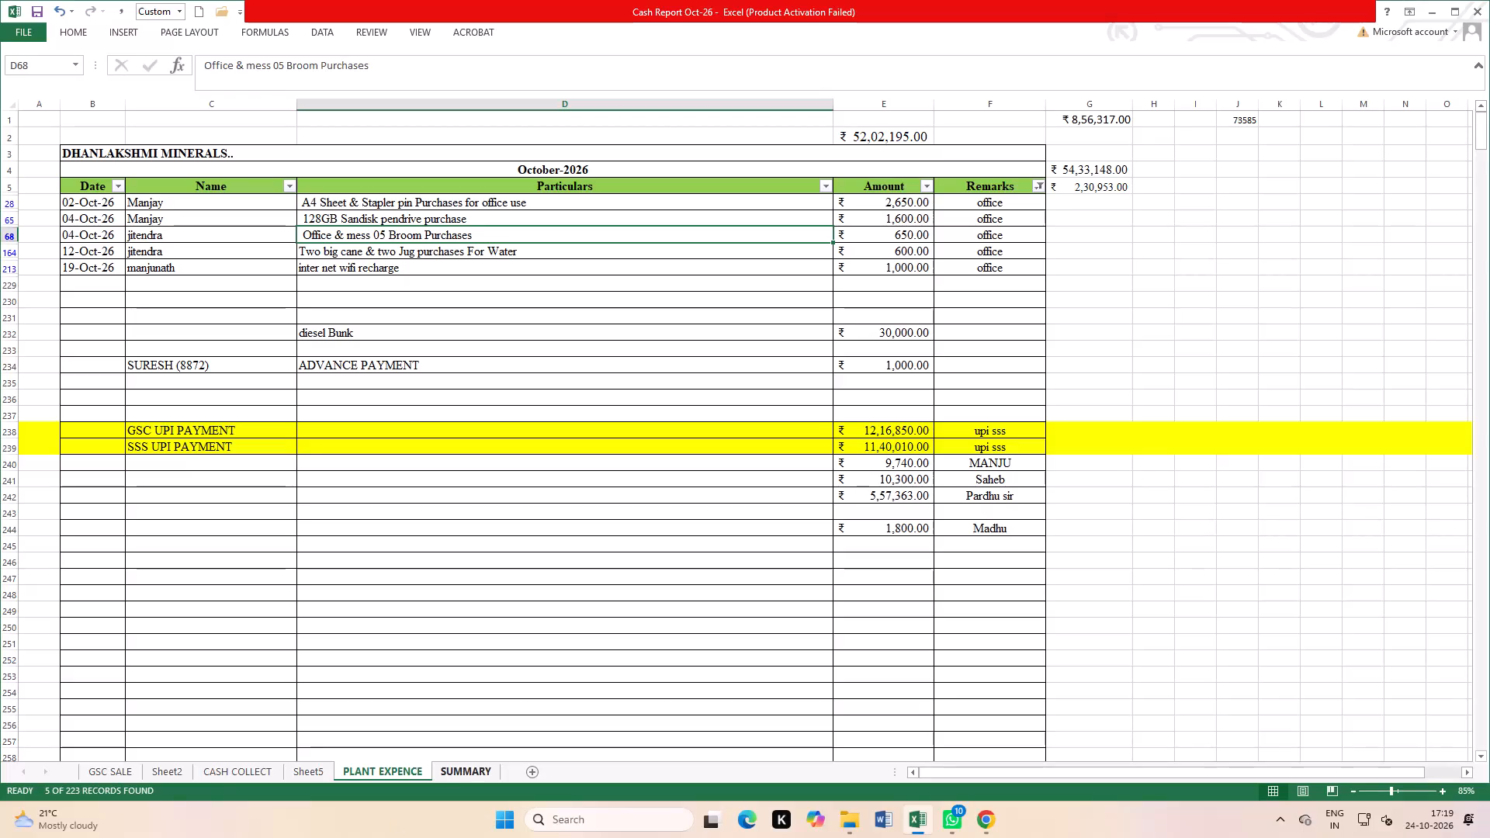
Replace the Particulars of the 19-Oct-26 wifi recharge entry with "Internet bill paid month of august-2026".
left_click(364, 272)
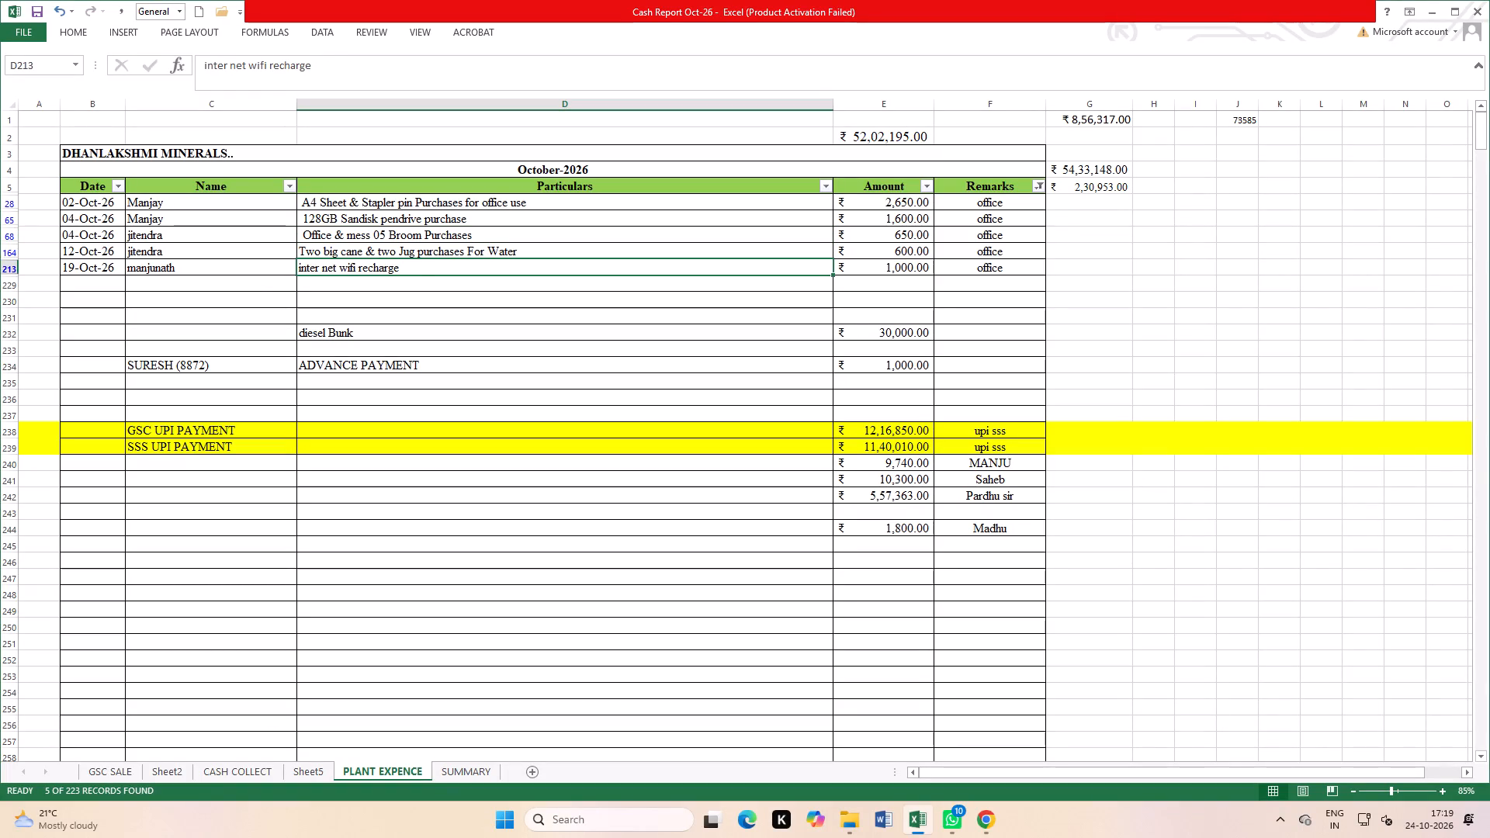
key("i")
type("nter")
type("net")
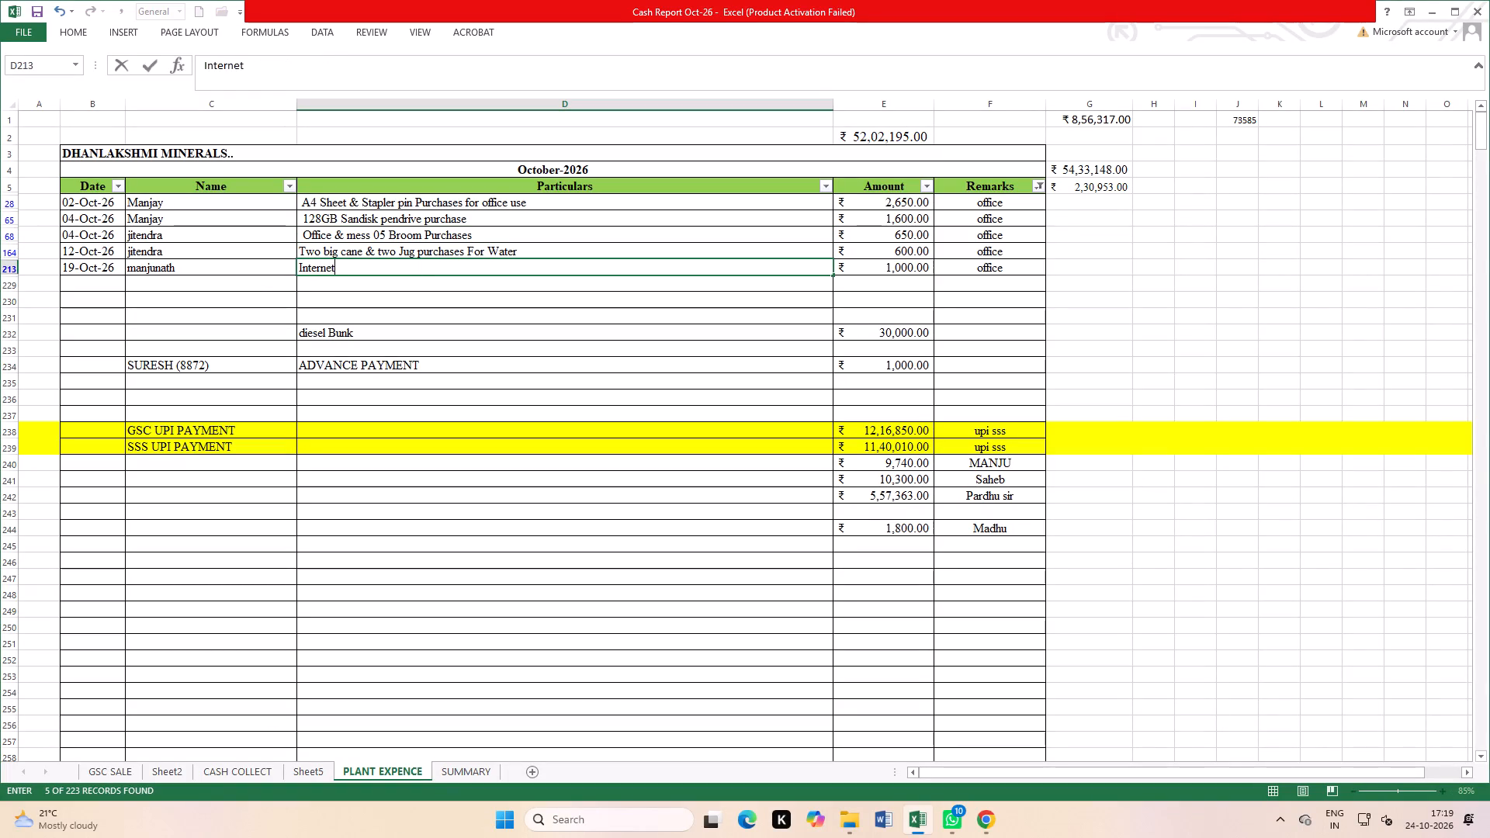
key("space")
type("bill paid")
key("space")
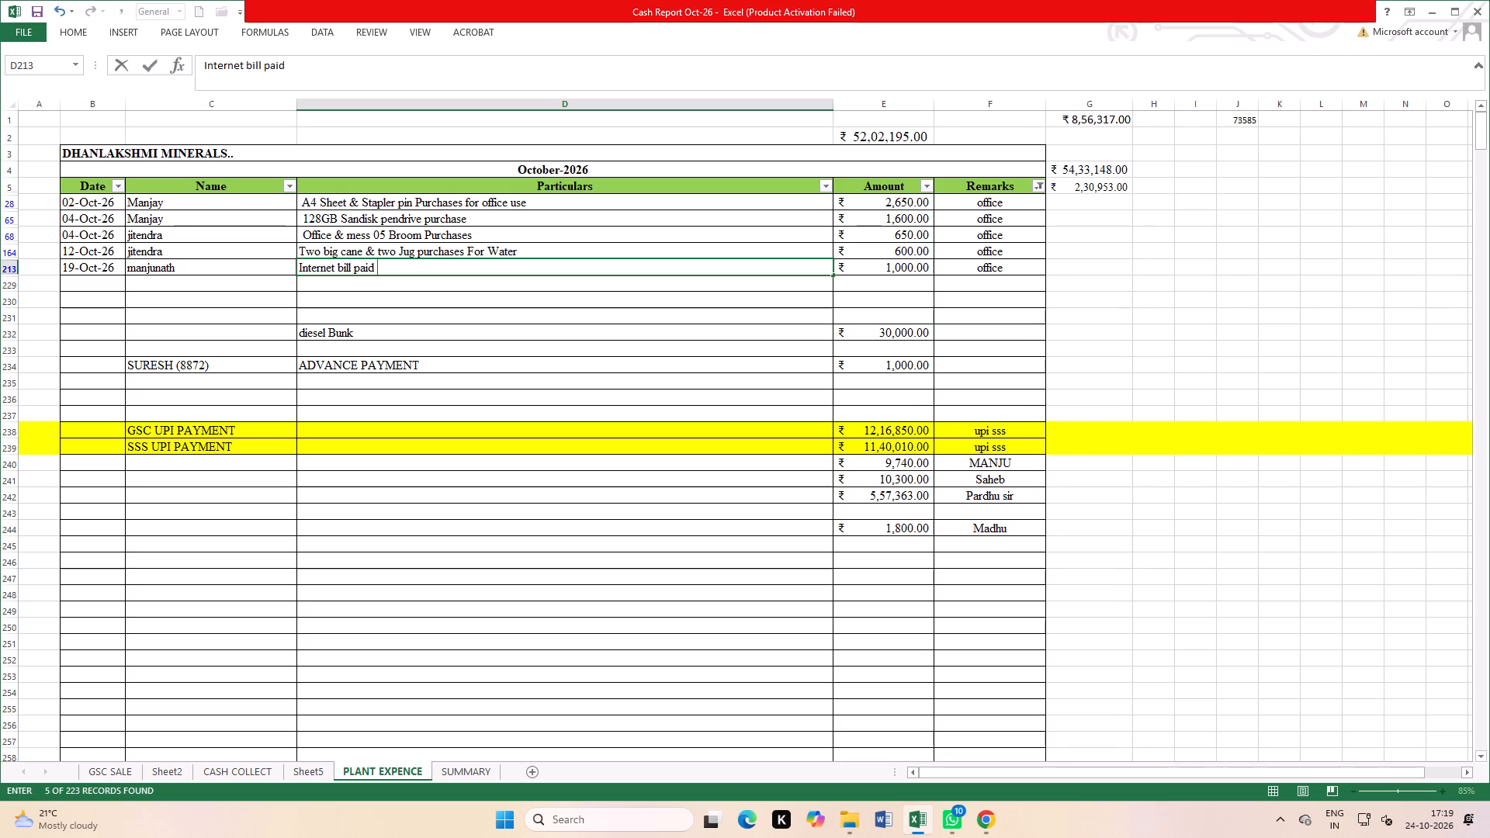
type("month")
key("space")
type("of")
key("space")
key("a")
type("ugust")
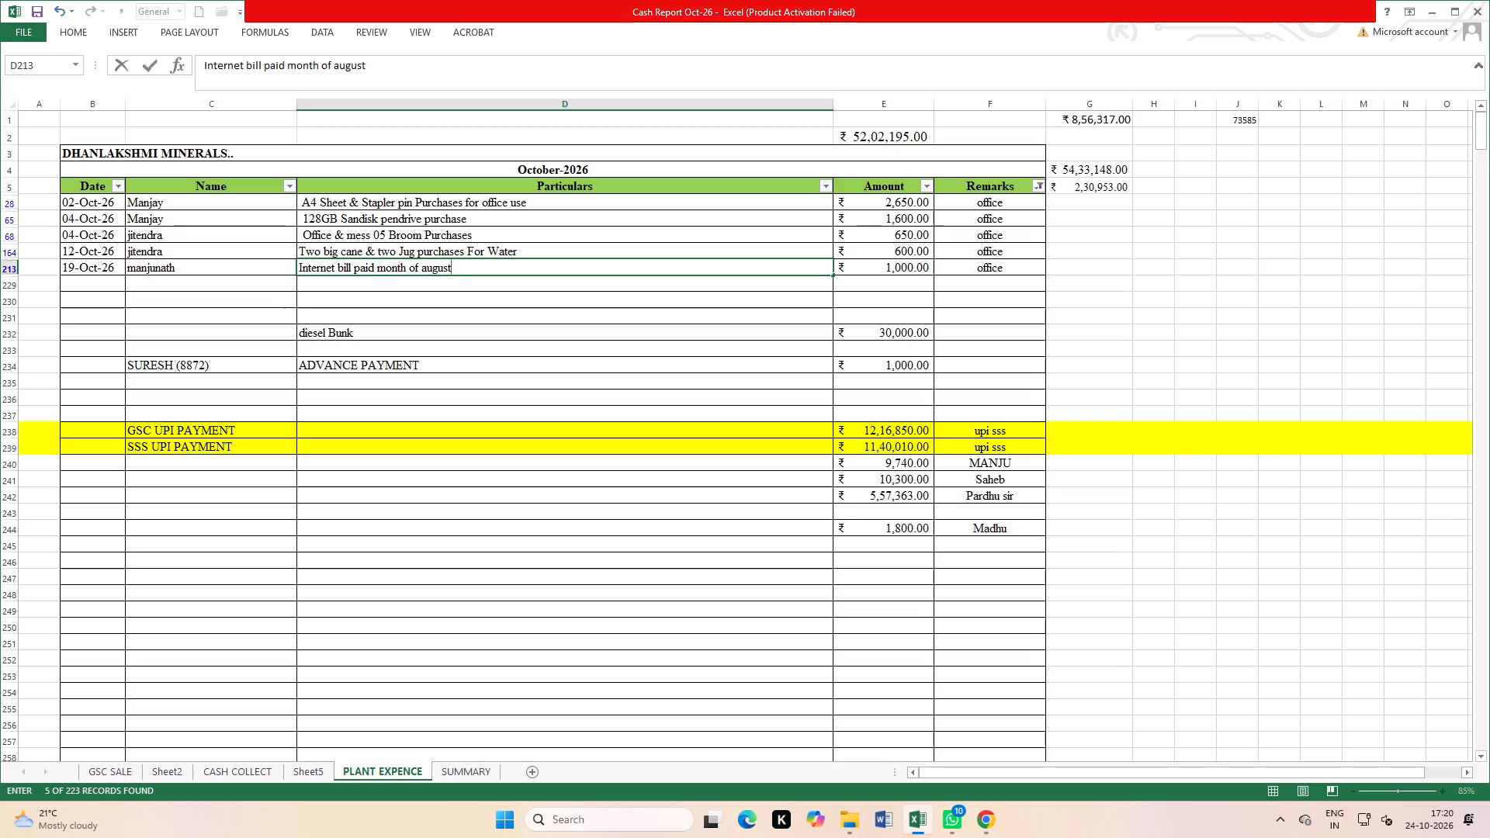
type("-2026")
left_click(615, 370)
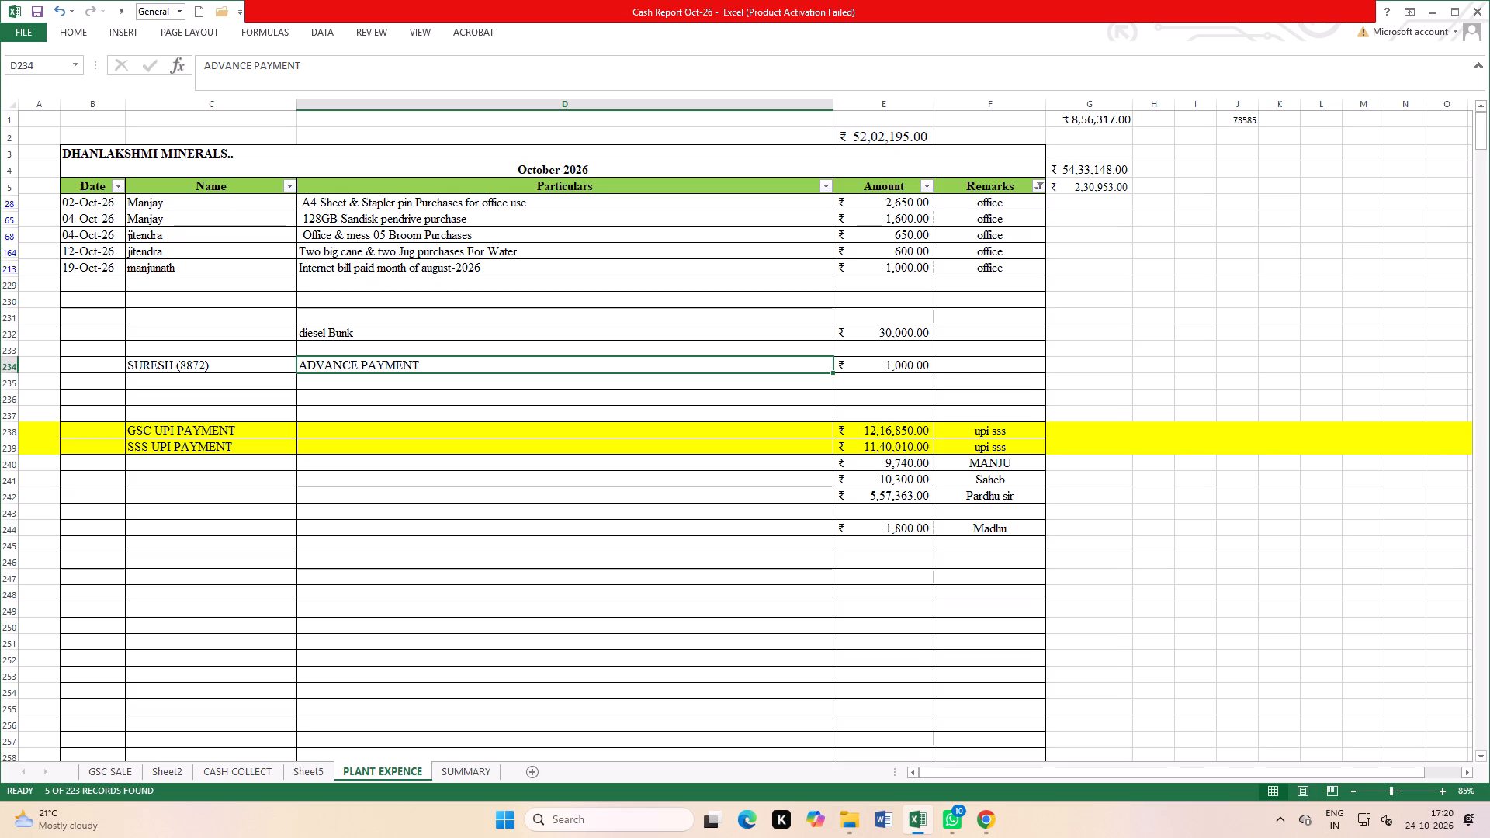
Replace the Particulars of the 12-Oct-26 cane and jug entry with "Water cane and jug purchase".
left_click(527, 255)
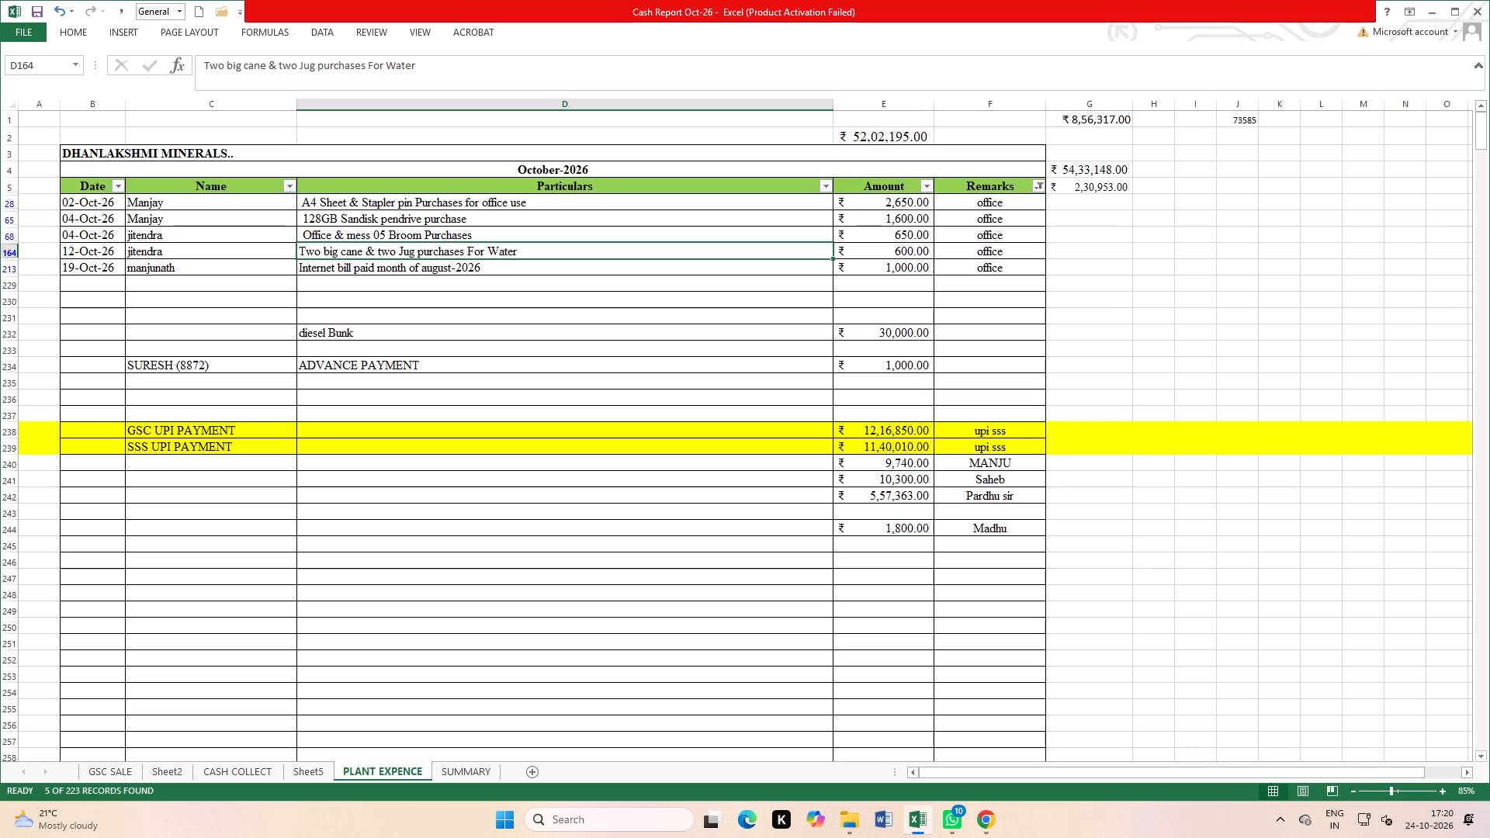
key("w")
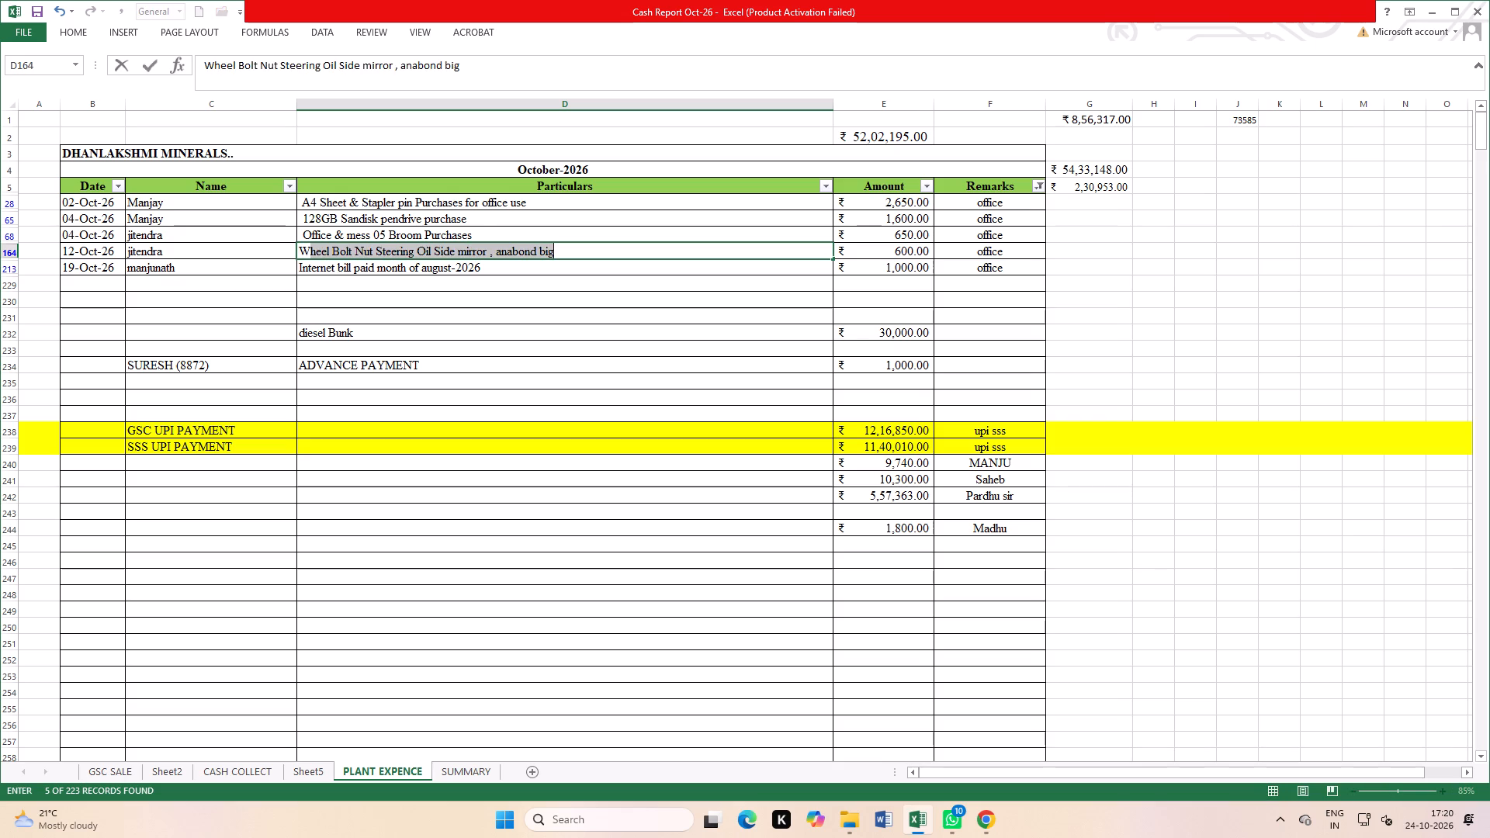
type("ter")
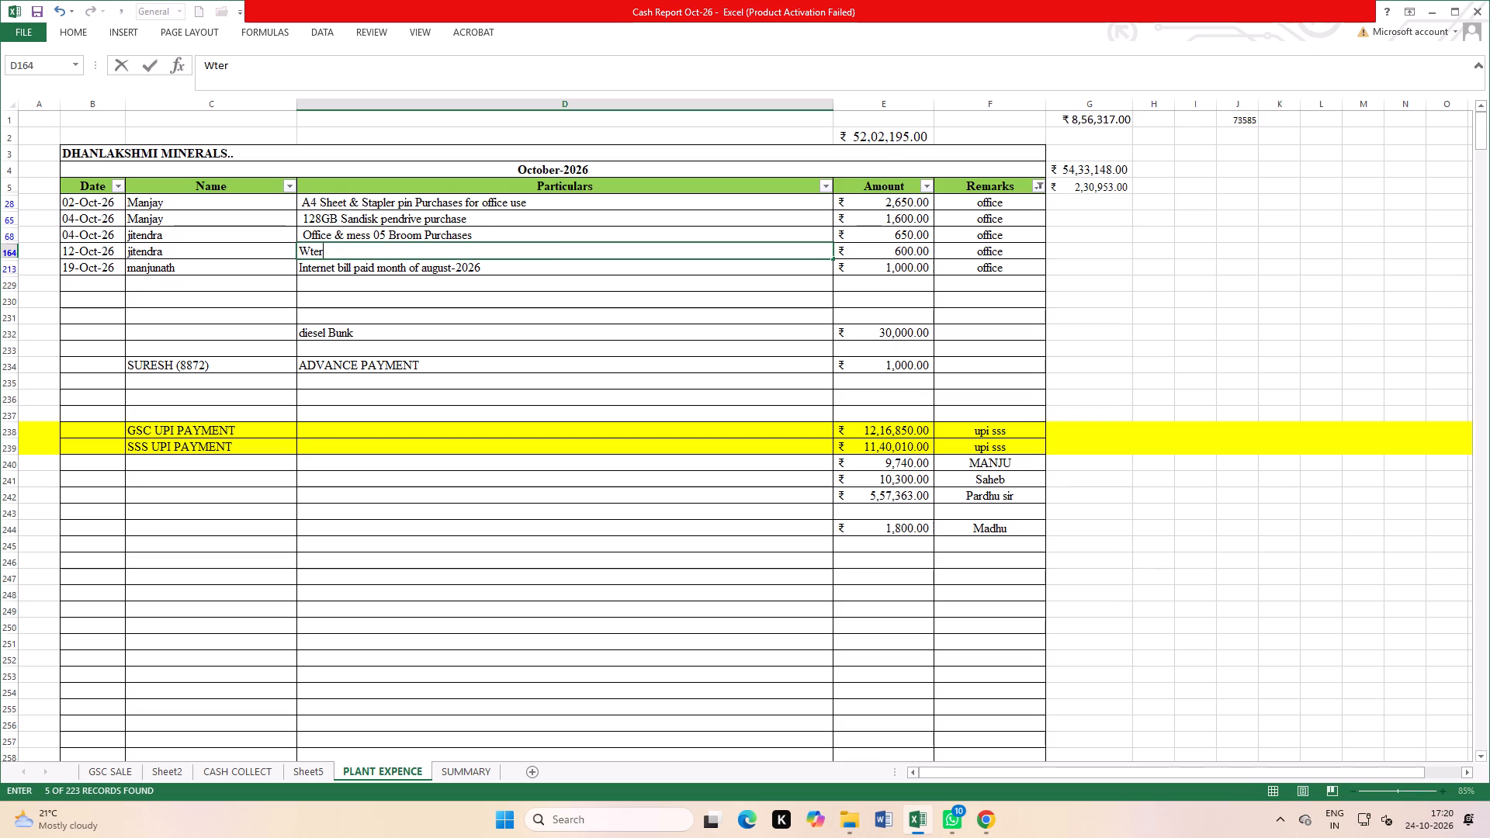
key("BackSpace")
key("BackSpace")
key("BackSpace")
type("ater cane")
key("space")
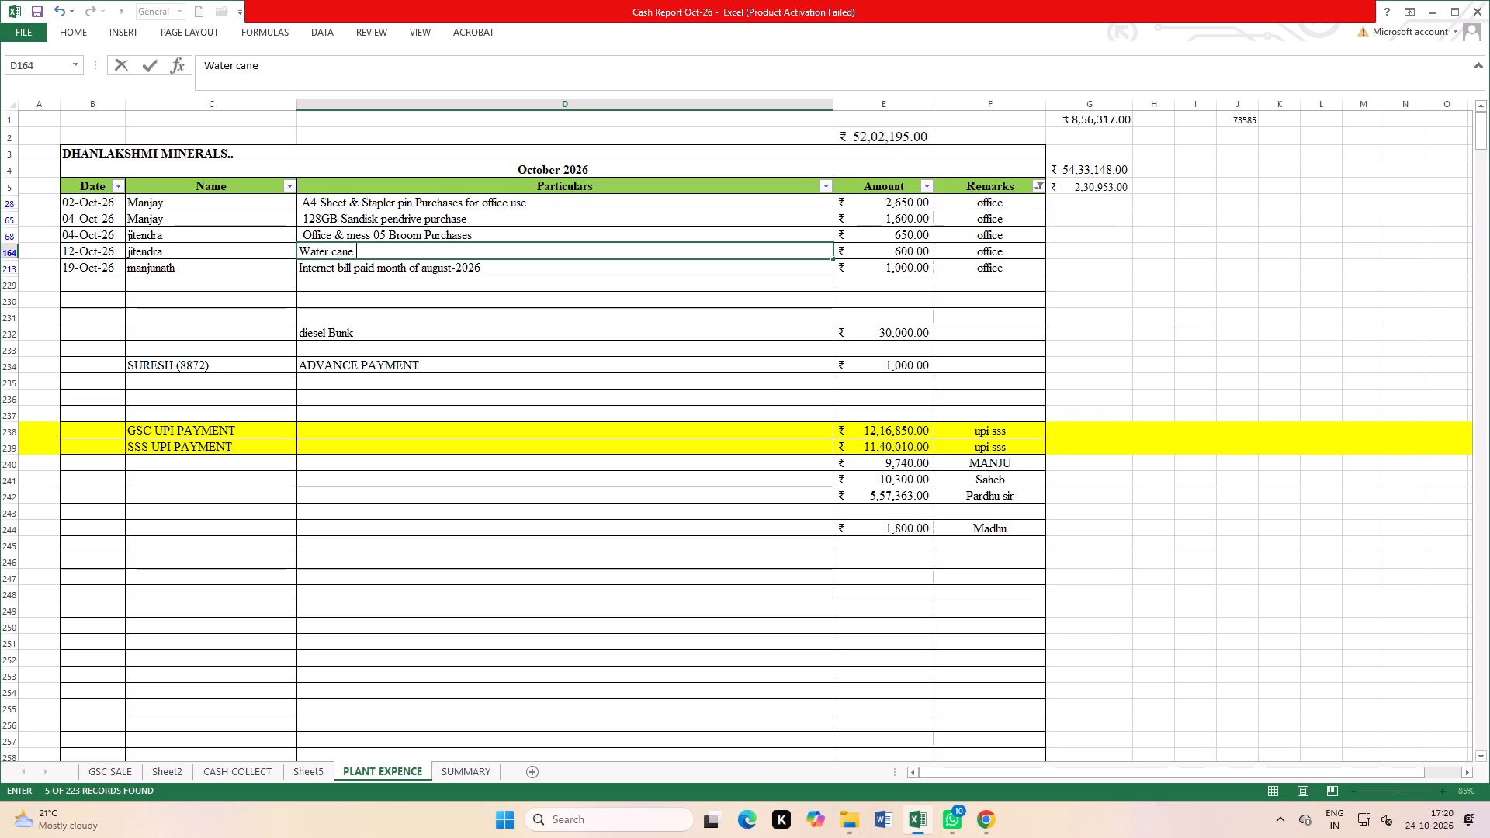
type("and")
key("space")
type("jug")
key("space")
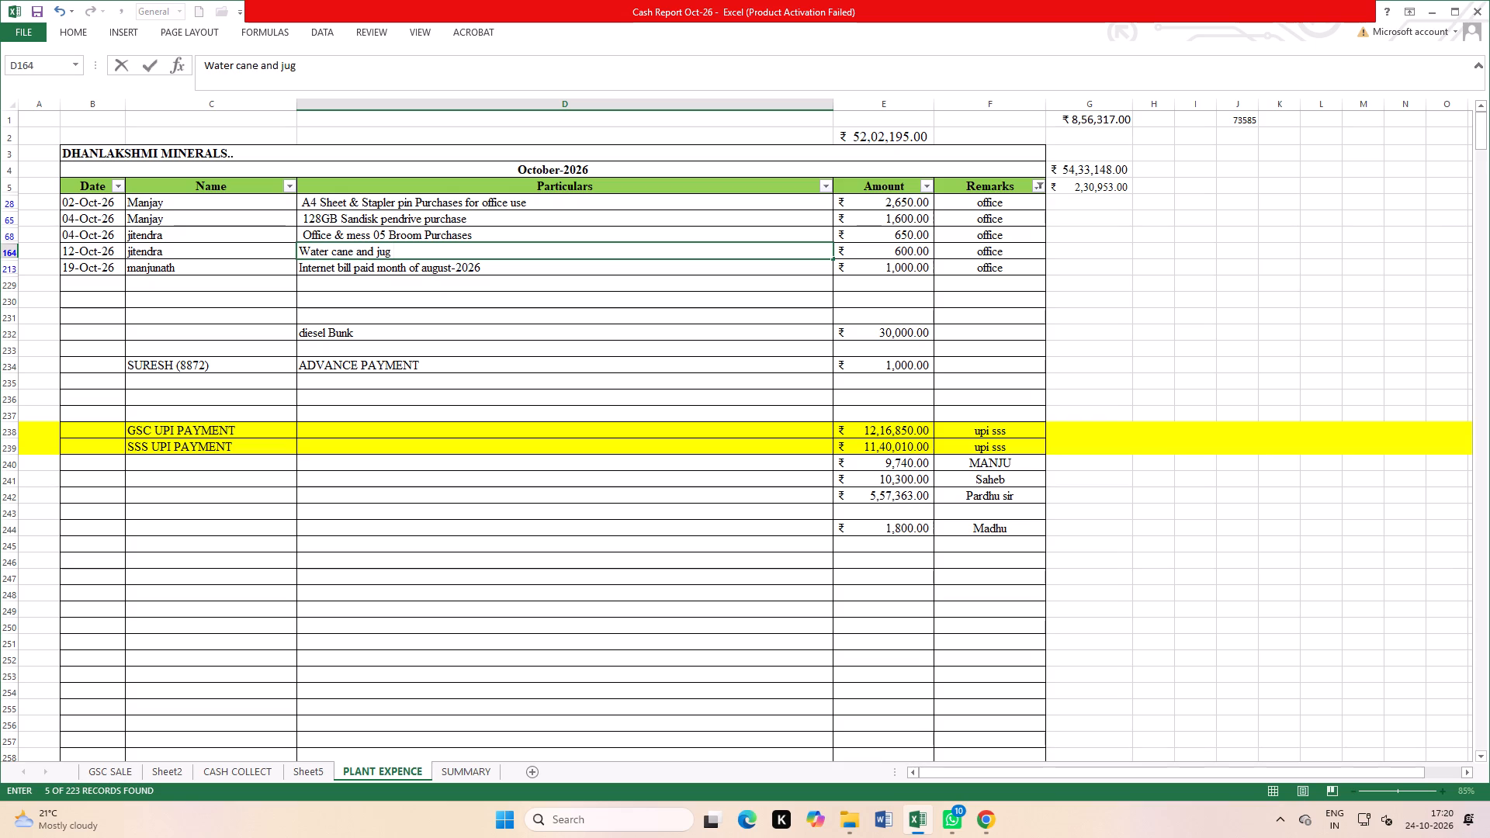
type("purchase")
key("space")
type("for")
key("space")
key("BackSpace")
key("BackSpace")
key("BackSpace")
key("BackSpace")
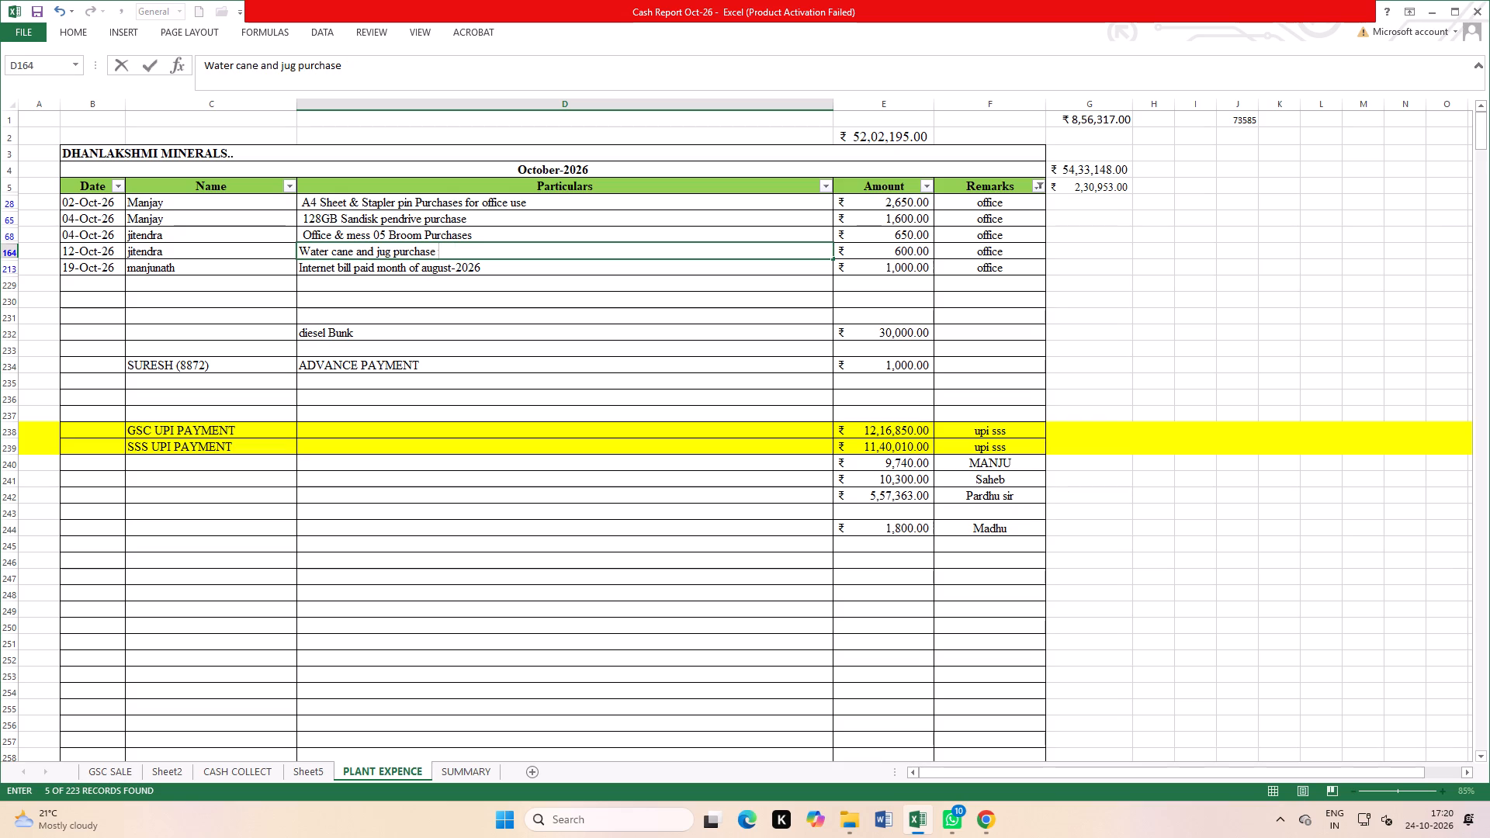
left_click(588, 342)
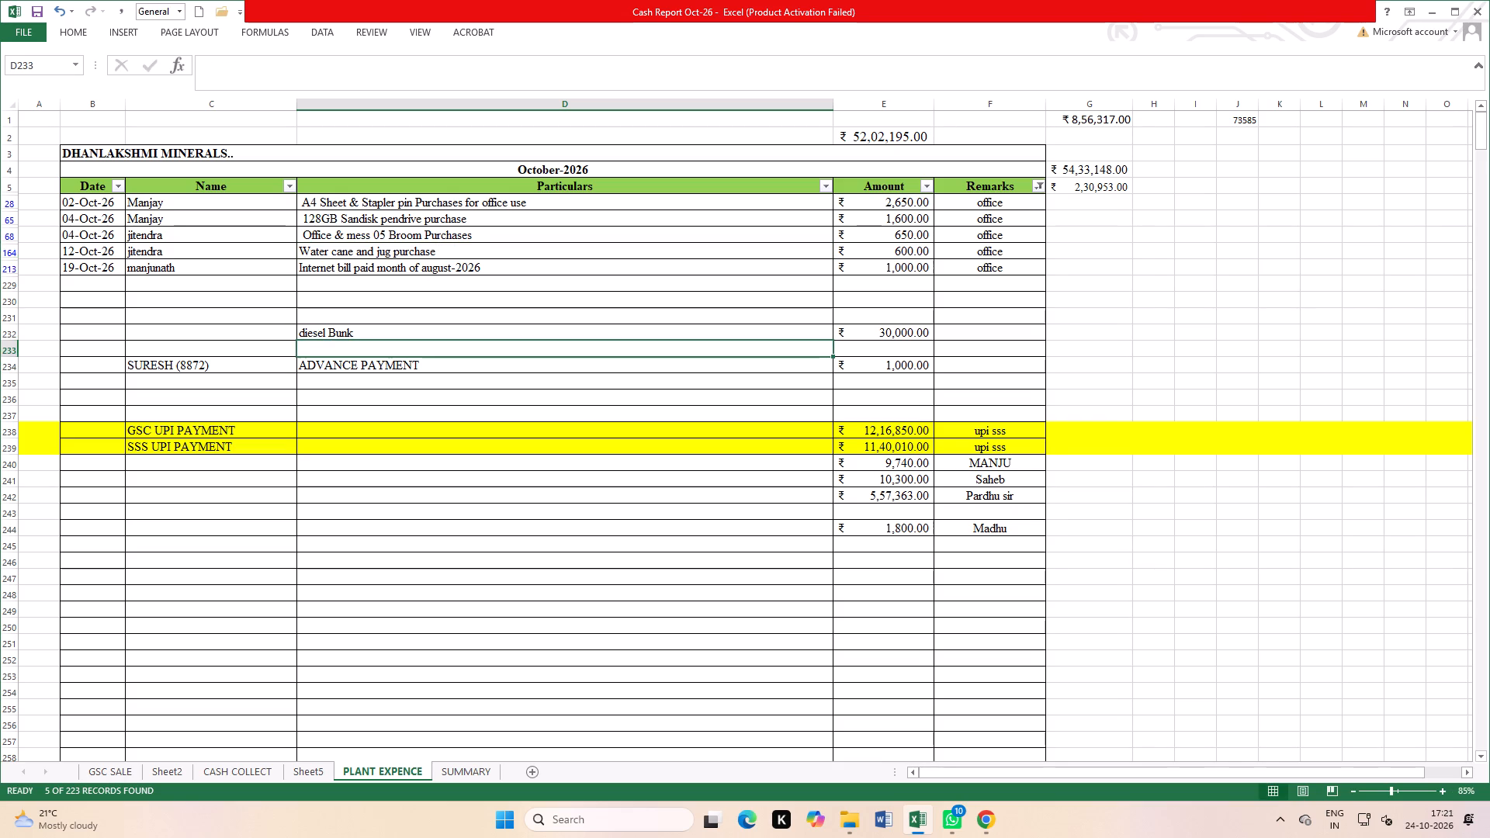
Clear the Particulars text of the 04-Oct-26 office and mess broom purchase entry.
left_click(314, 234)
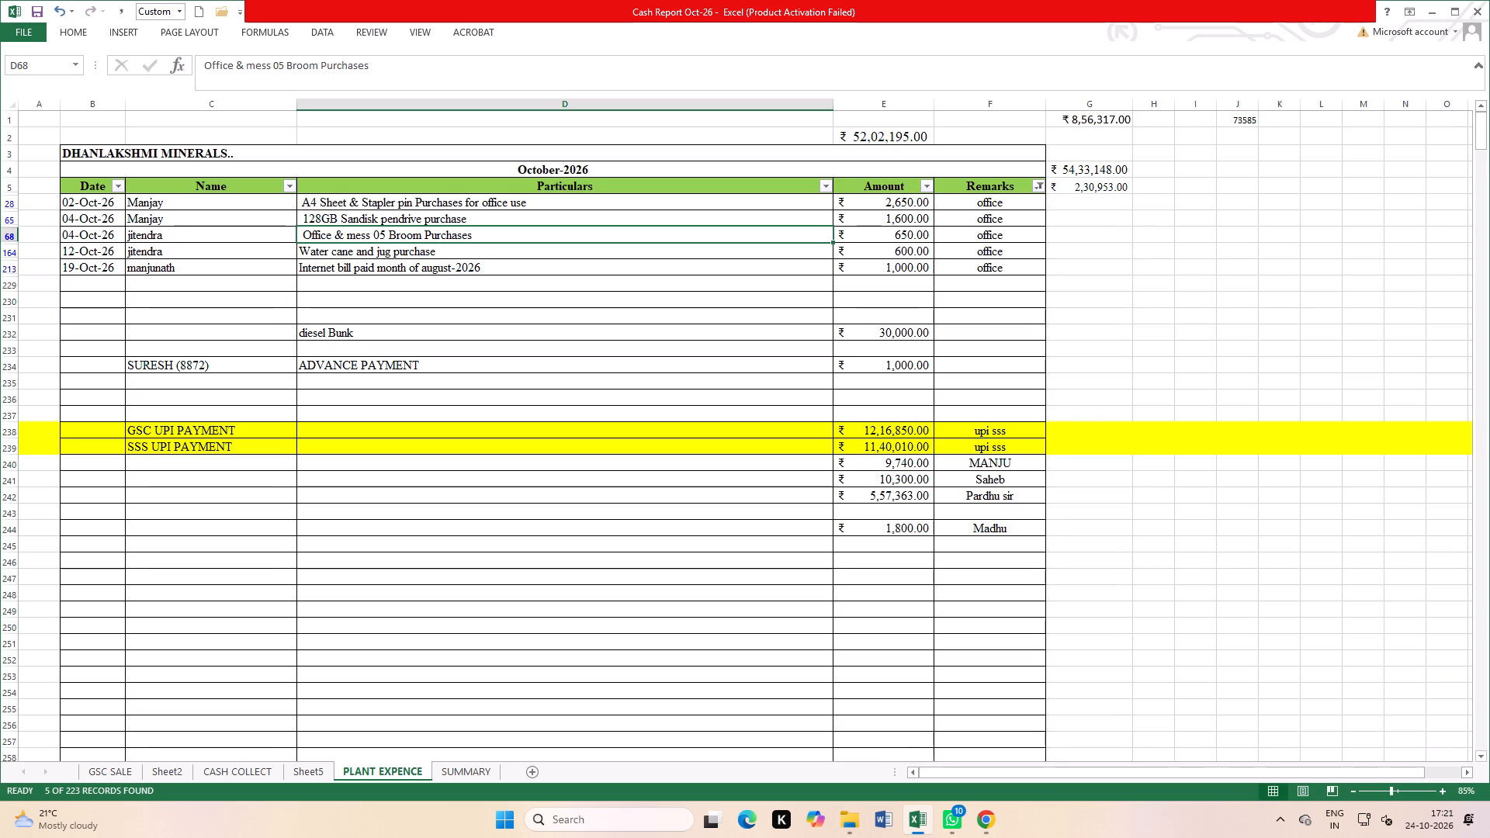
double_click(307, 235)
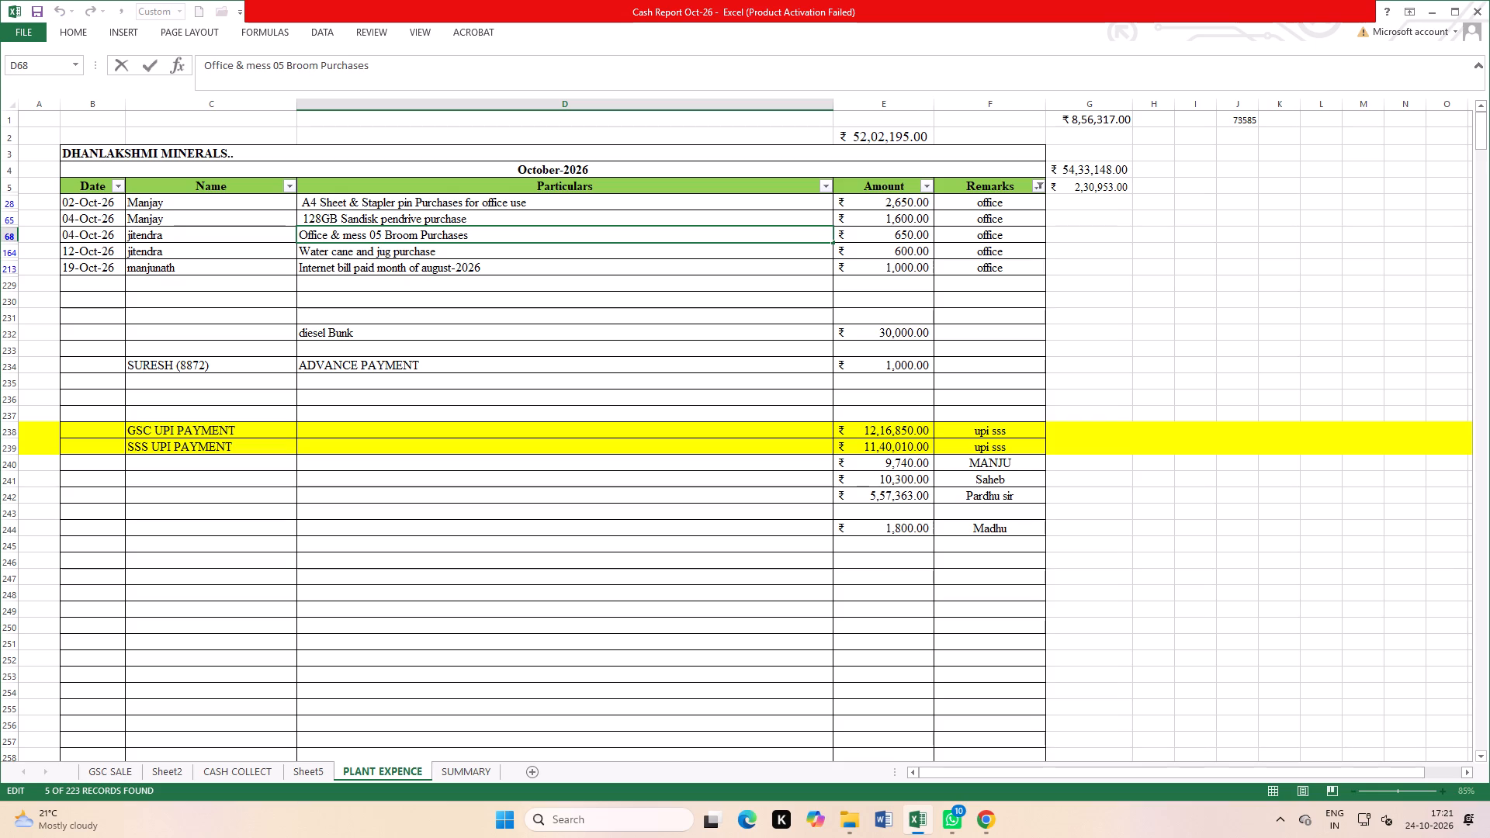
left_click_drag(497, 234, 302, 239)
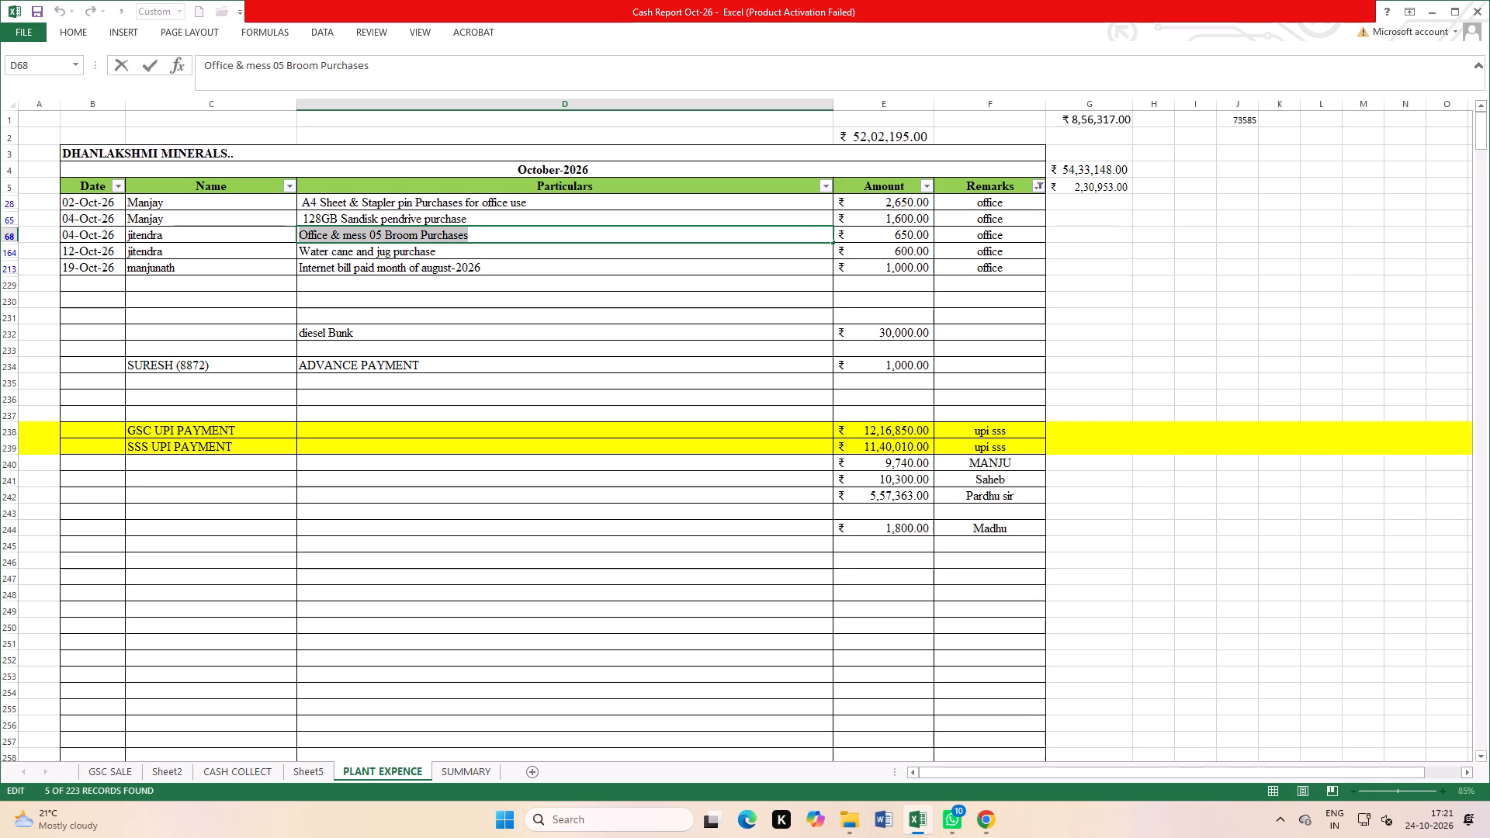
left_click_drag(302, 239, 302, 238)
key("BackSpace")
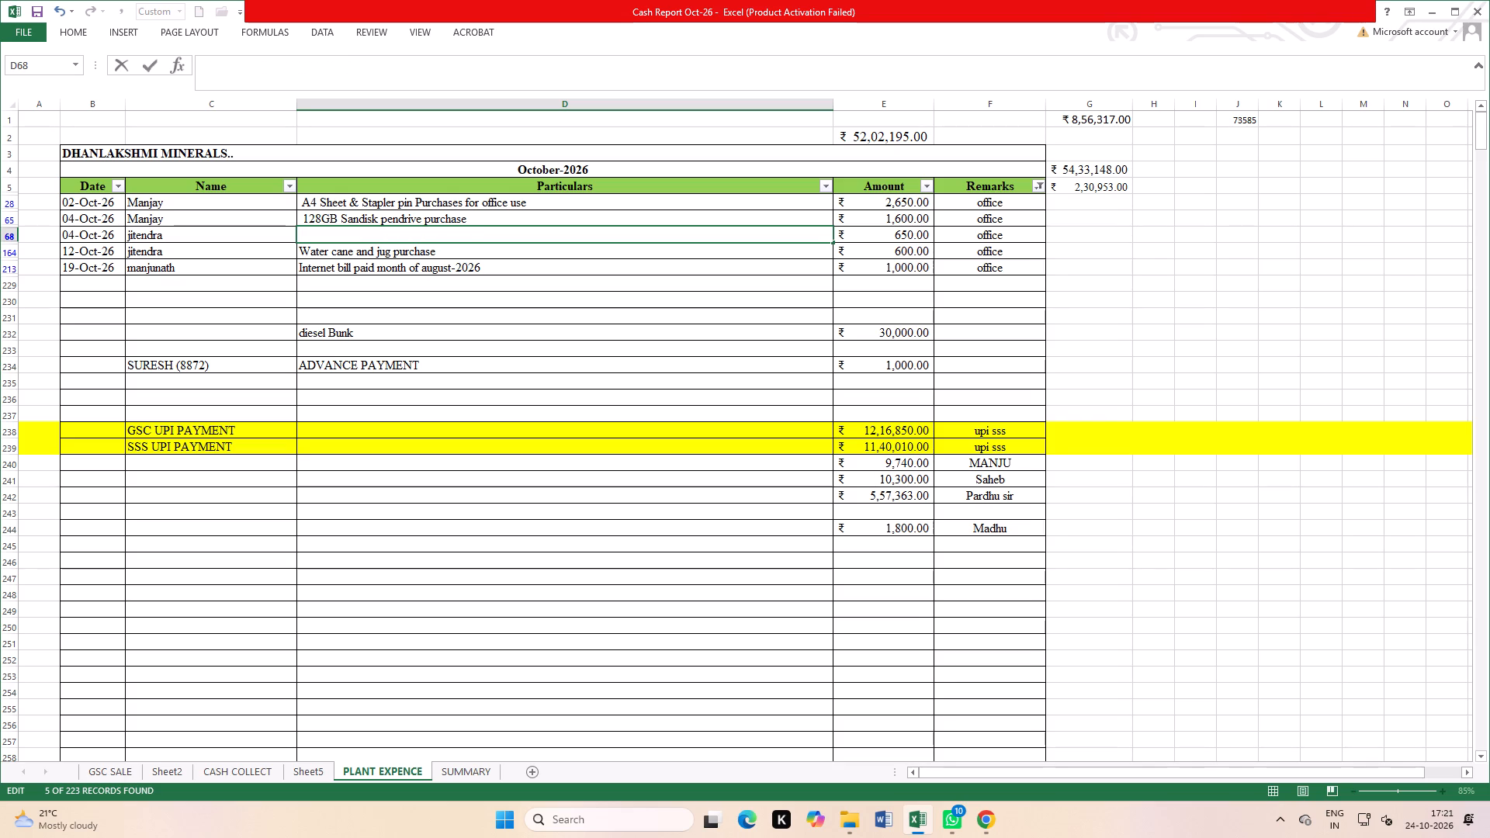
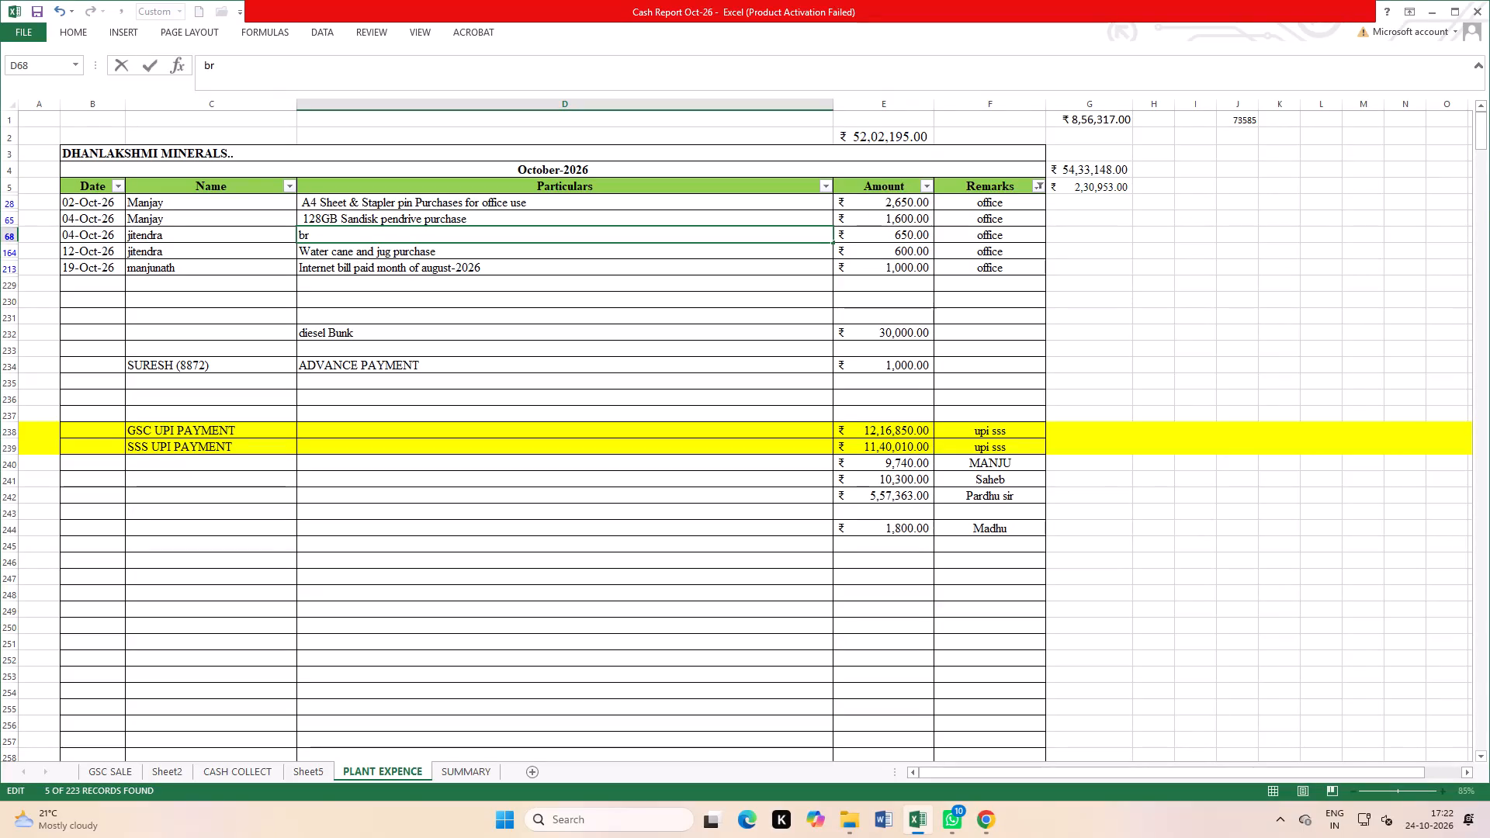
Enter "Brooms purchase for office and canteen use" as the Particulars of the 04-Oct-26 office entry of 650.
key("BackSpace")
key("BackSpace")
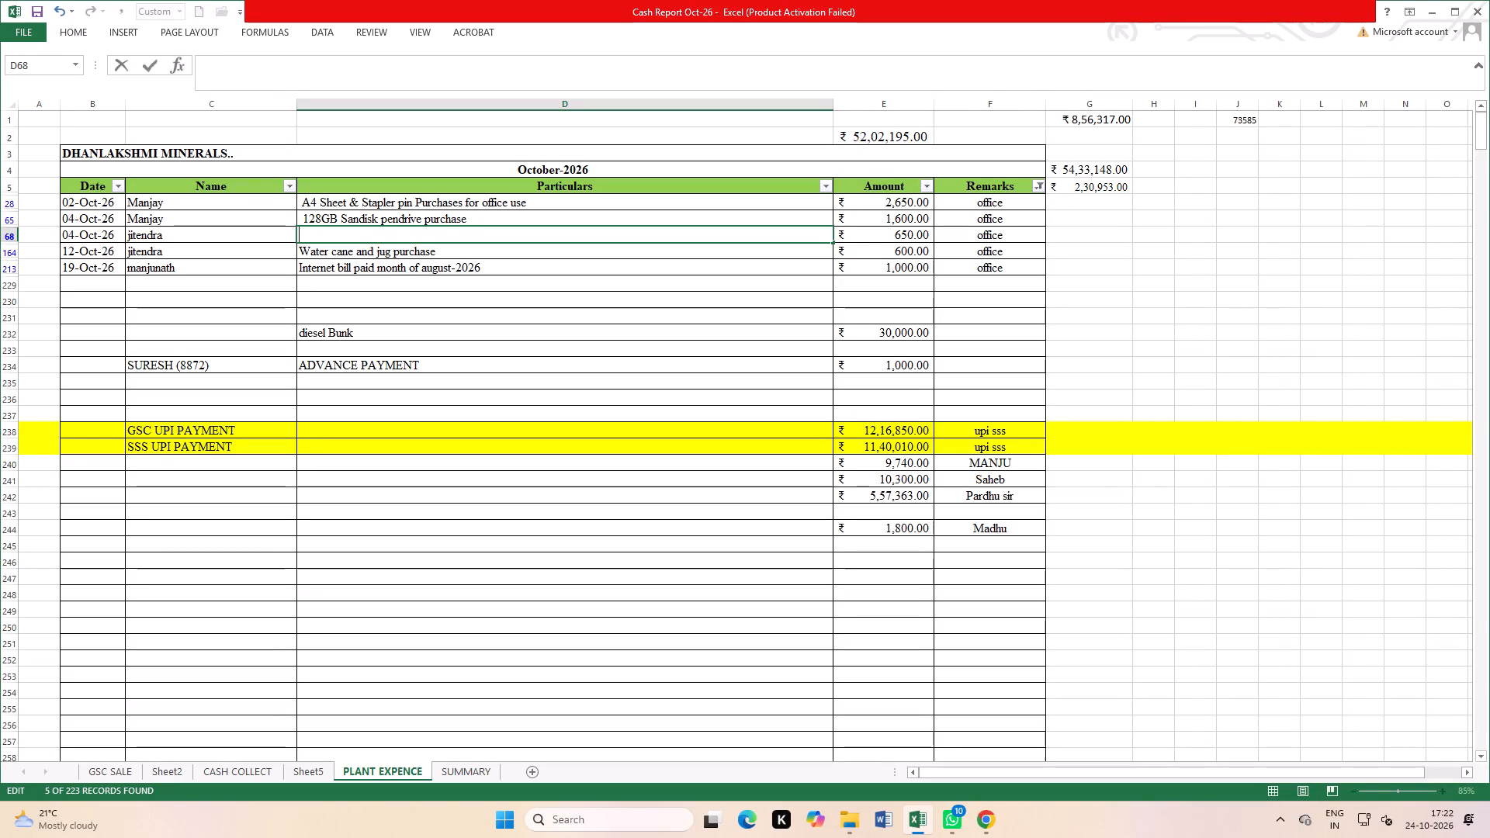
key("b")
type("rooms")
key("space")
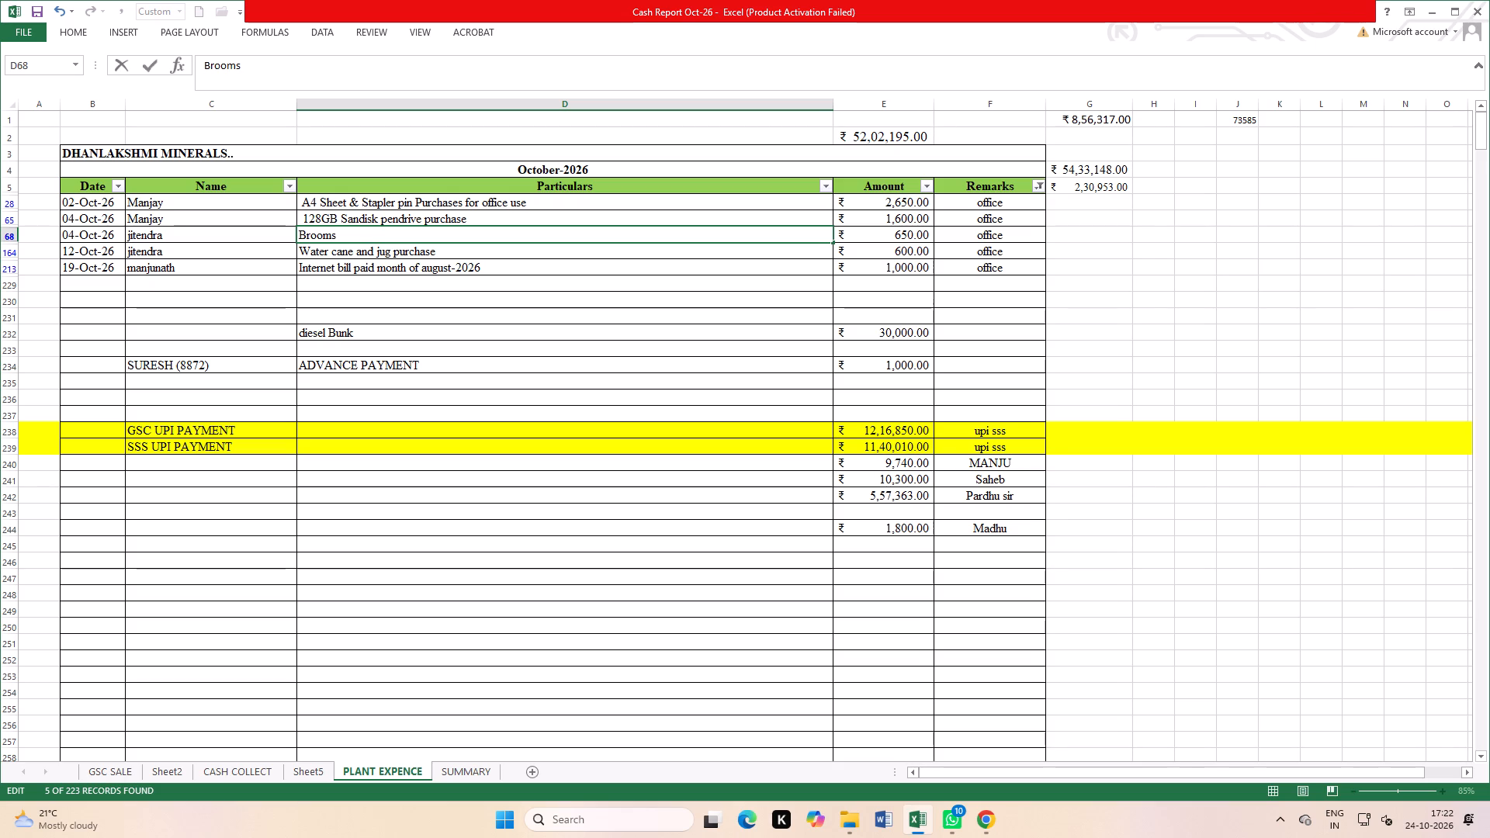
type("purchase")
key("space")
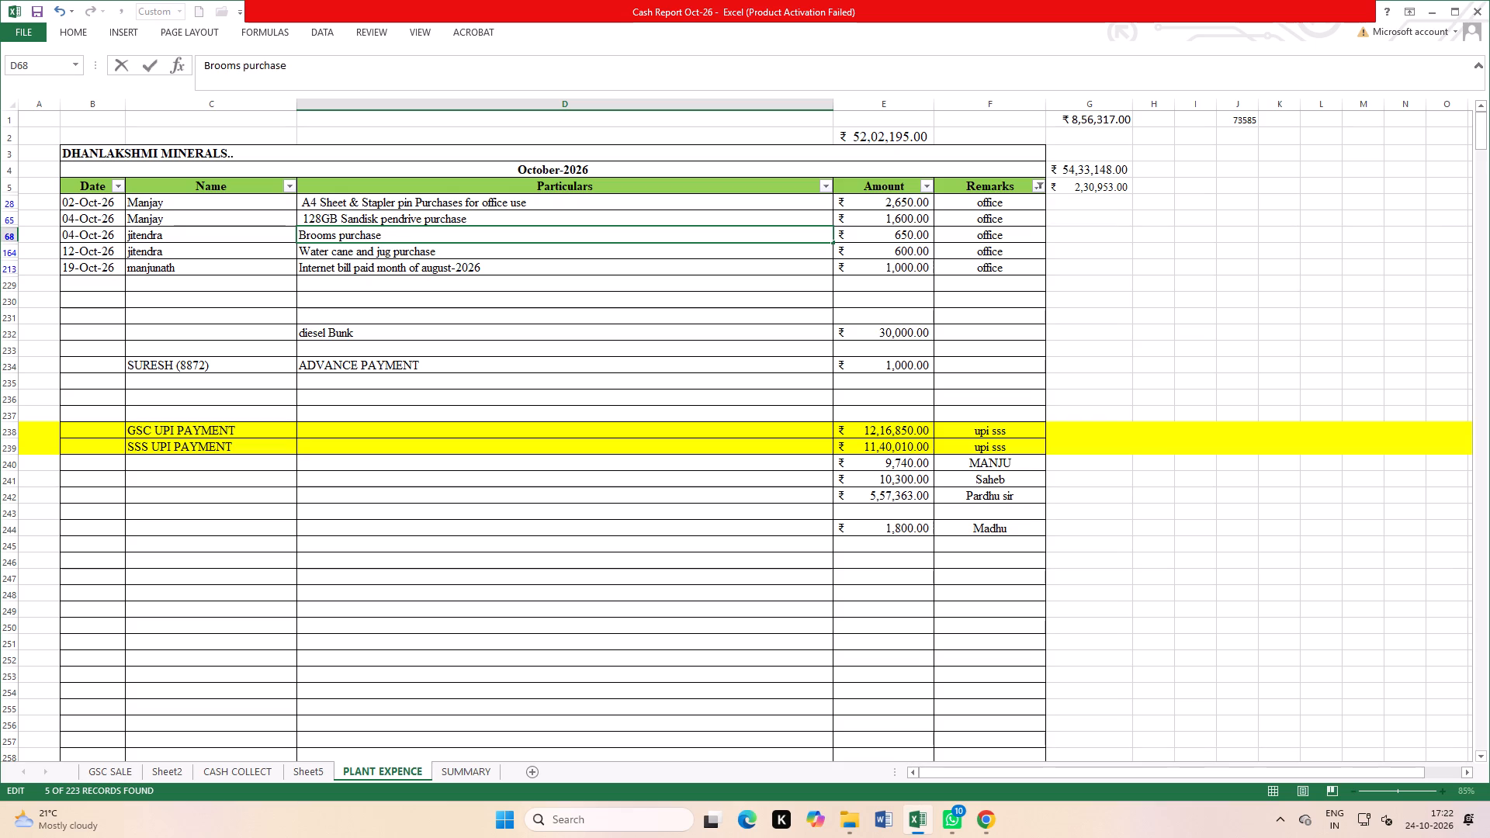
type("for office and")
key("space")
type("canteen use")
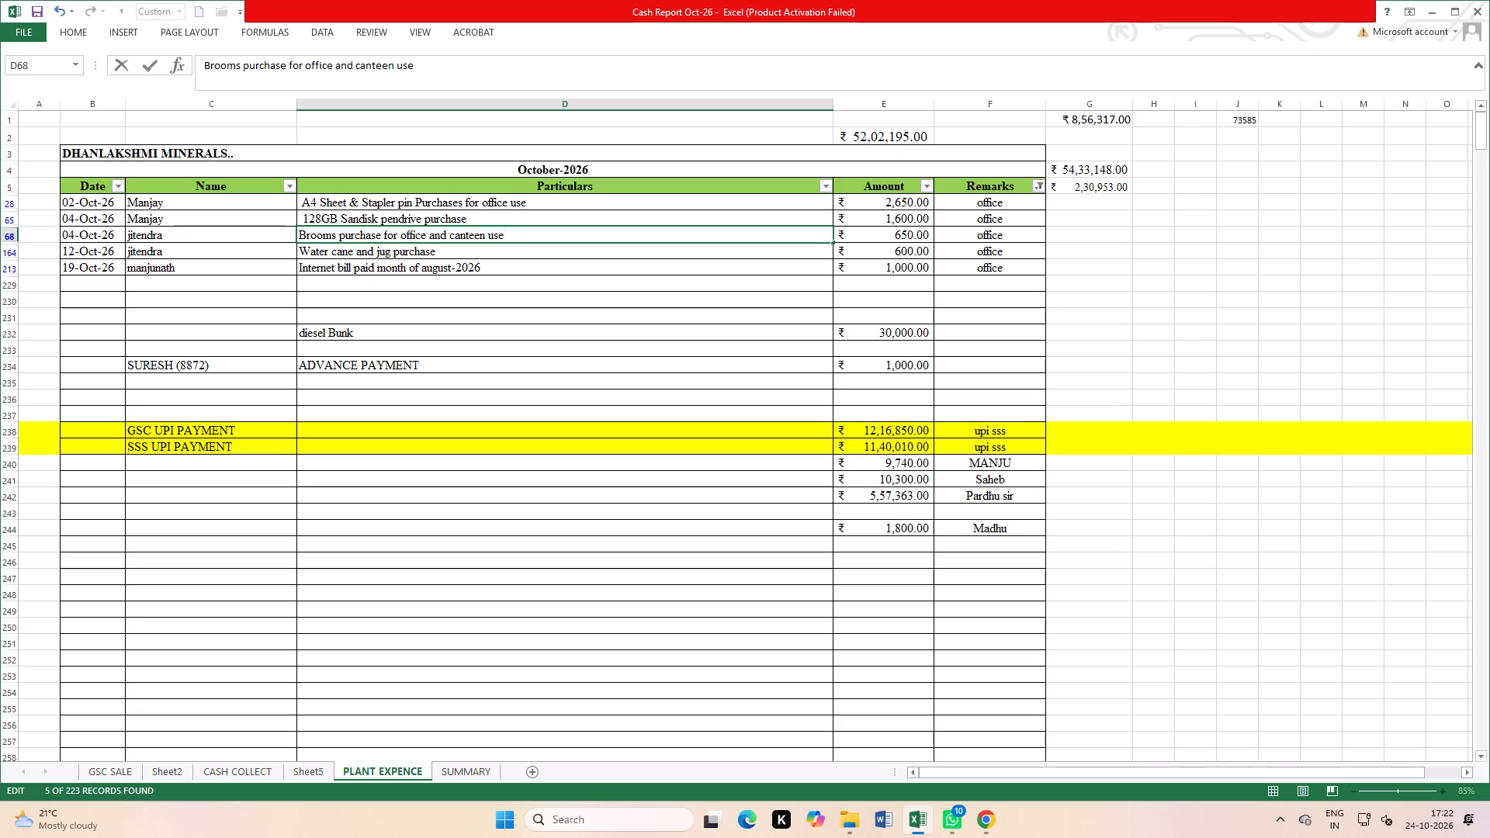
Insert the quantity "(05No's)" after "Brooms" in the Particulars of the 04-Oct-26 office entry.
left_click(338, 234)
key("space")
type("(")
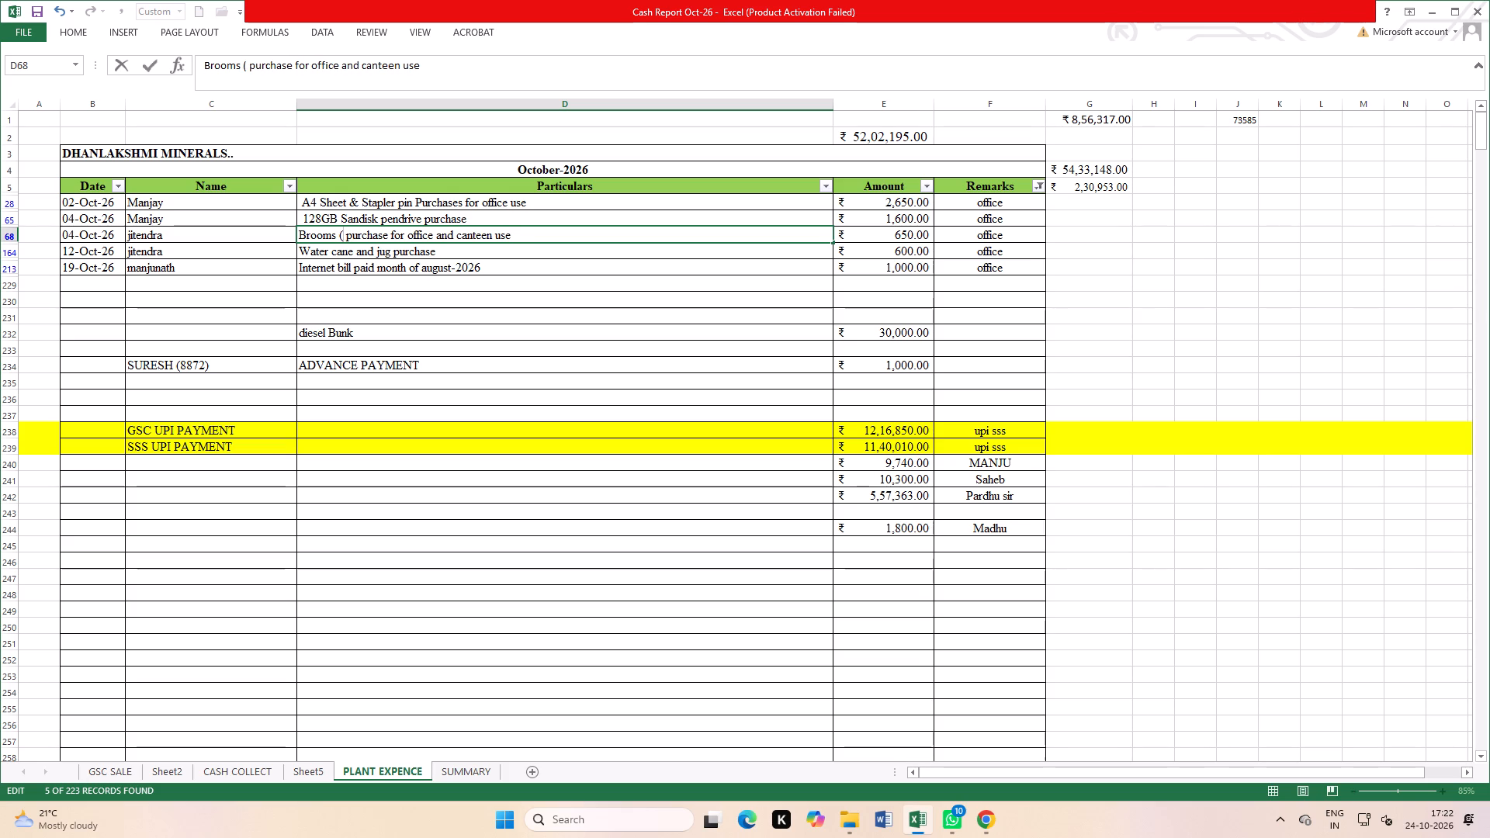
type("05")
key("space")
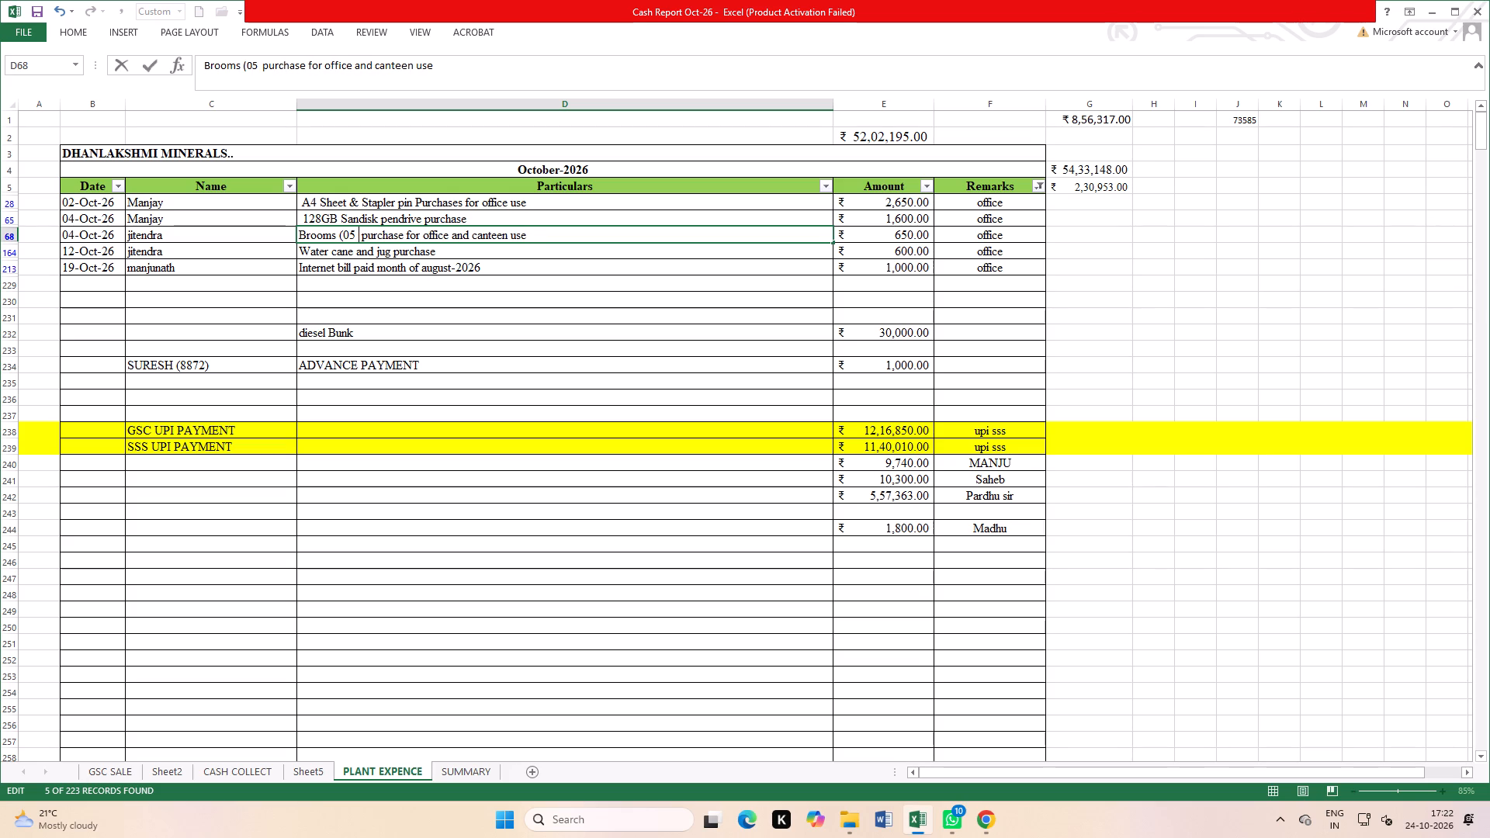
key("o")
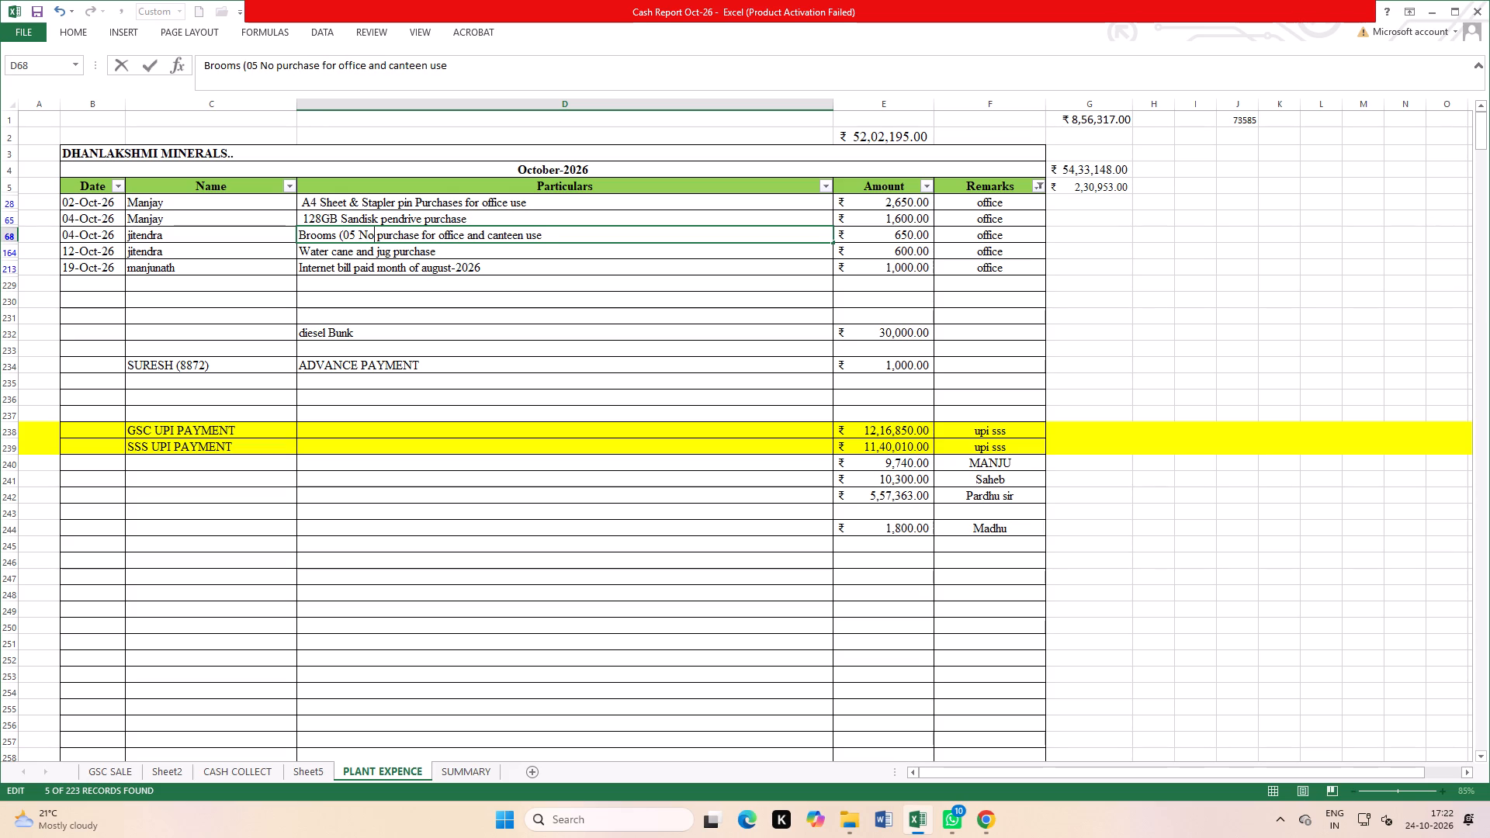
type("'s")
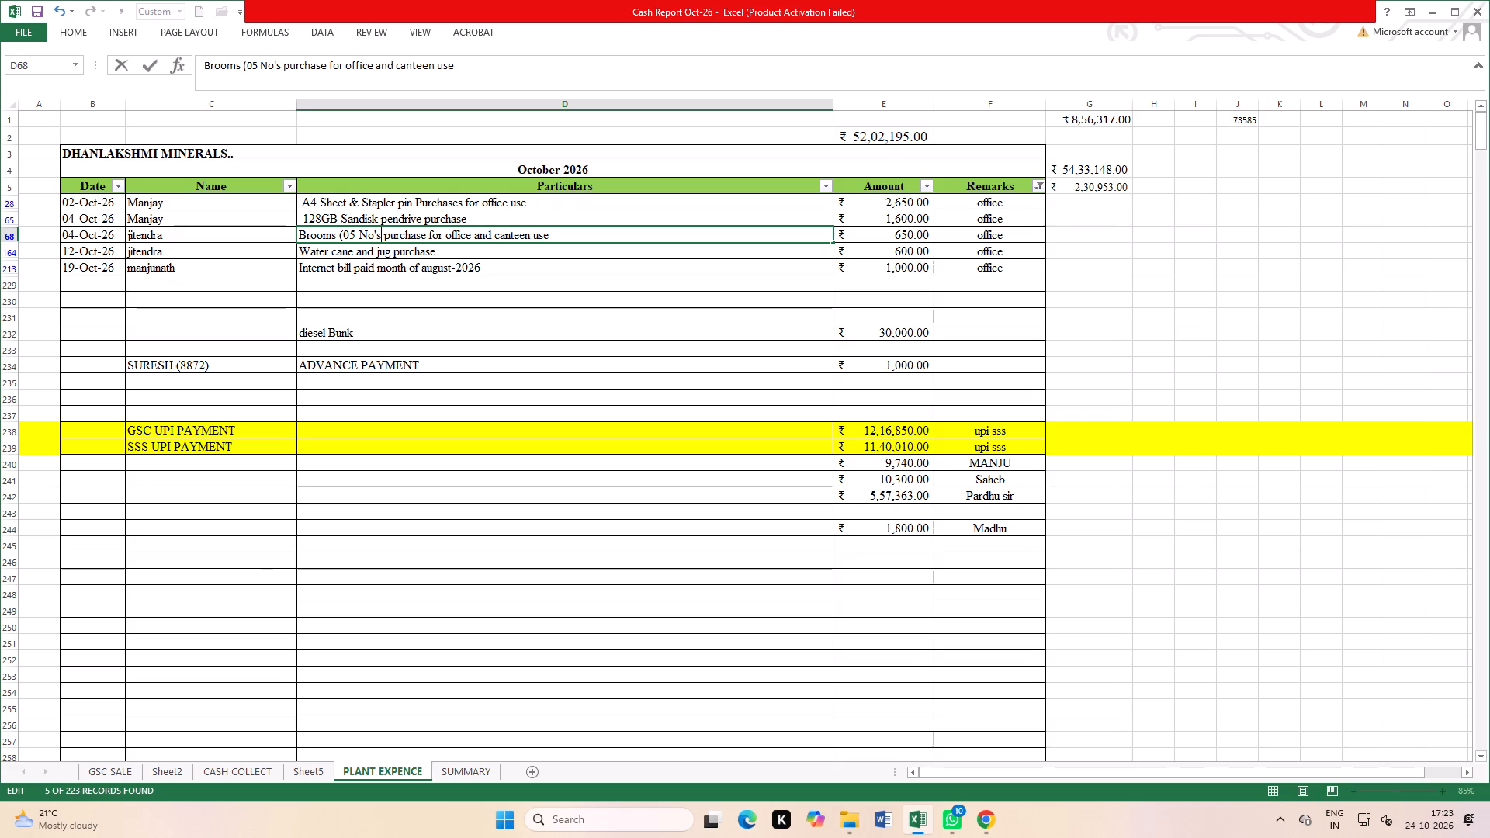
key("shift+parenright")
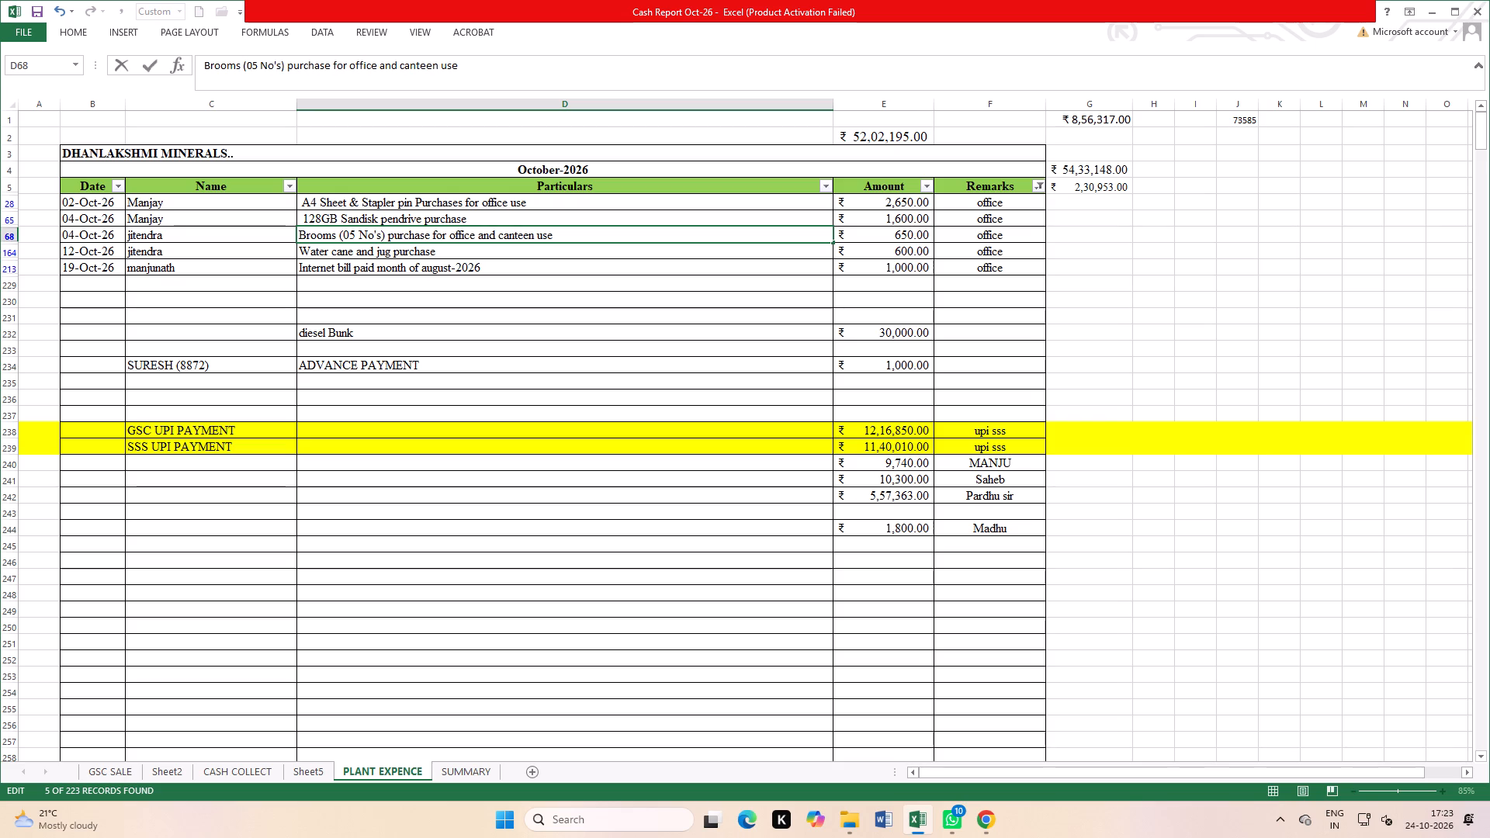
left_click(359, 231)
key("BackSpace")
left_click(606, 332)
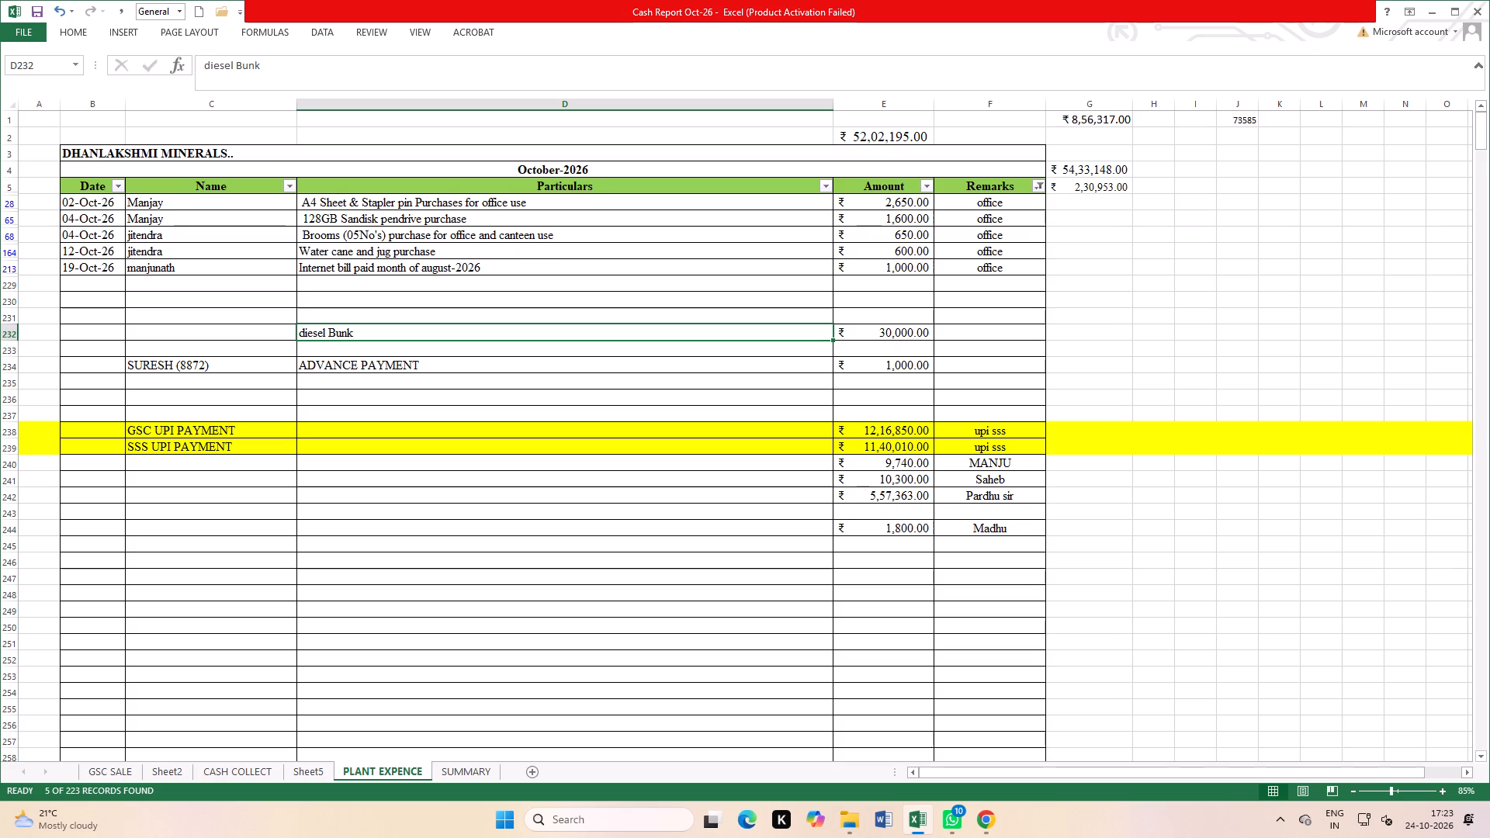
Filter the Remarks column to show only the Panchayat entries instead of office.
left_click(1039, 184)
scroll(922, 394, "down", 2)
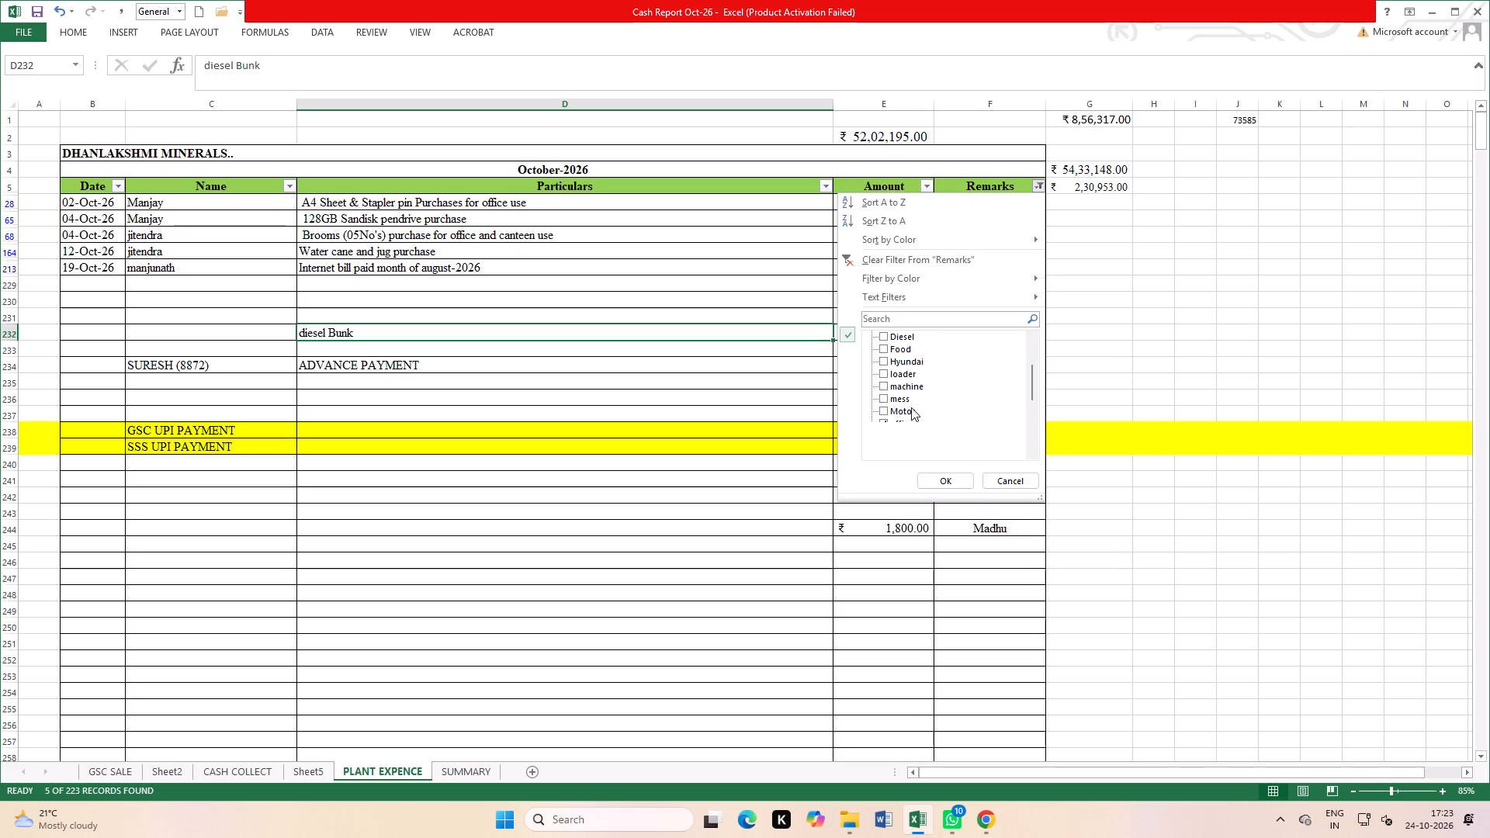
left_click(906, 425)
left_click(907, 438)
left_click(948, 480)
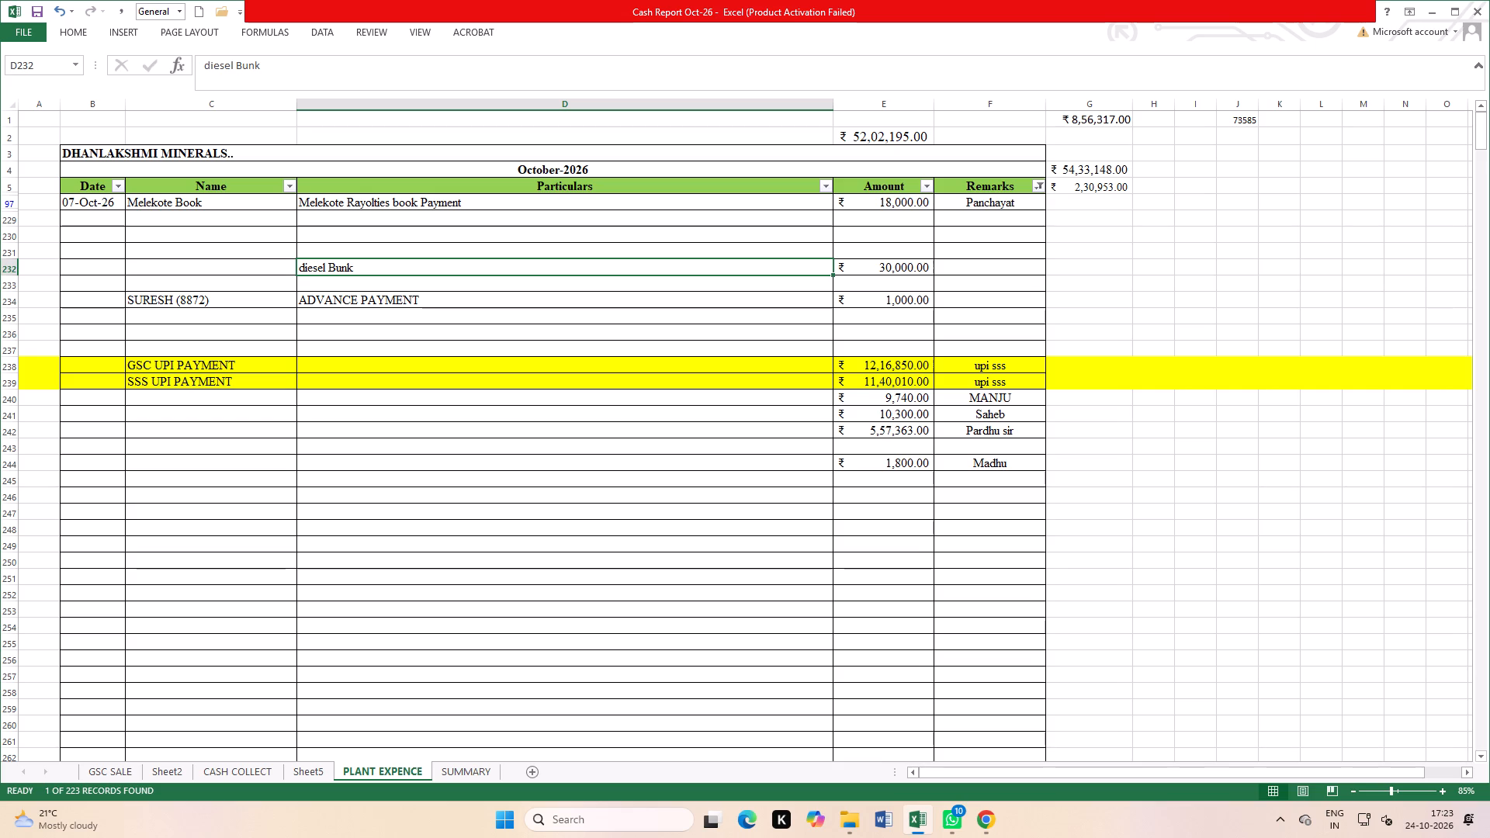
Change the Remarks filter to show only the PETROL entries.
left_click(1041, 184)
scroll(938, 414, "down", 1)
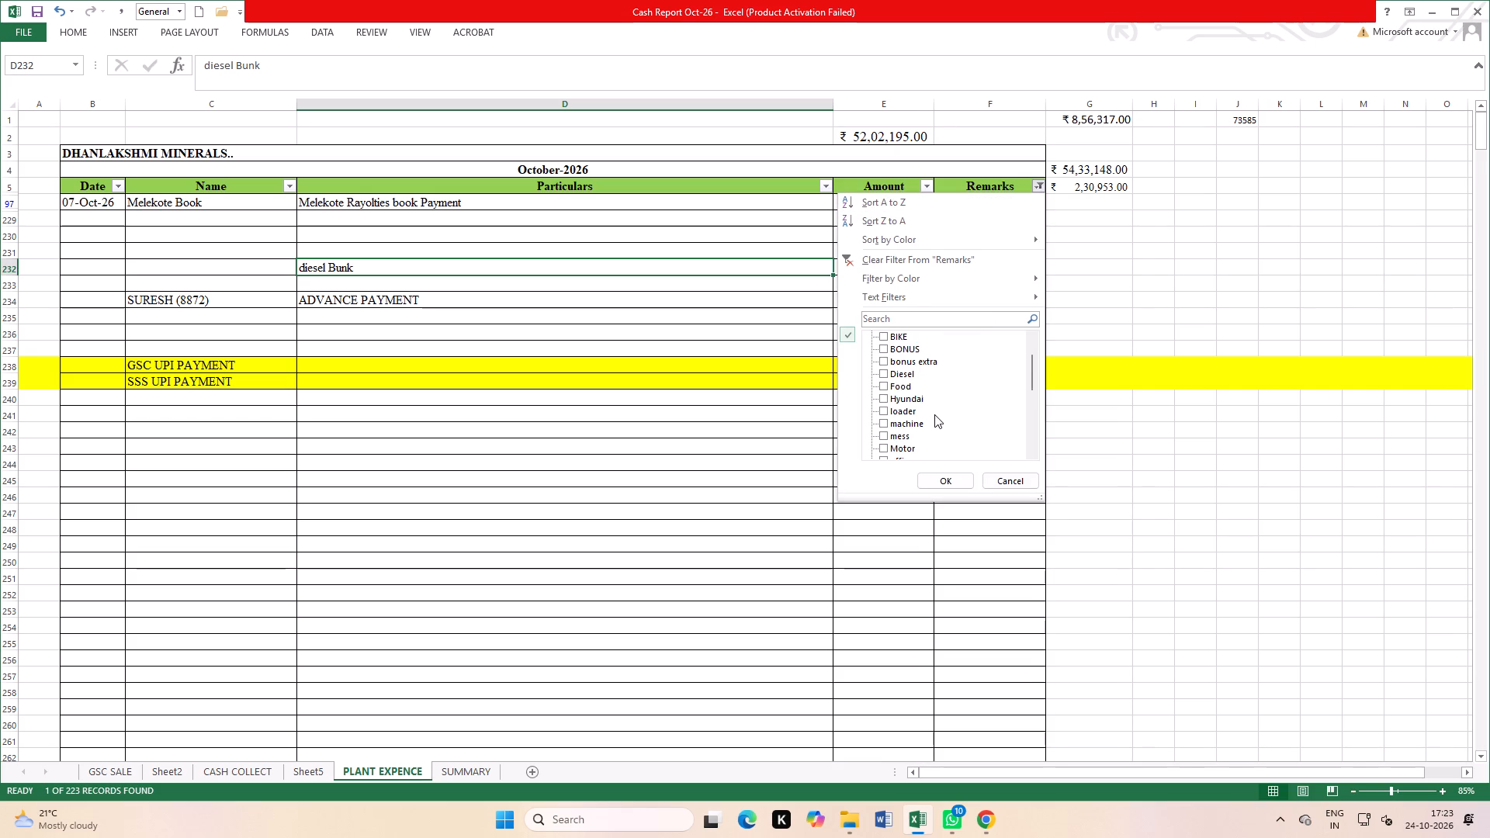
scroll(915, 417, "down", 2)
left_click(910, 398)
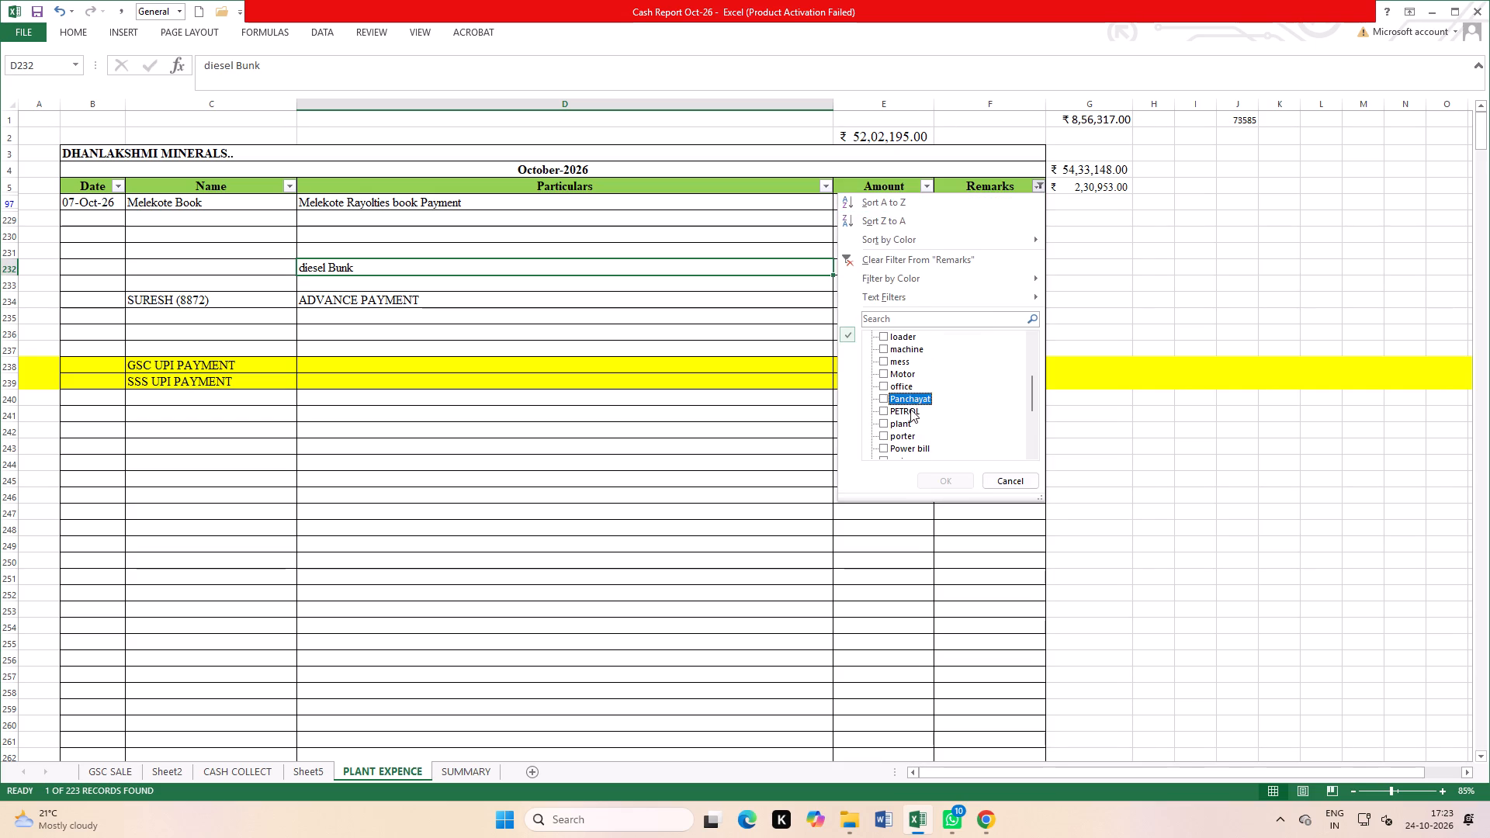
left_click(910, 409)
left_click(953, 490)
left_click(952, 483)
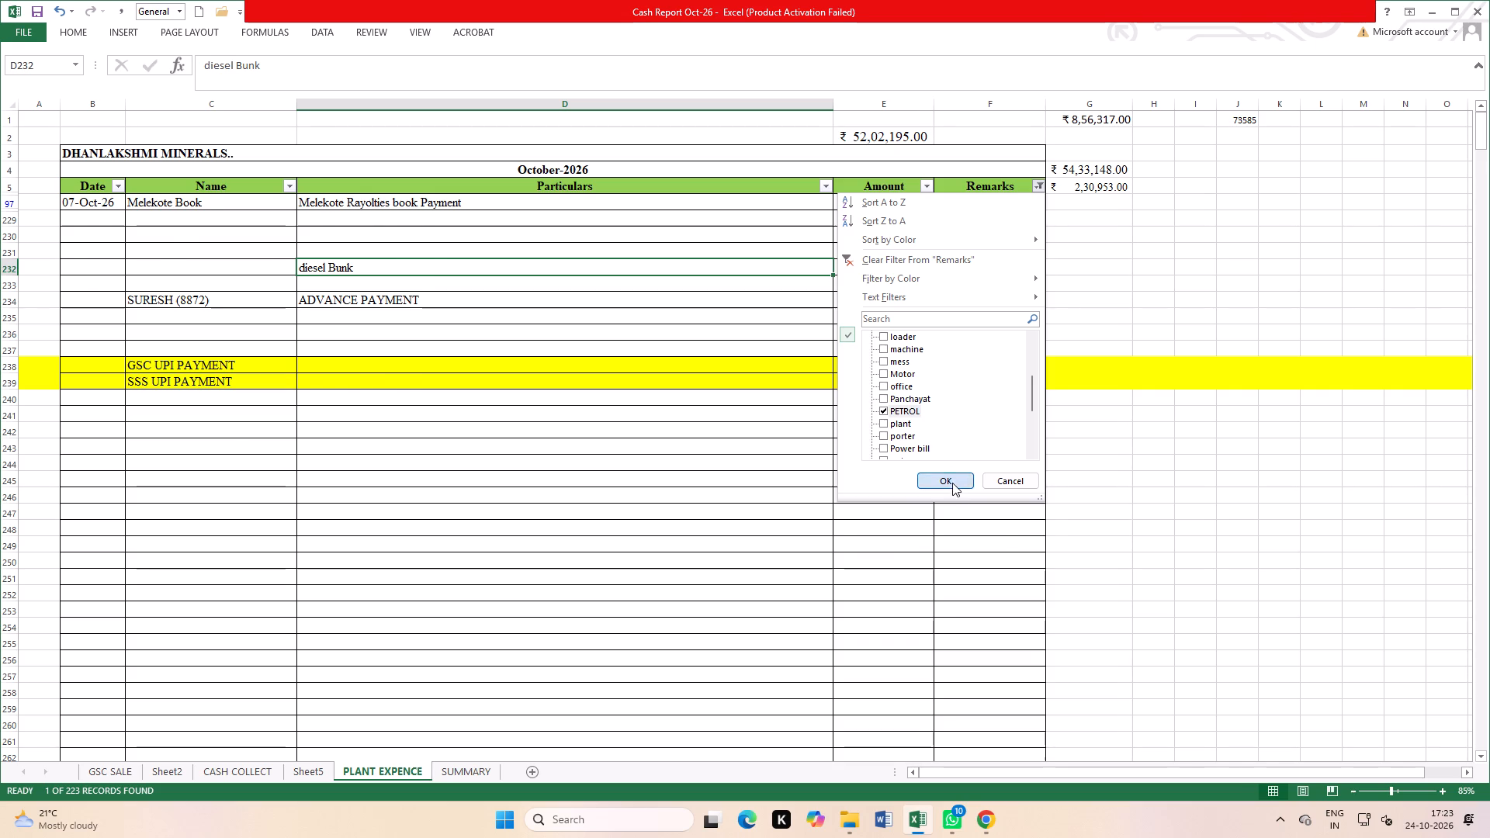
left_click(673, 298)
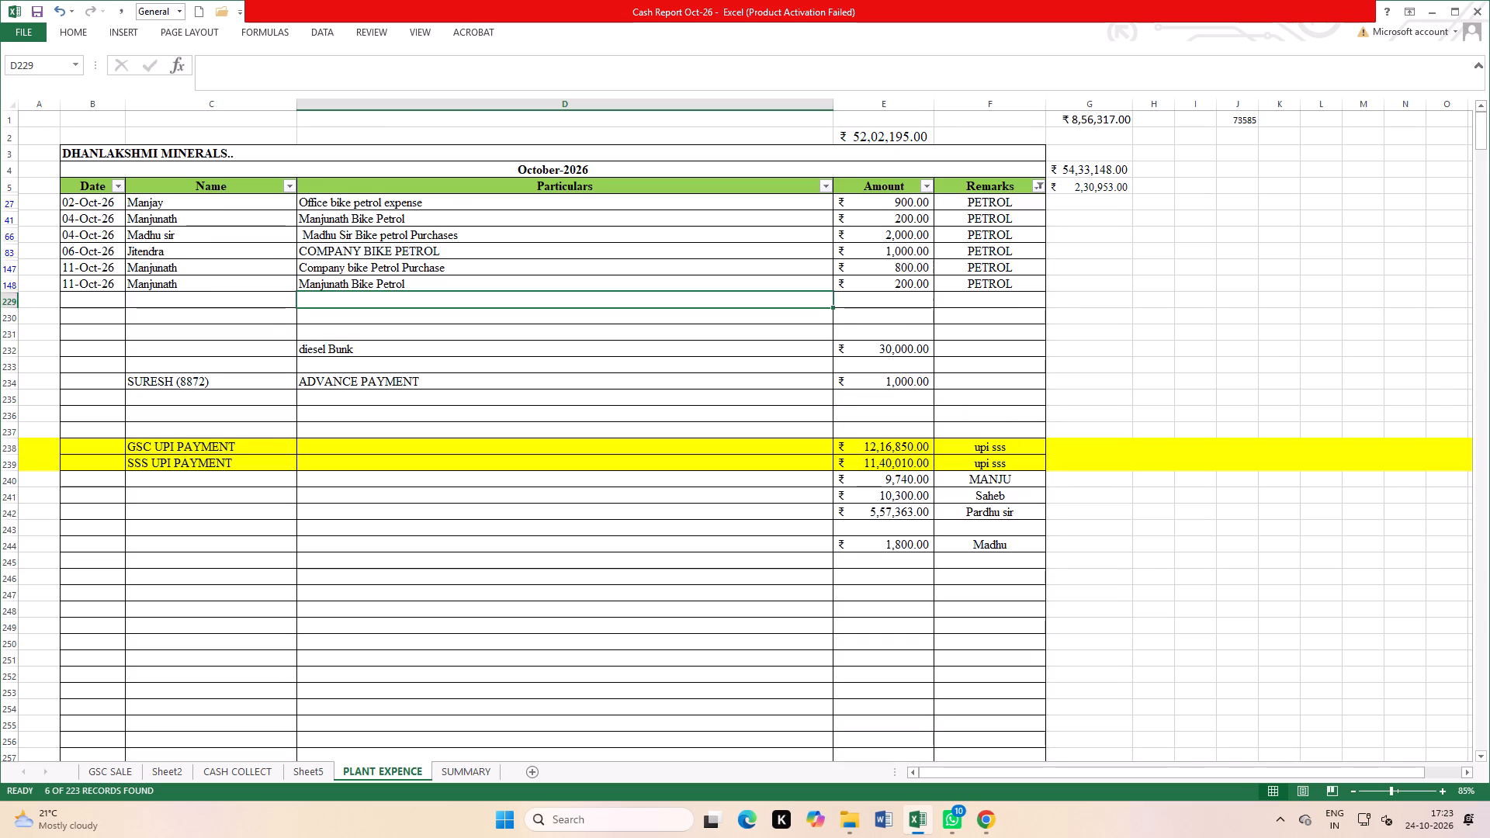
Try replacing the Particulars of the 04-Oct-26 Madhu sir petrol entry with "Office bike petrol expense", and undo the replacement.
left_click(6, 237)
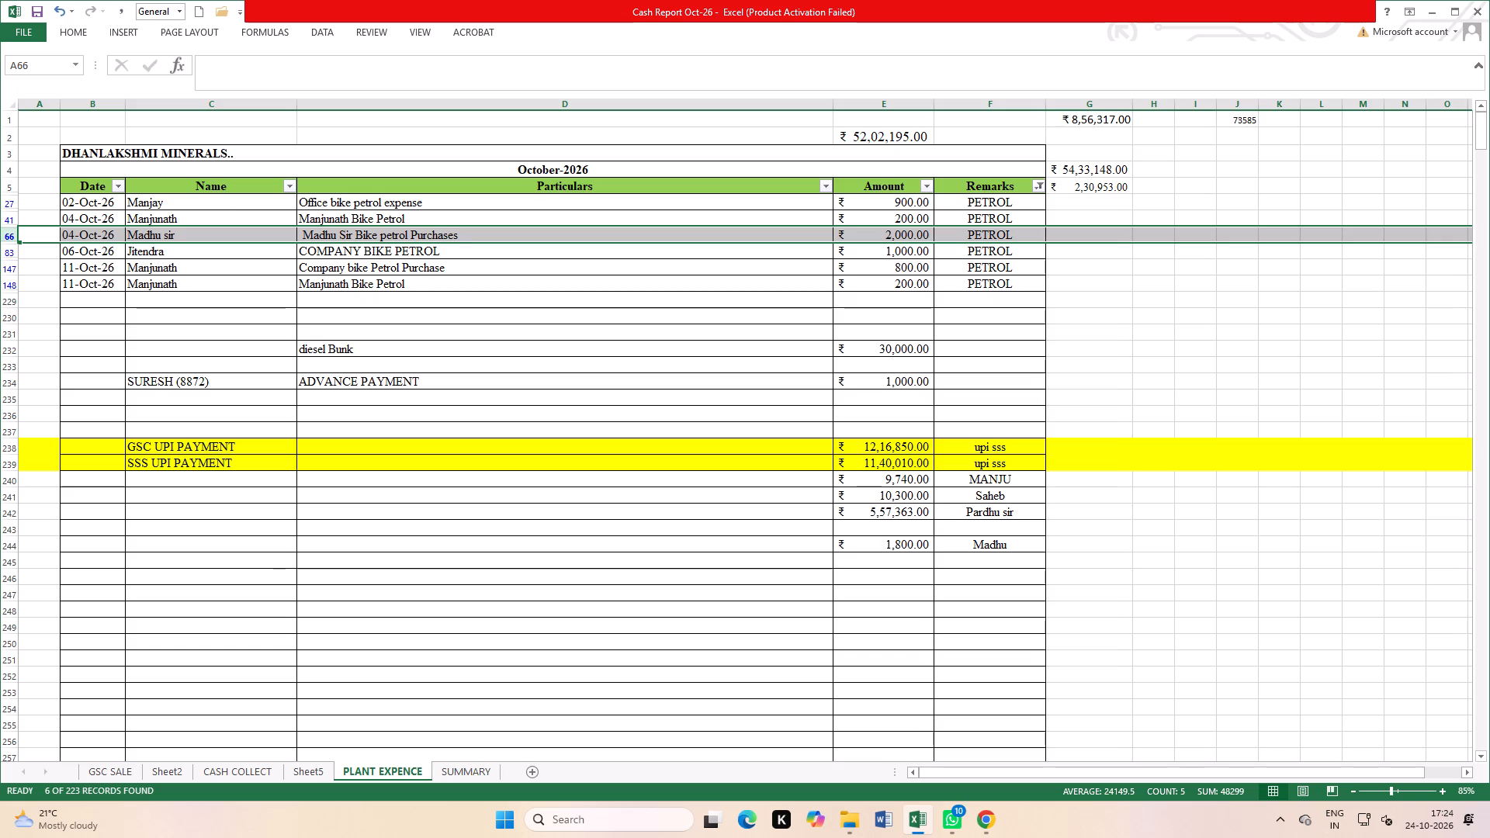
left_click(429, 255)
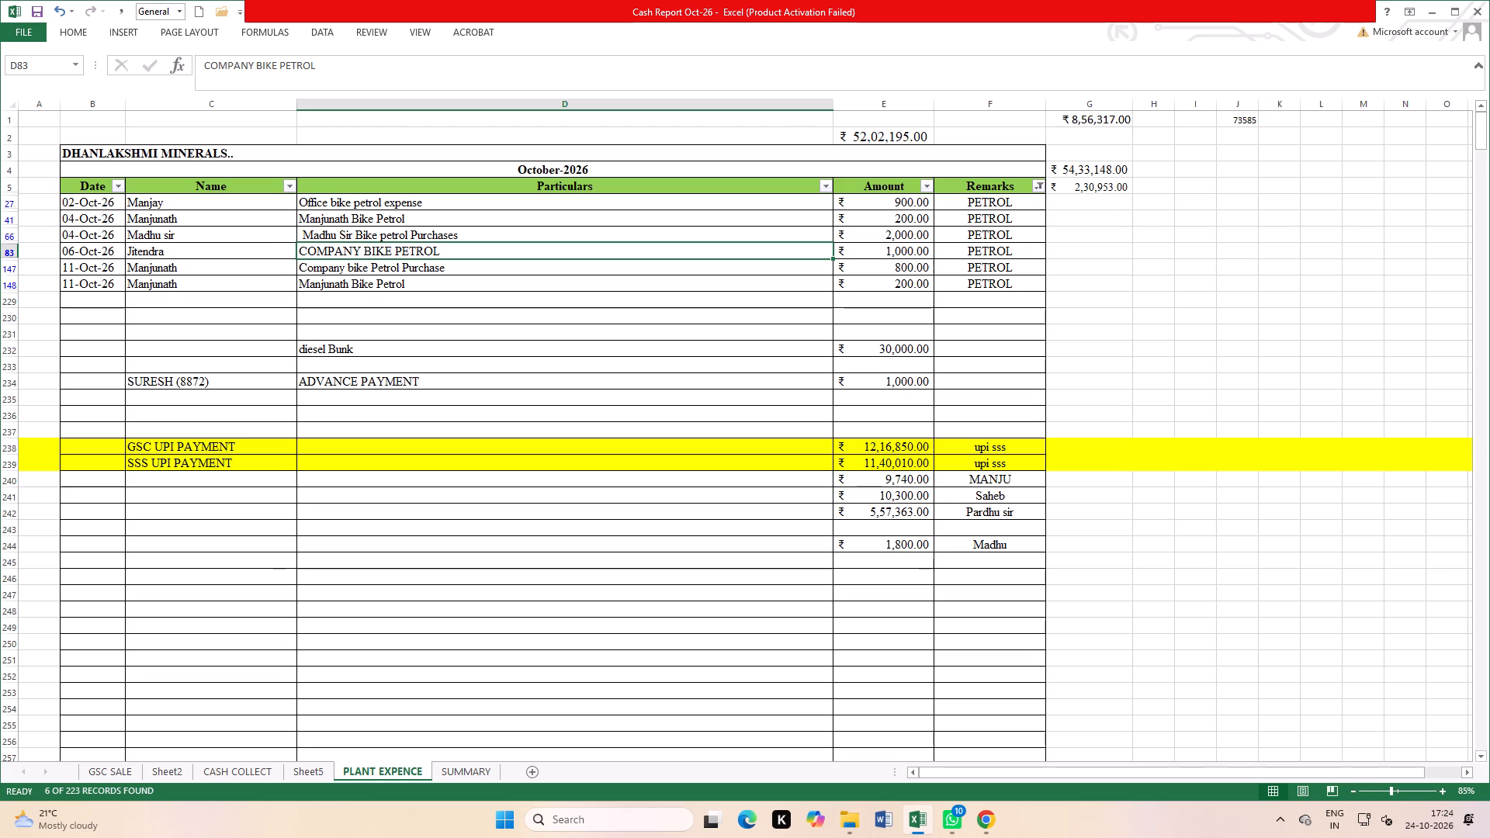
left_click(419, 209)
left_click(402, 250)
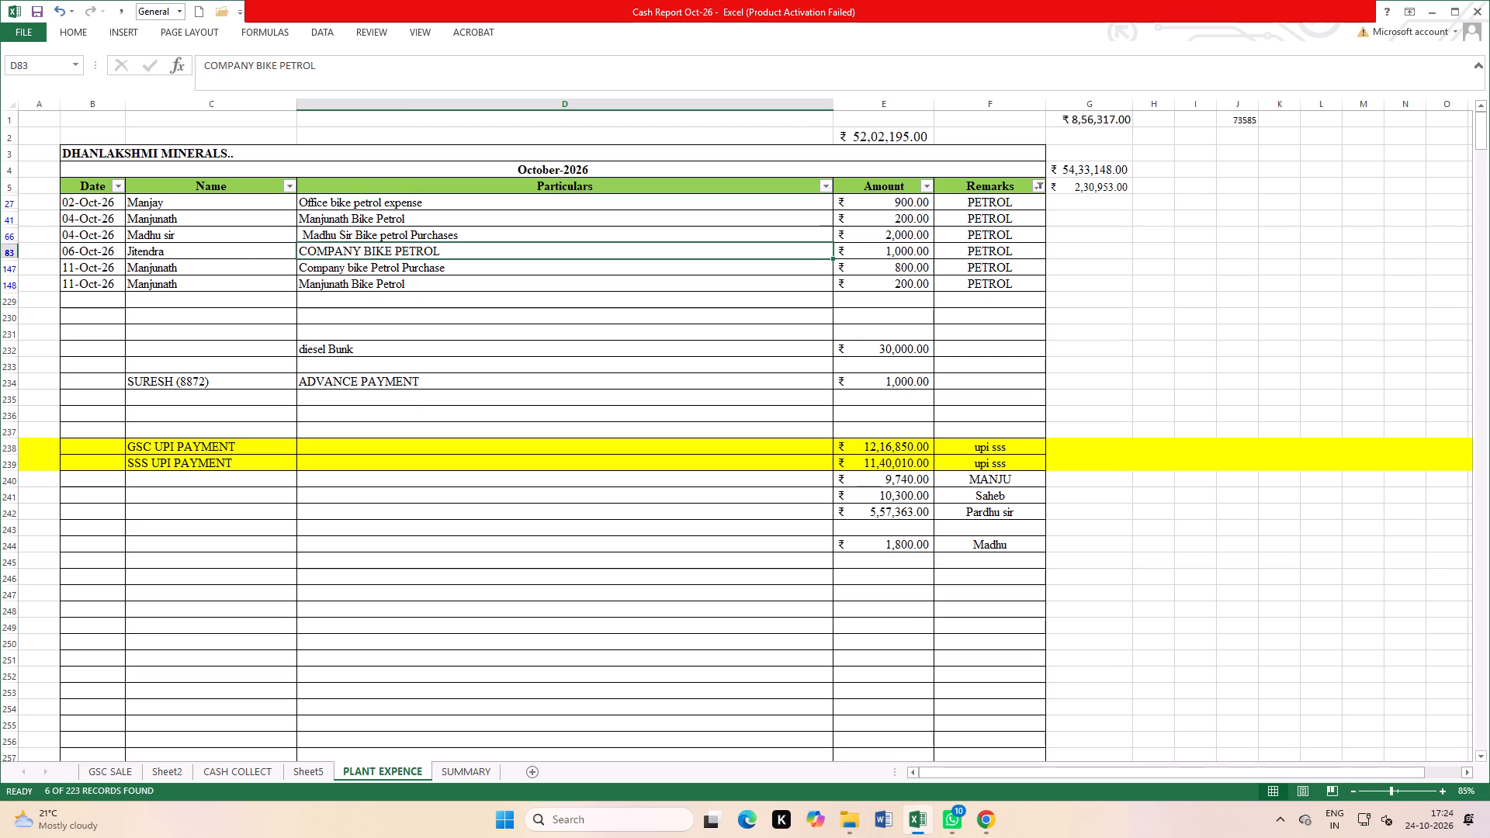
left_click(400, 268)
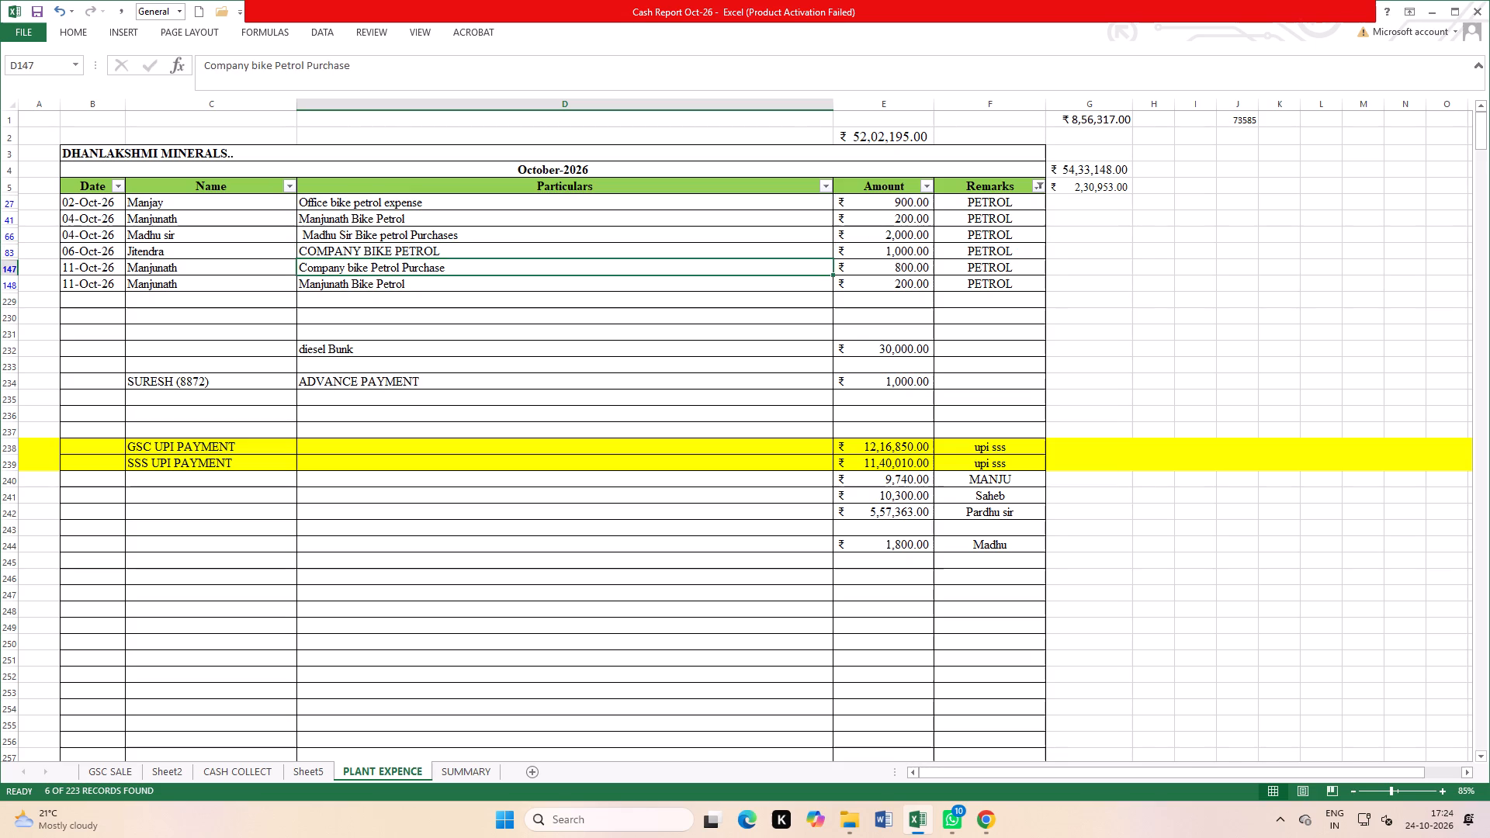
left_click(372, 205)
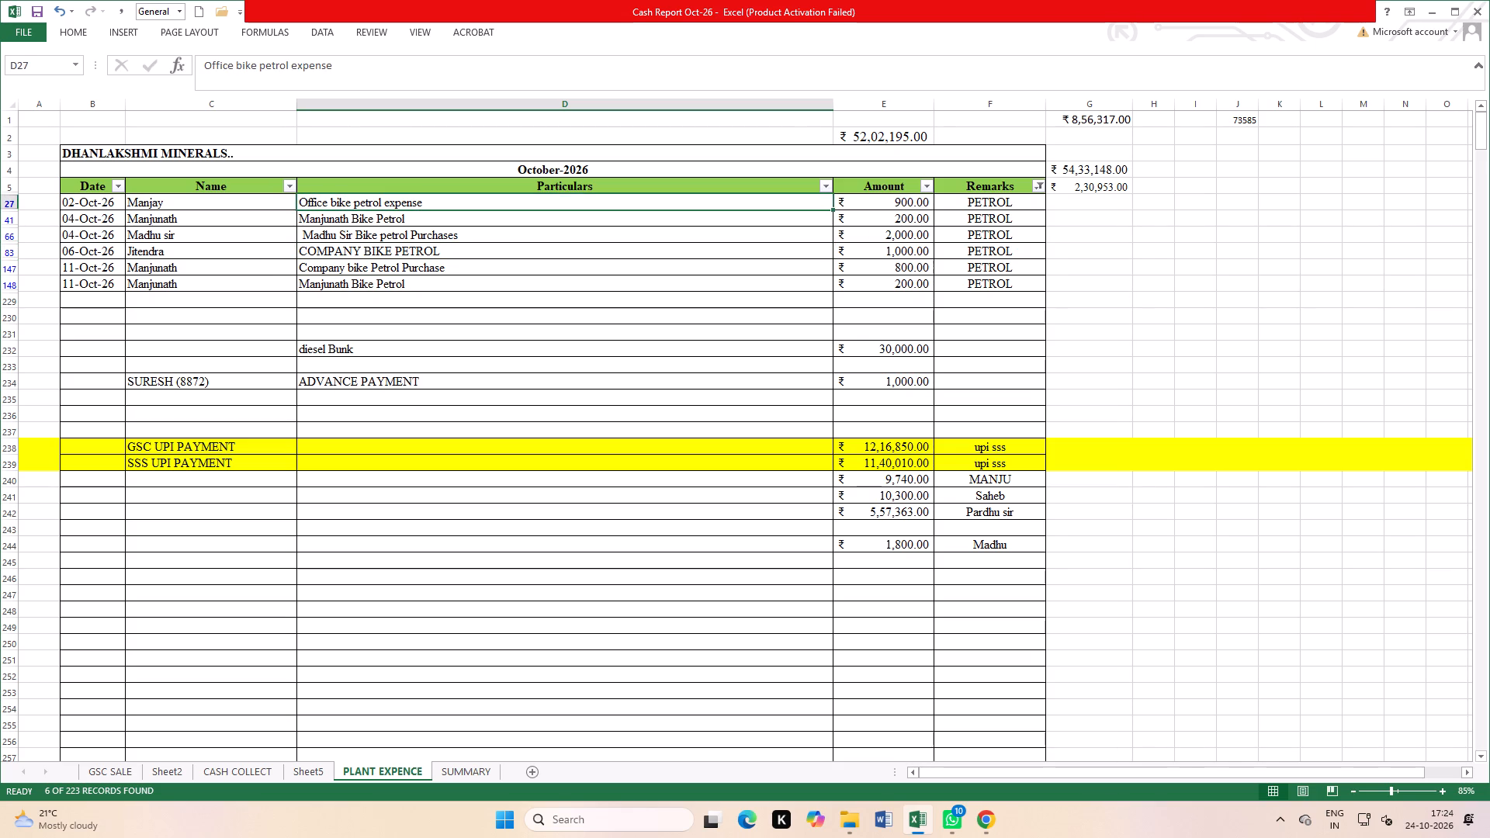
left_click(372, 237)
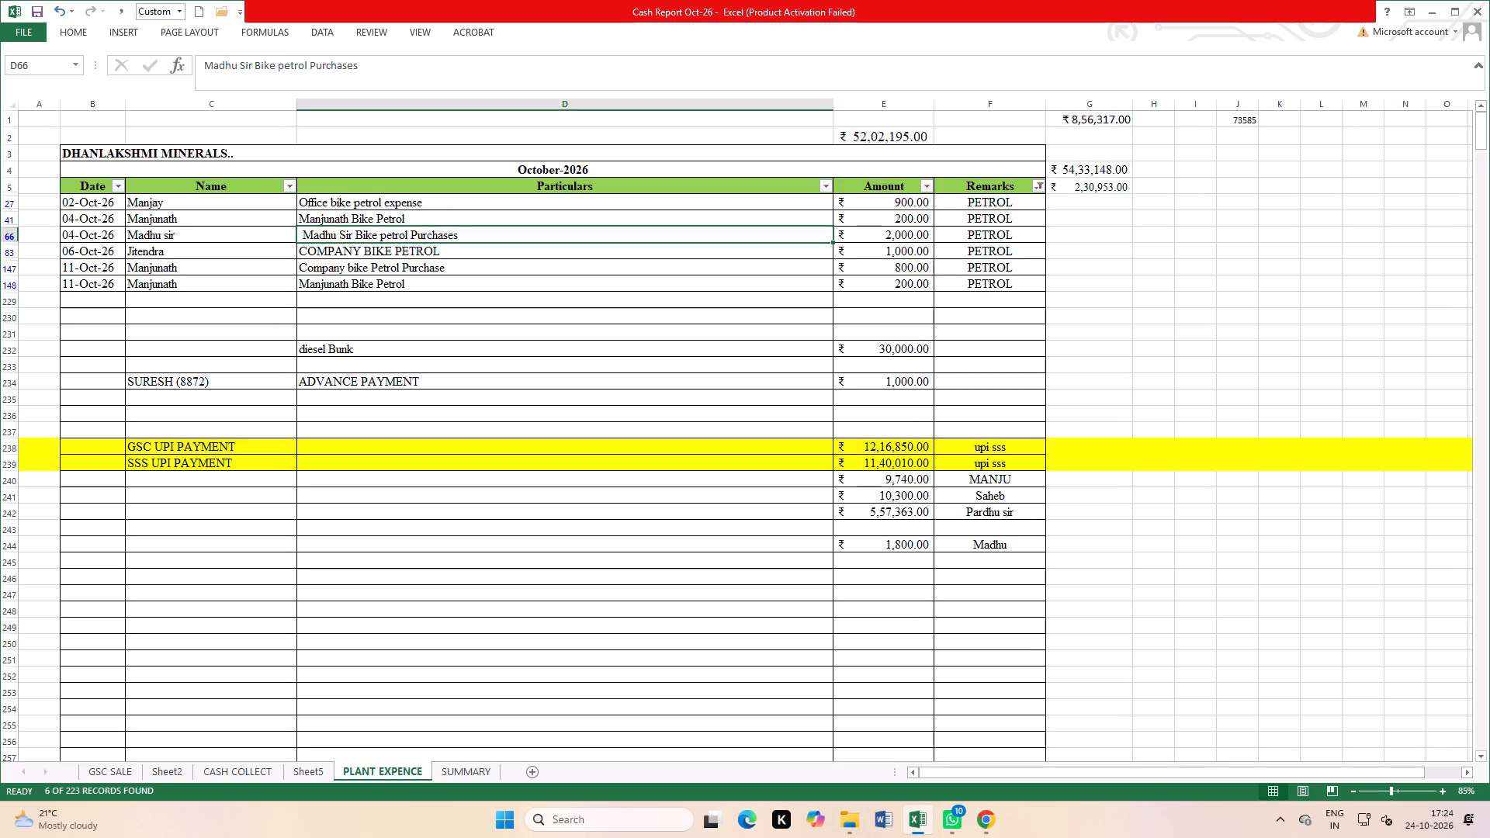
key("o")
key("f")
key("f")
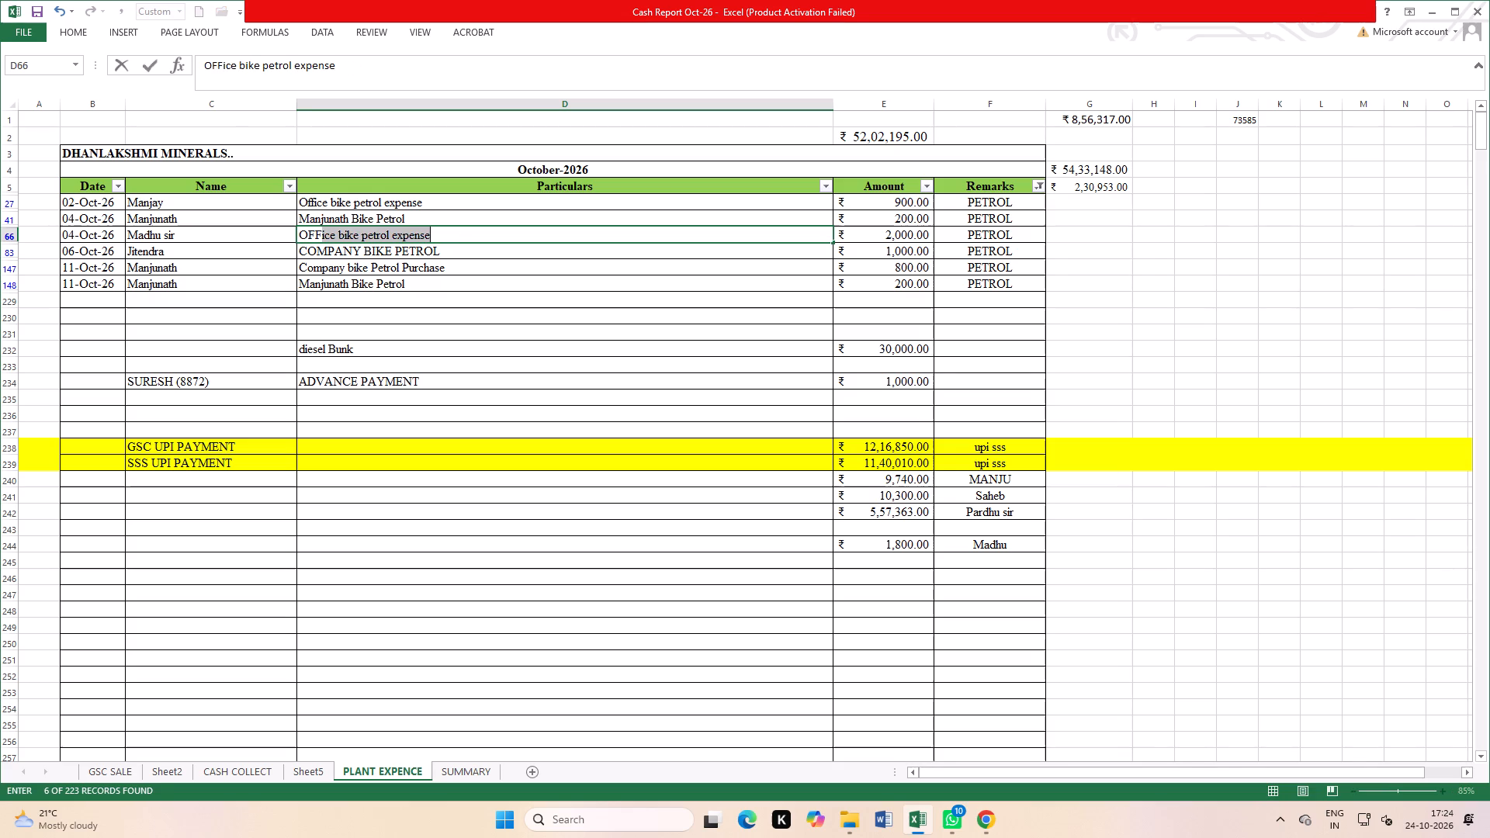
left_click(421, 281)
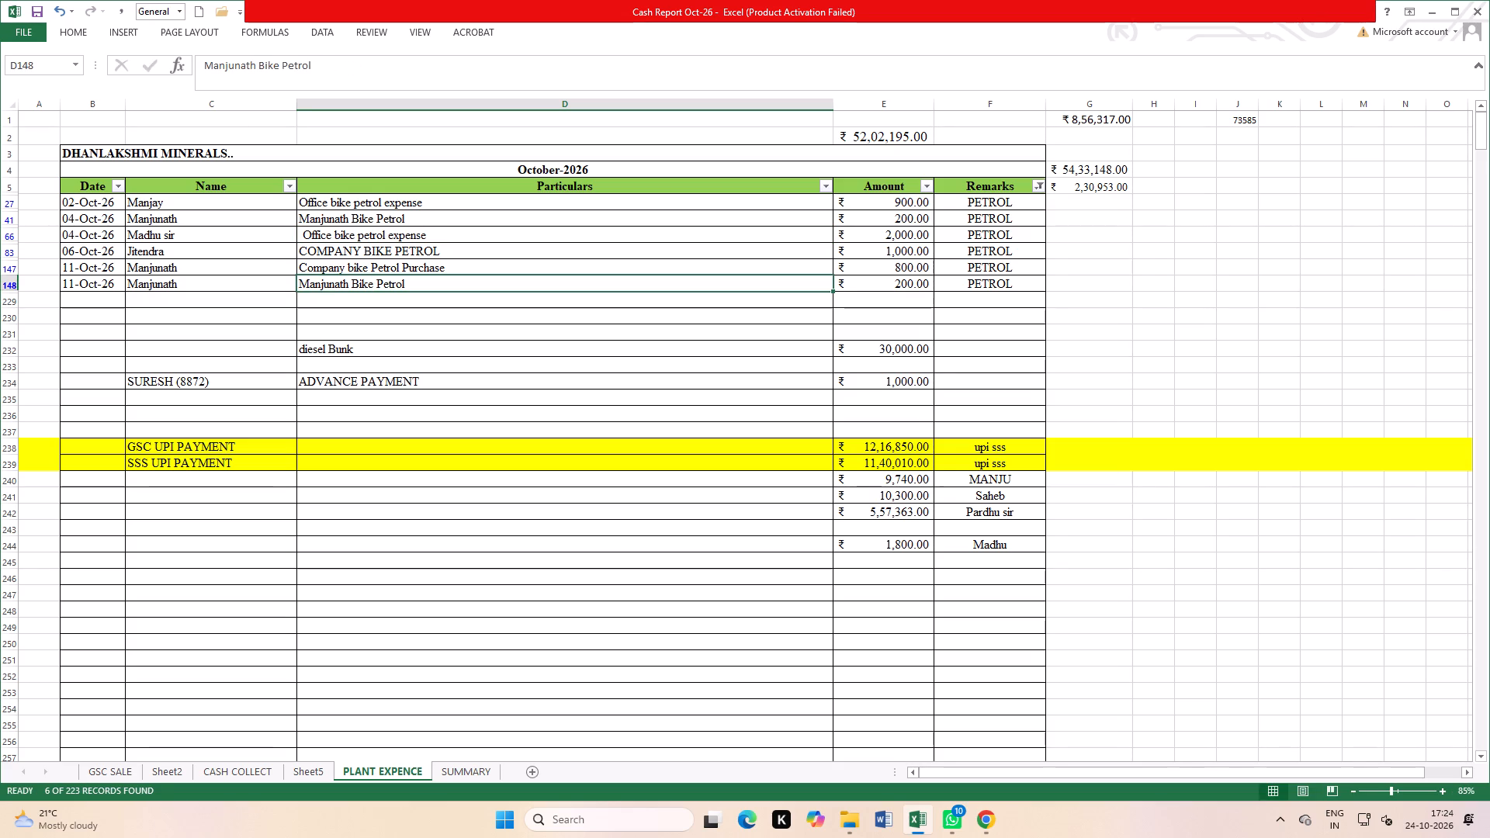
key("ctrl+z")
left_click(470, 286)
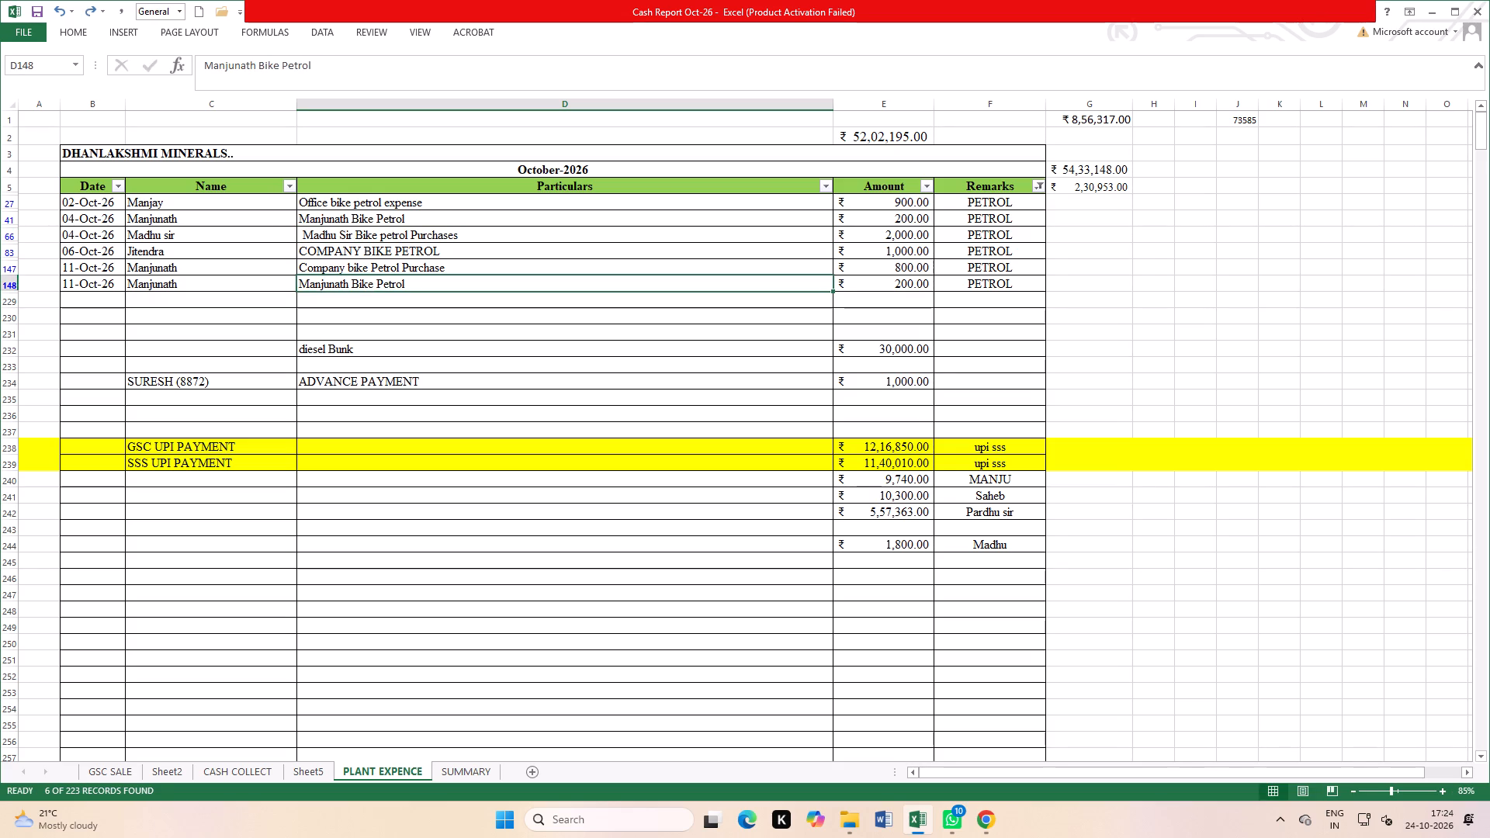
Copy the Particulars "Office bike petrol expense" from the 02-Oct-26 entry into the 06-Oct-26 and 11-Oct-26 company bike petrol entries.
left_click(374, 206)
key("ctrl+c")
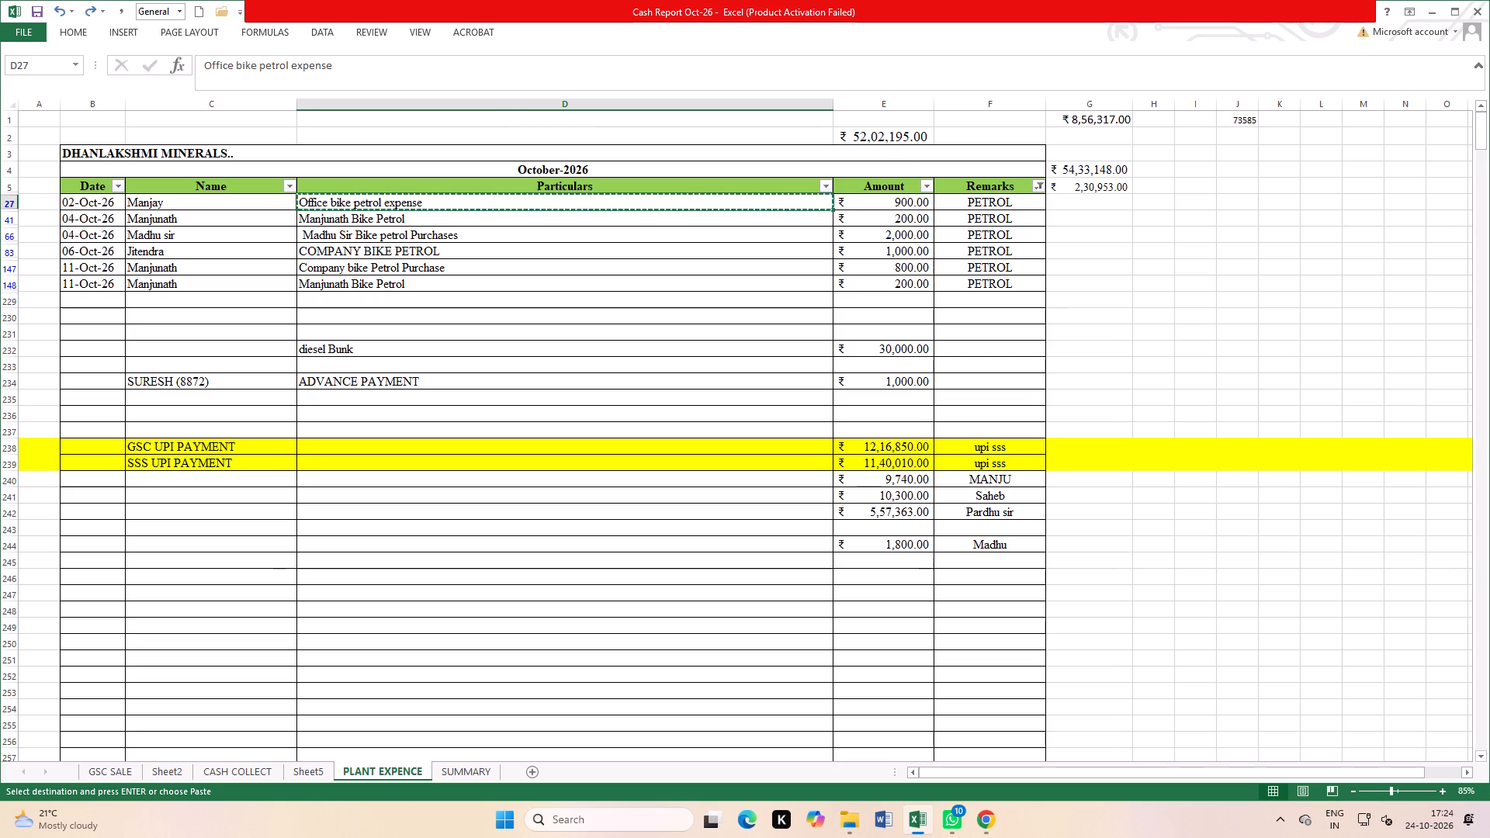
left_click(363, 250)
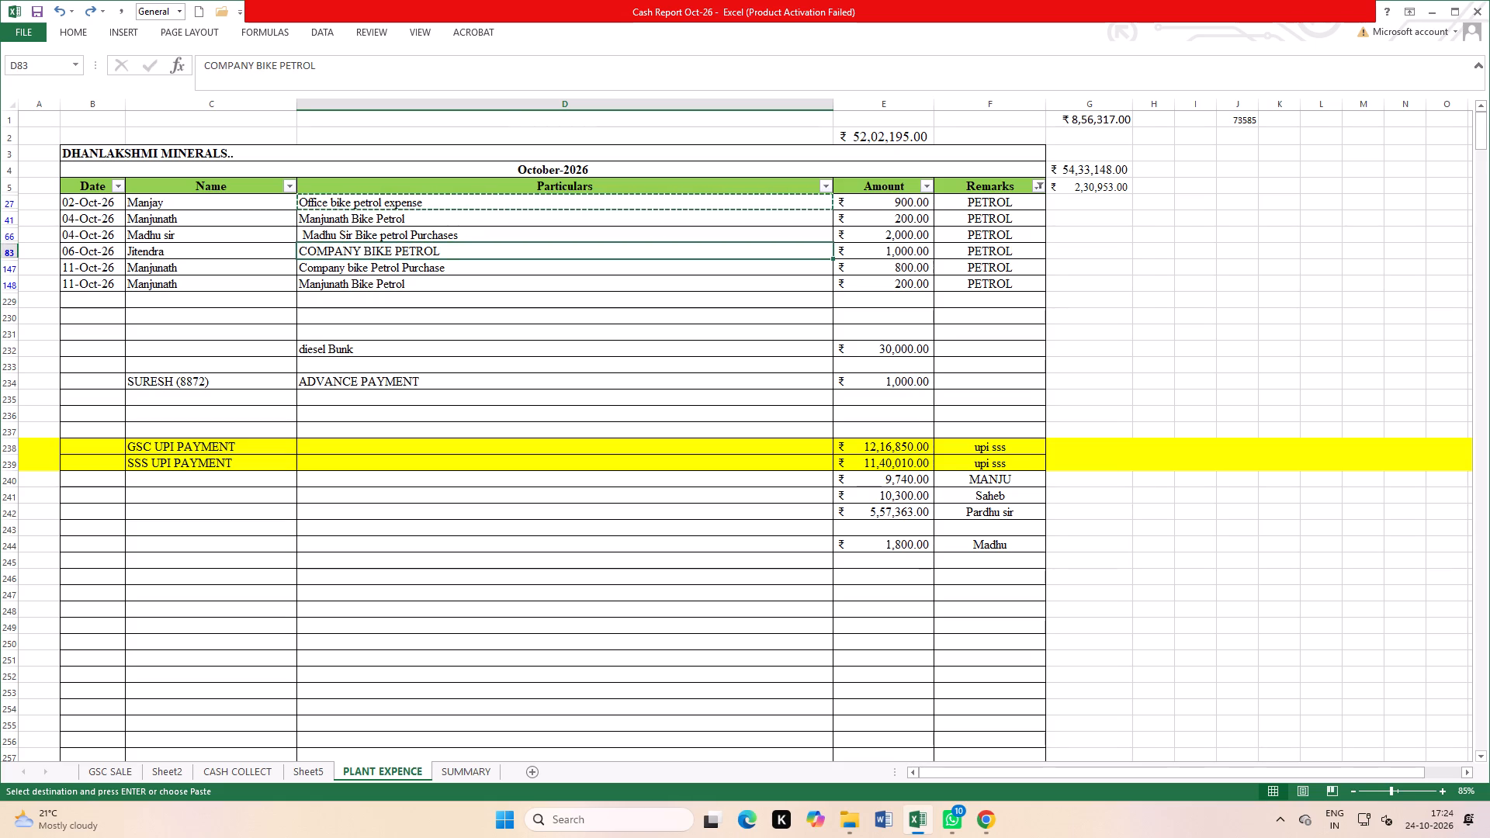
key("ctrl+v")
left_click(366, 267)
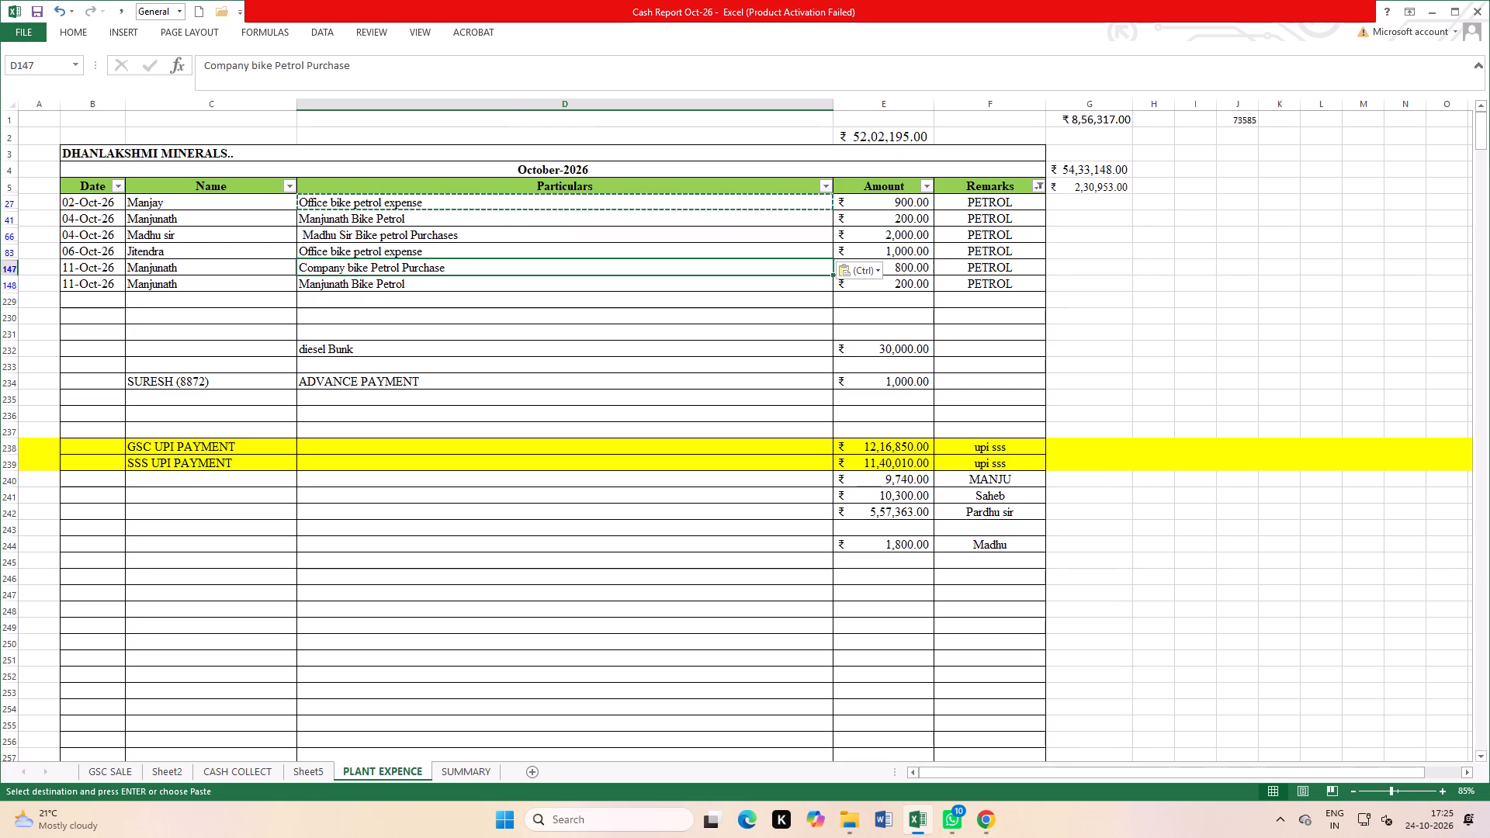
key("ctrl+v")
left_click(430, 324)
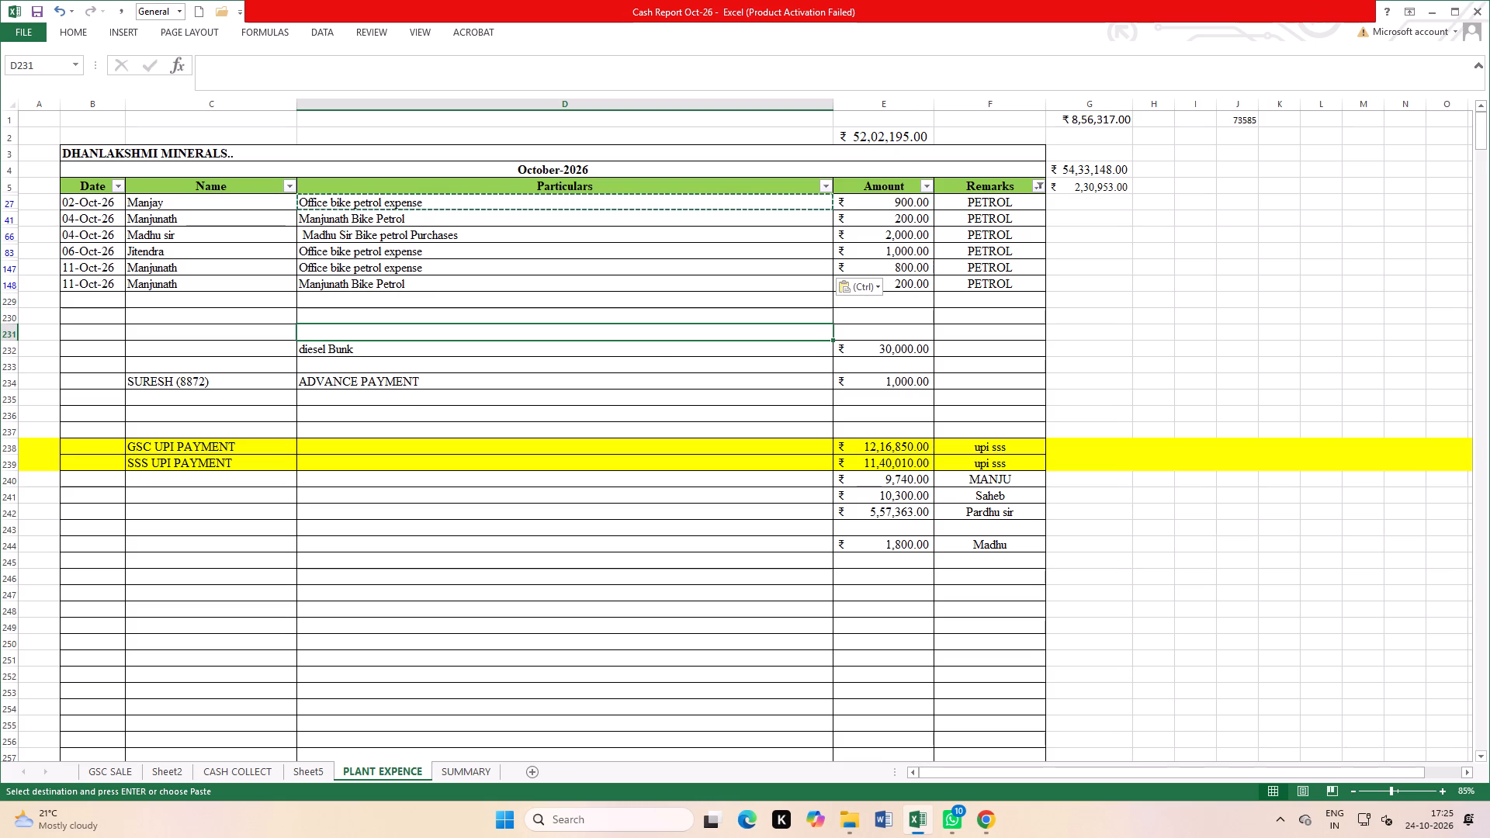
Remove the person's name from the Particulars of the 11-Oct-26 petrol entry of 200, leaving "Bike Petrol".
double_click(354, 286)
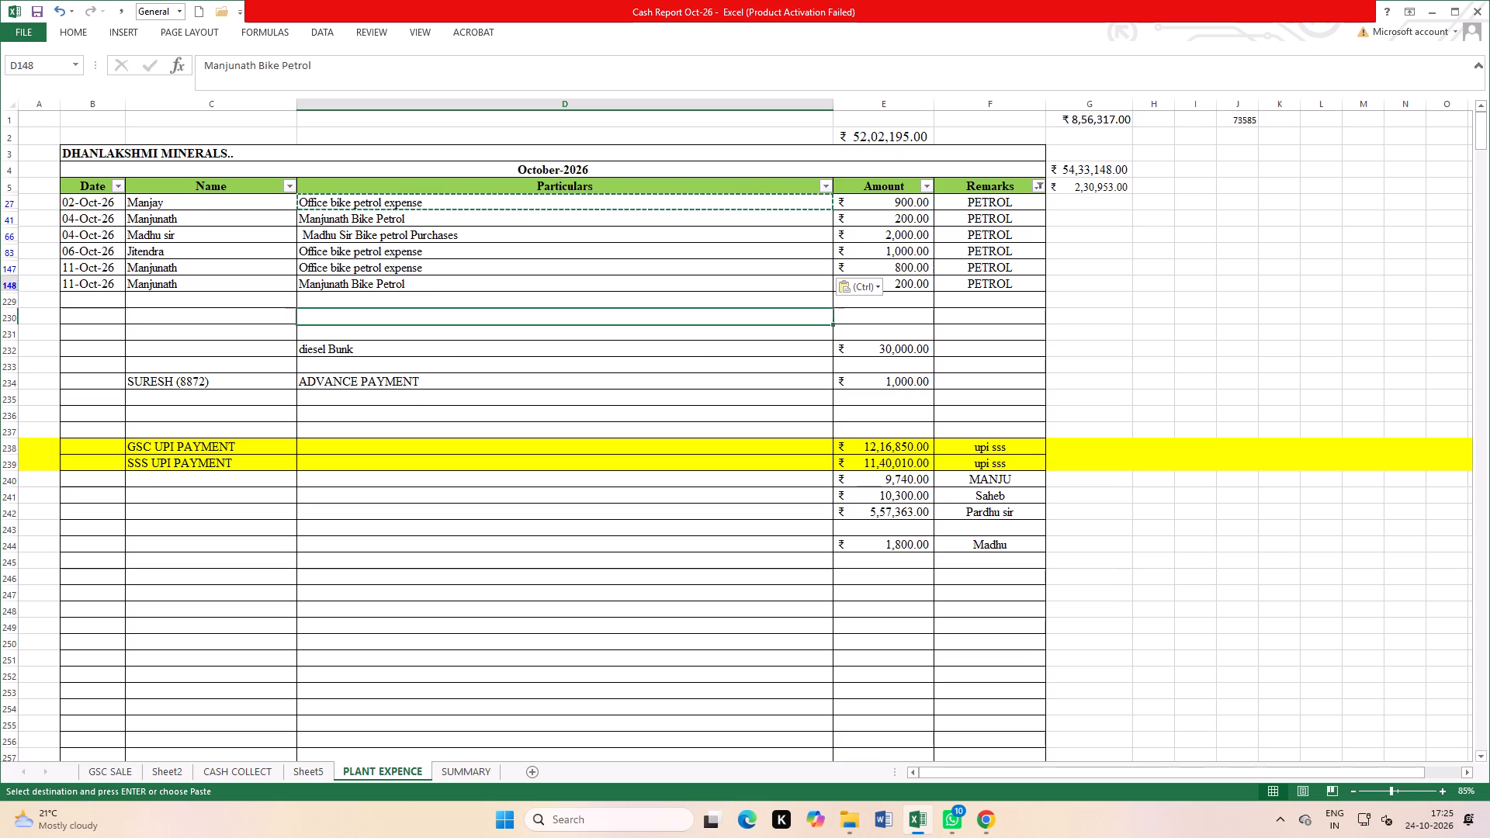
key("BackSpace")
key("BackSpace")
key("BackSpace")
key("BackSpace")
key("BackSpace")
key("BackSpace")
key("BackSpace")
key("BackSpace")
key("BackSpace")
key("BackSpace")
key("BackSpace")
key("BackSpace")
key("BackSpace")
key("BackSpace")
key("BackSpace")
key("BackSpace")
key("BackSpace")
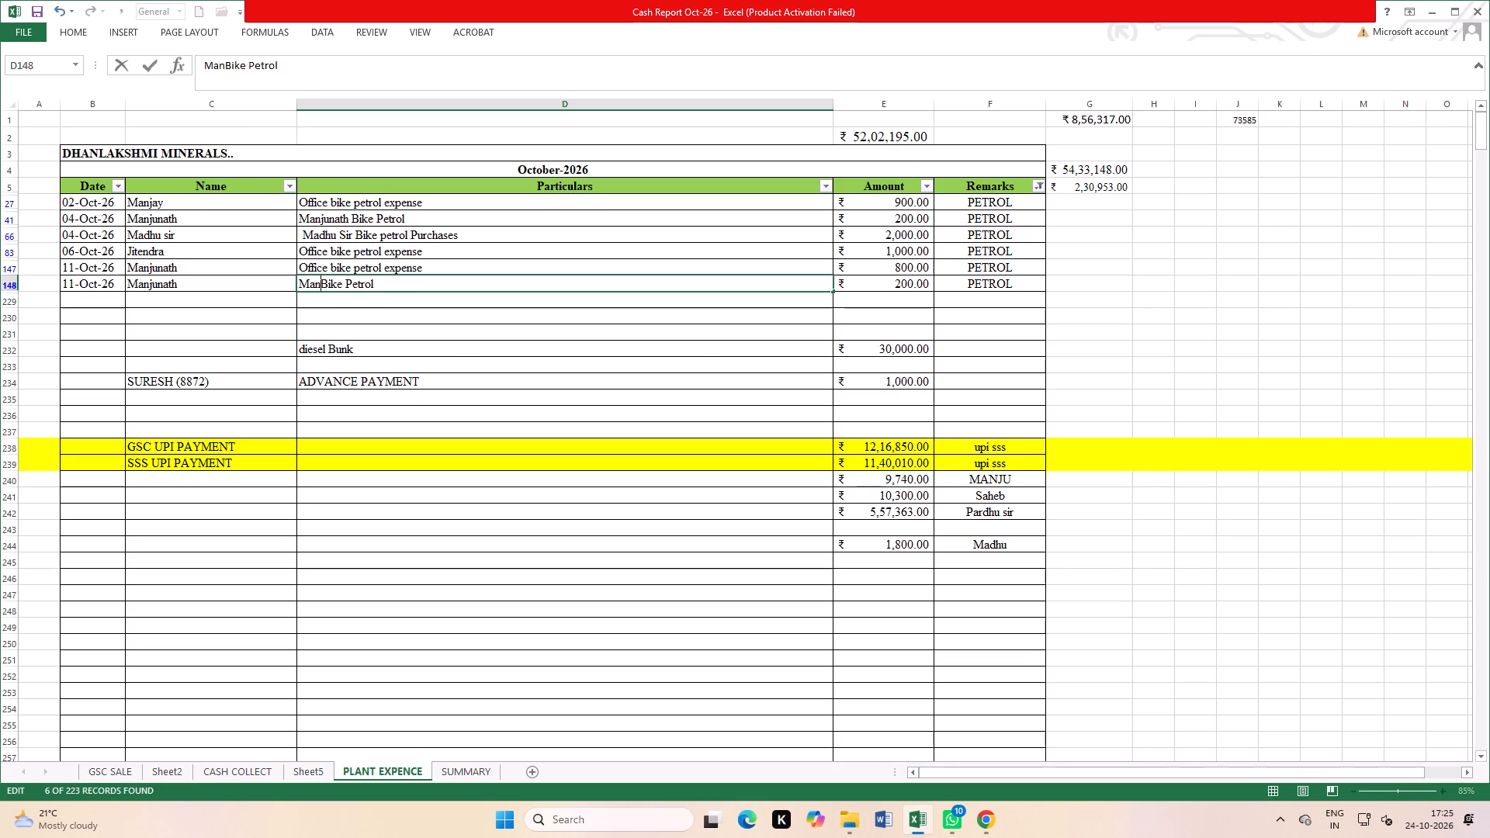
Complete the Particulars of the 11-Oct-26 petrol entry of 200 as "Bike Petrol expense".
left_click(360, 288)
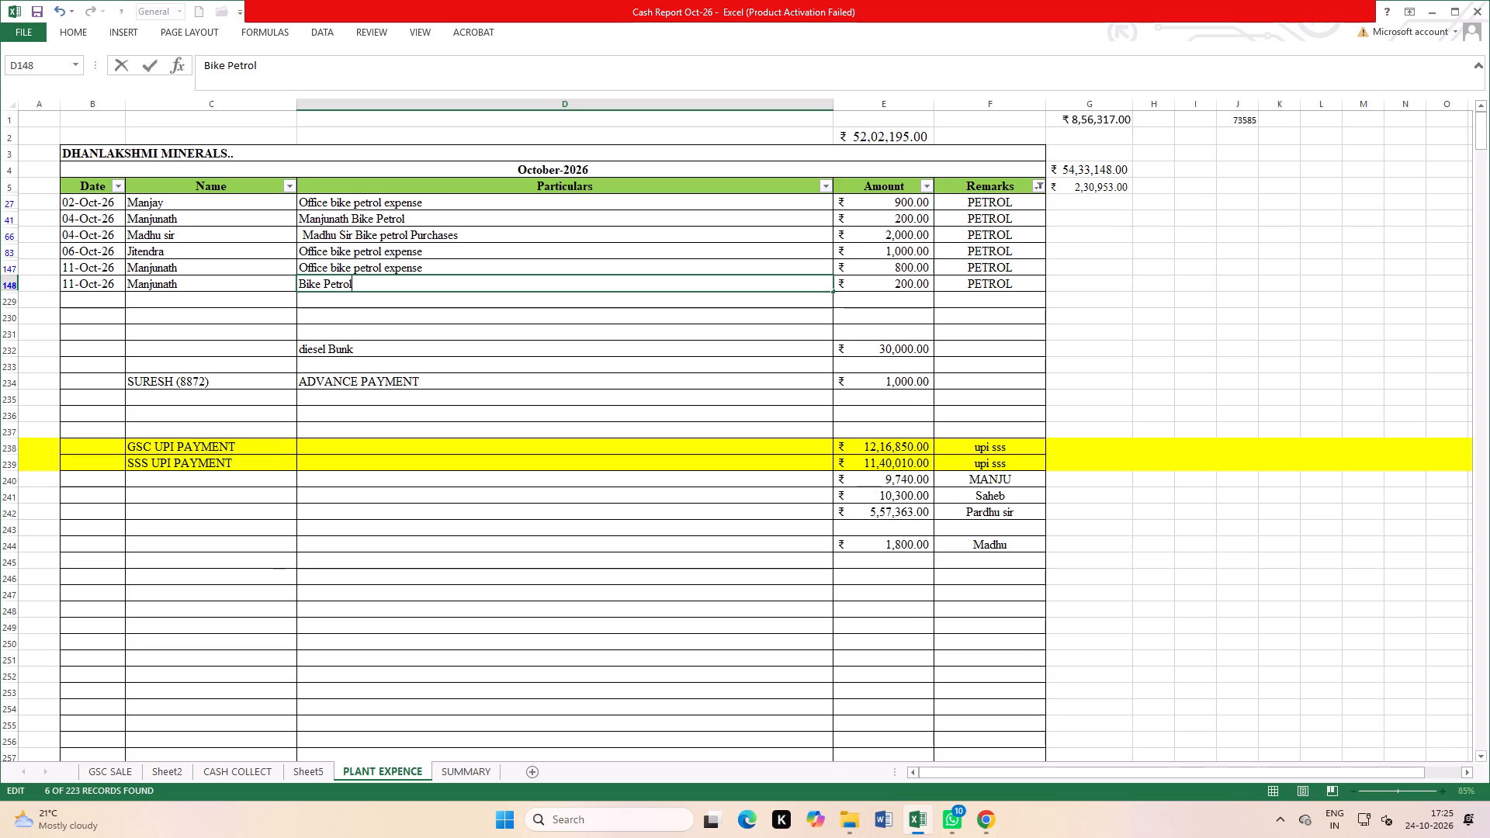
key("space")
type("EXP")
type("ENSE")
key("BackSpace")
key("BackSpace")
key("BackSpace")
key("BackSpace")
key("BackSpace")
key("BackSpace")
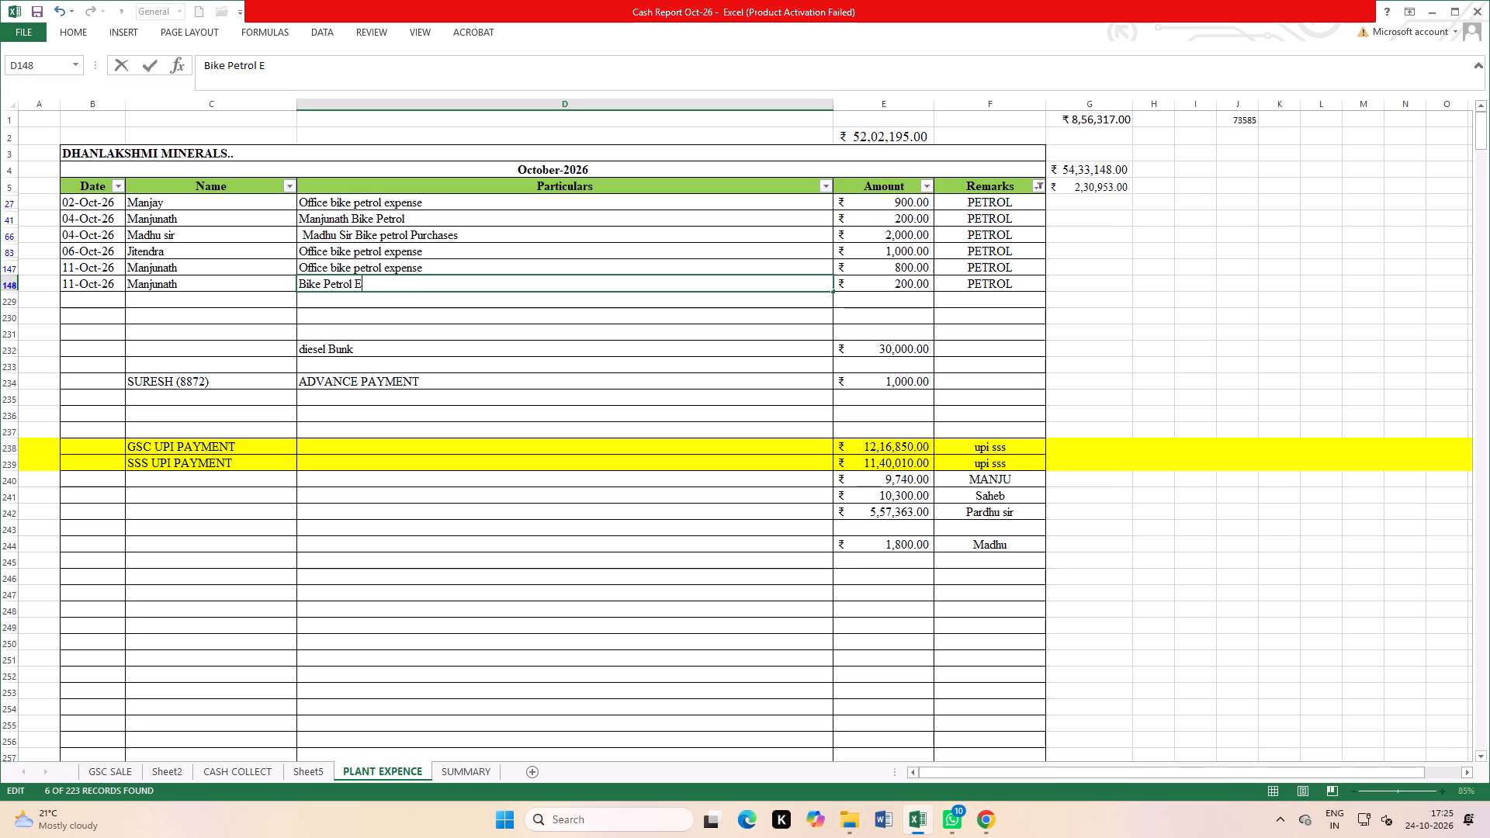
key("BackSpace")
type("expense")
left_click(476, 308)
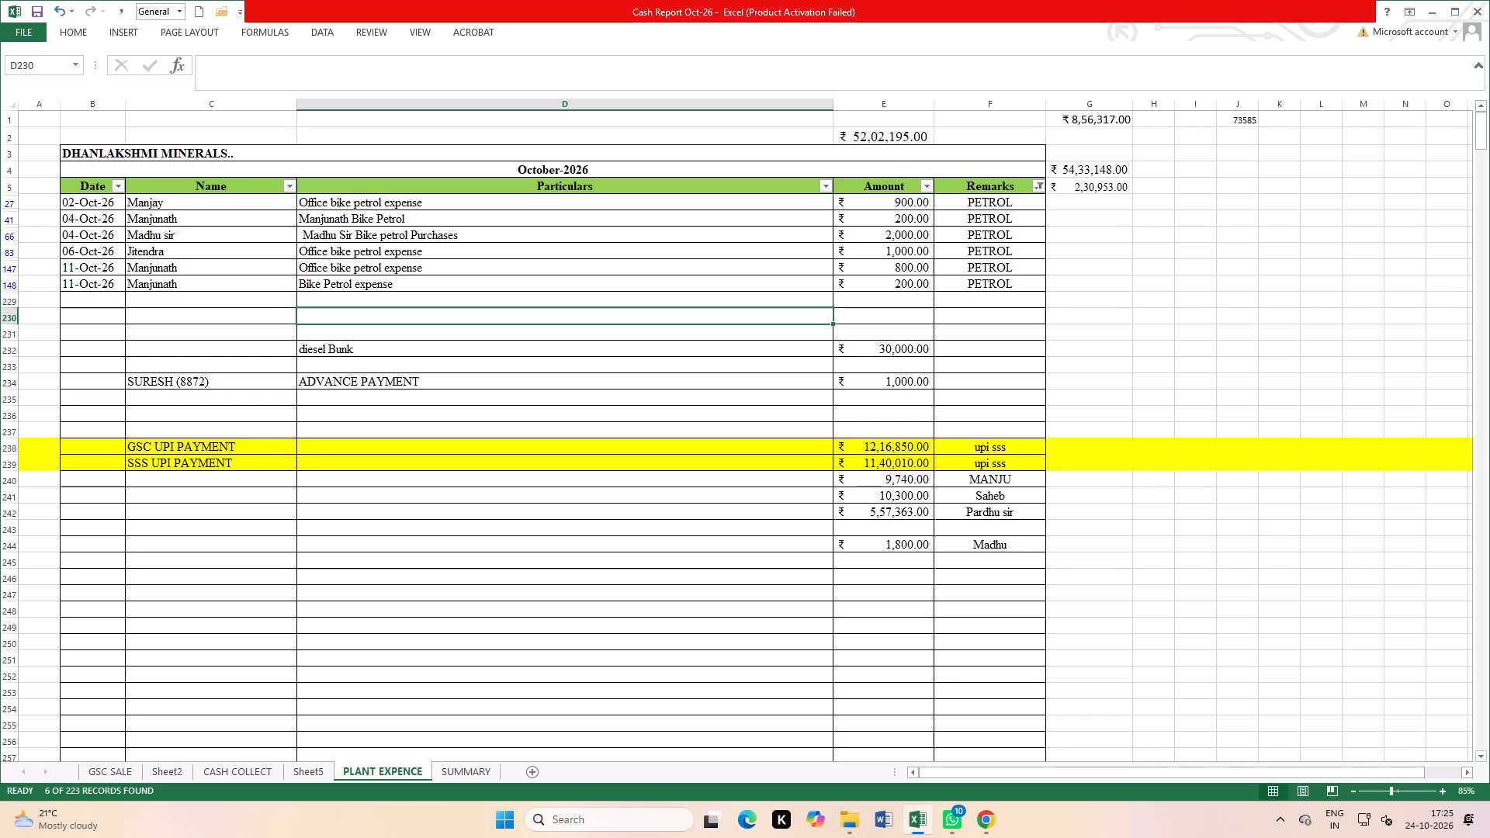
Reword the Particulars of the 04-Oct-26 petrol entry of 2,000 to "Bike petrol expense", removing the person's name and "Purchases".
double_click(353, 237)
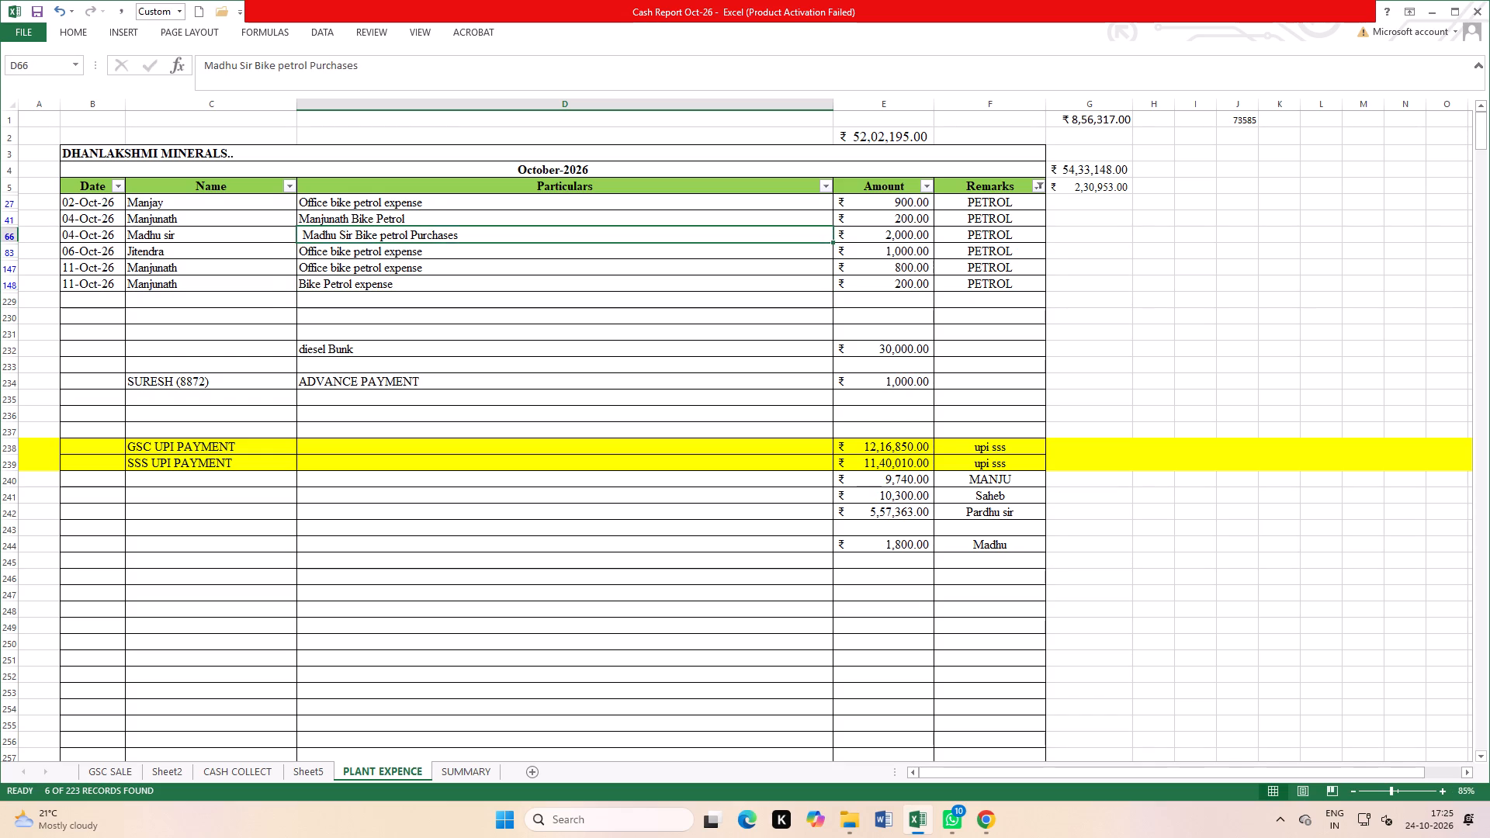
left_click_drag(353, 237, 303, 237)
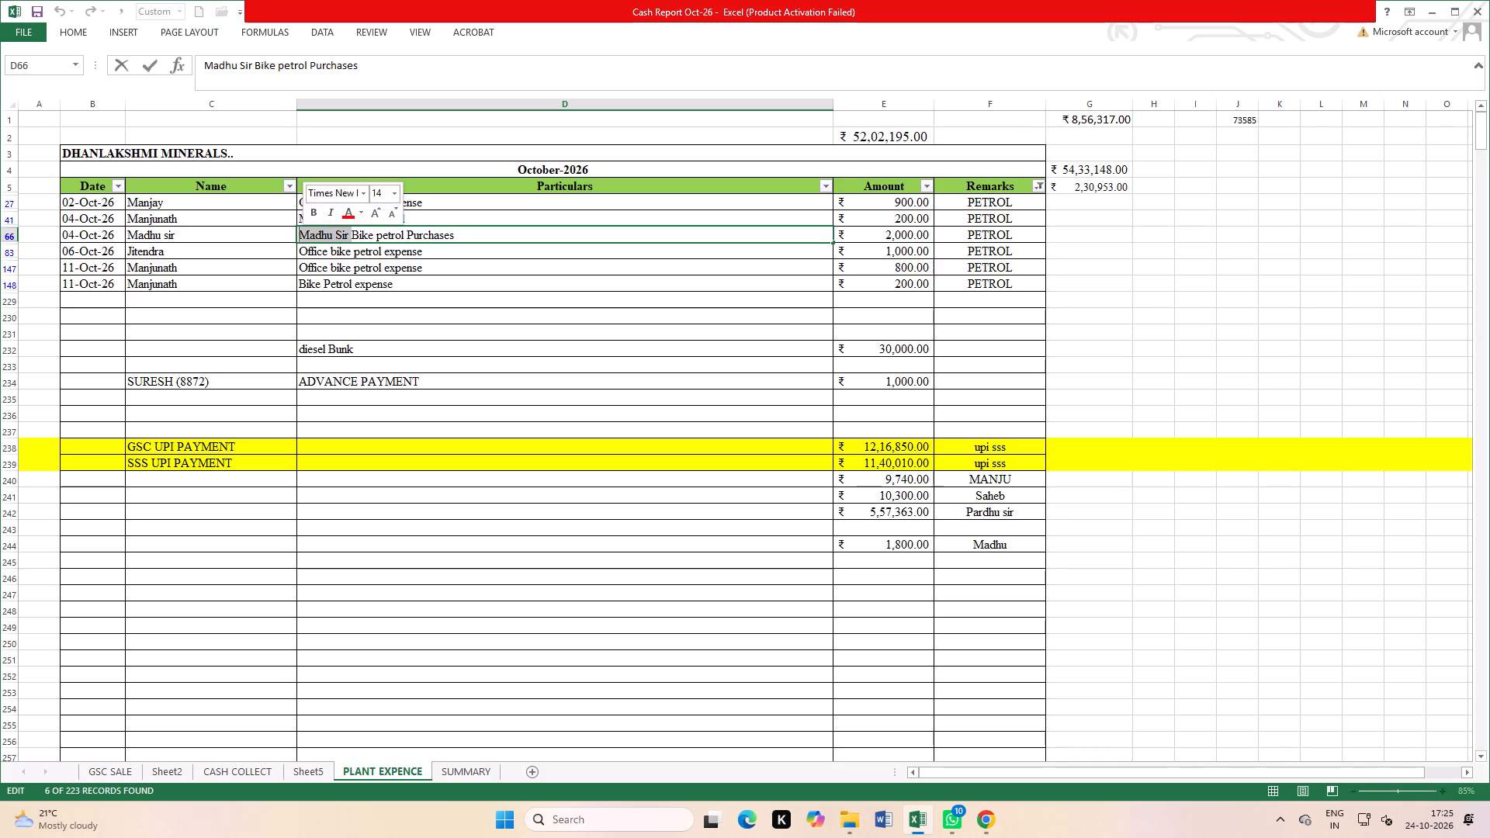
key("BackSpace")
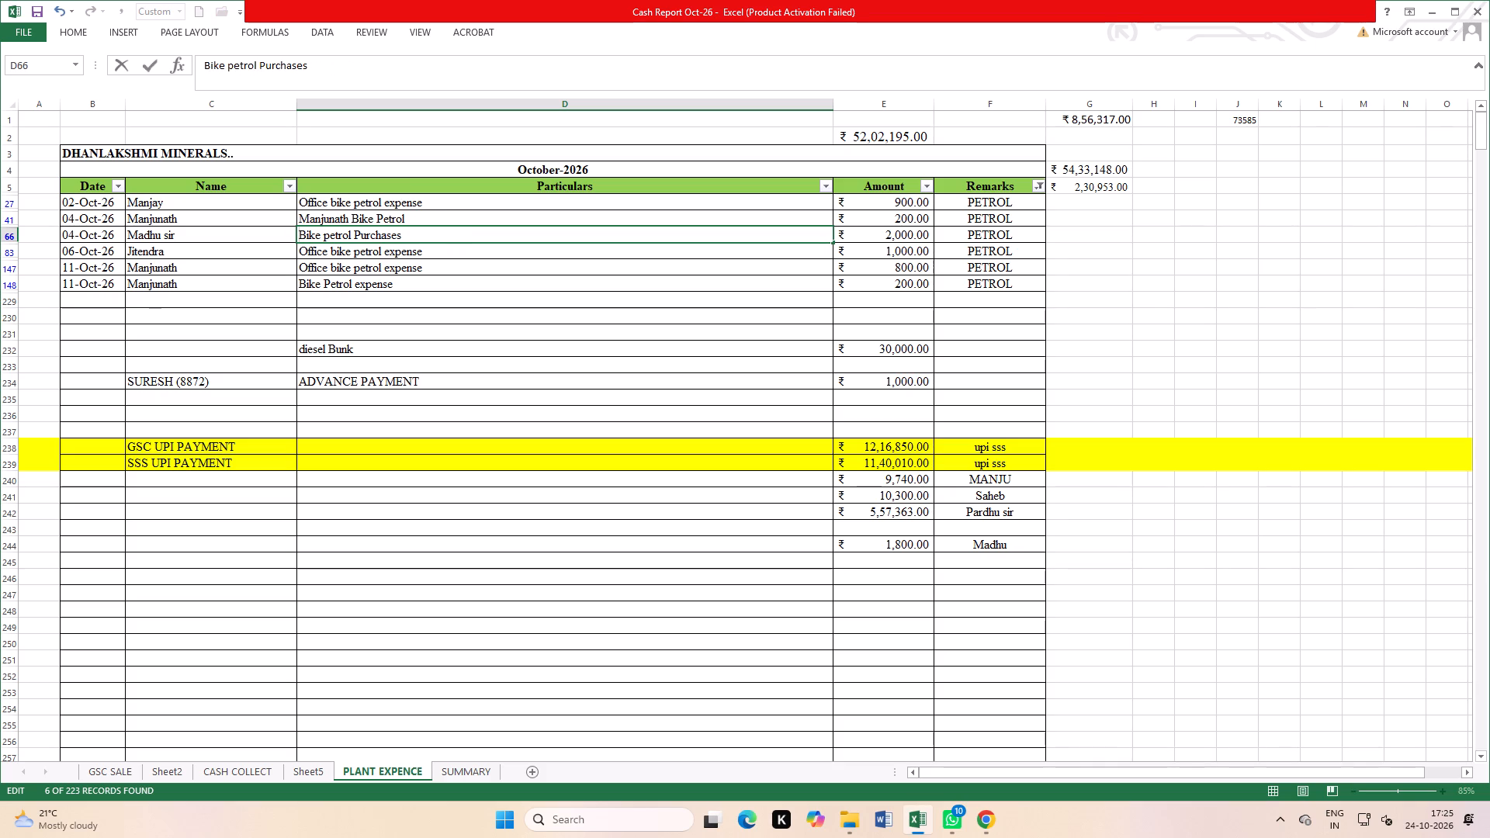
left_click_drag(354, 234, 414, 238)
key("BackSpace")
key("e")
type("xpense")
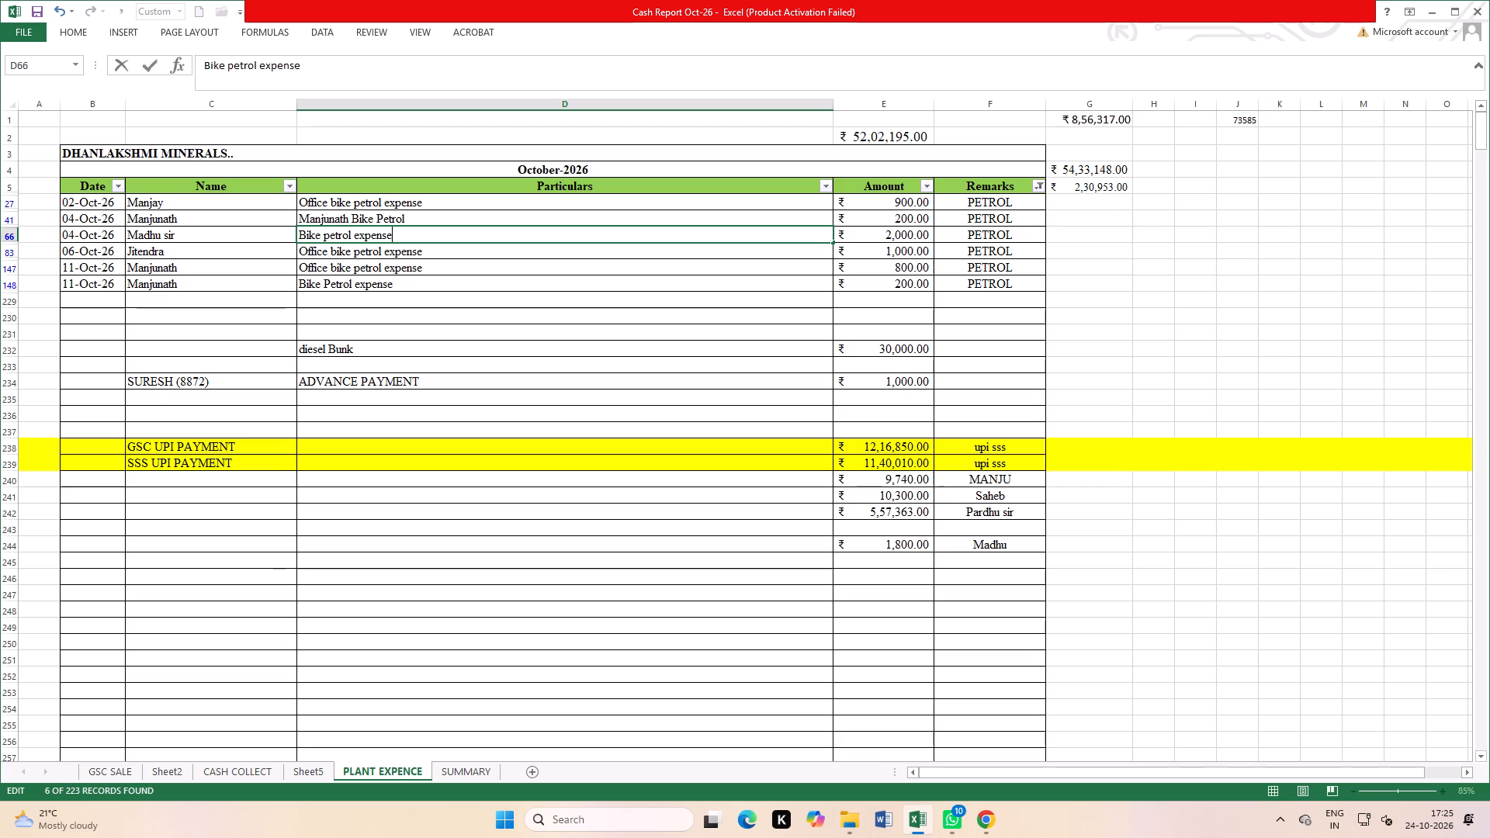
left_click(515, 296)
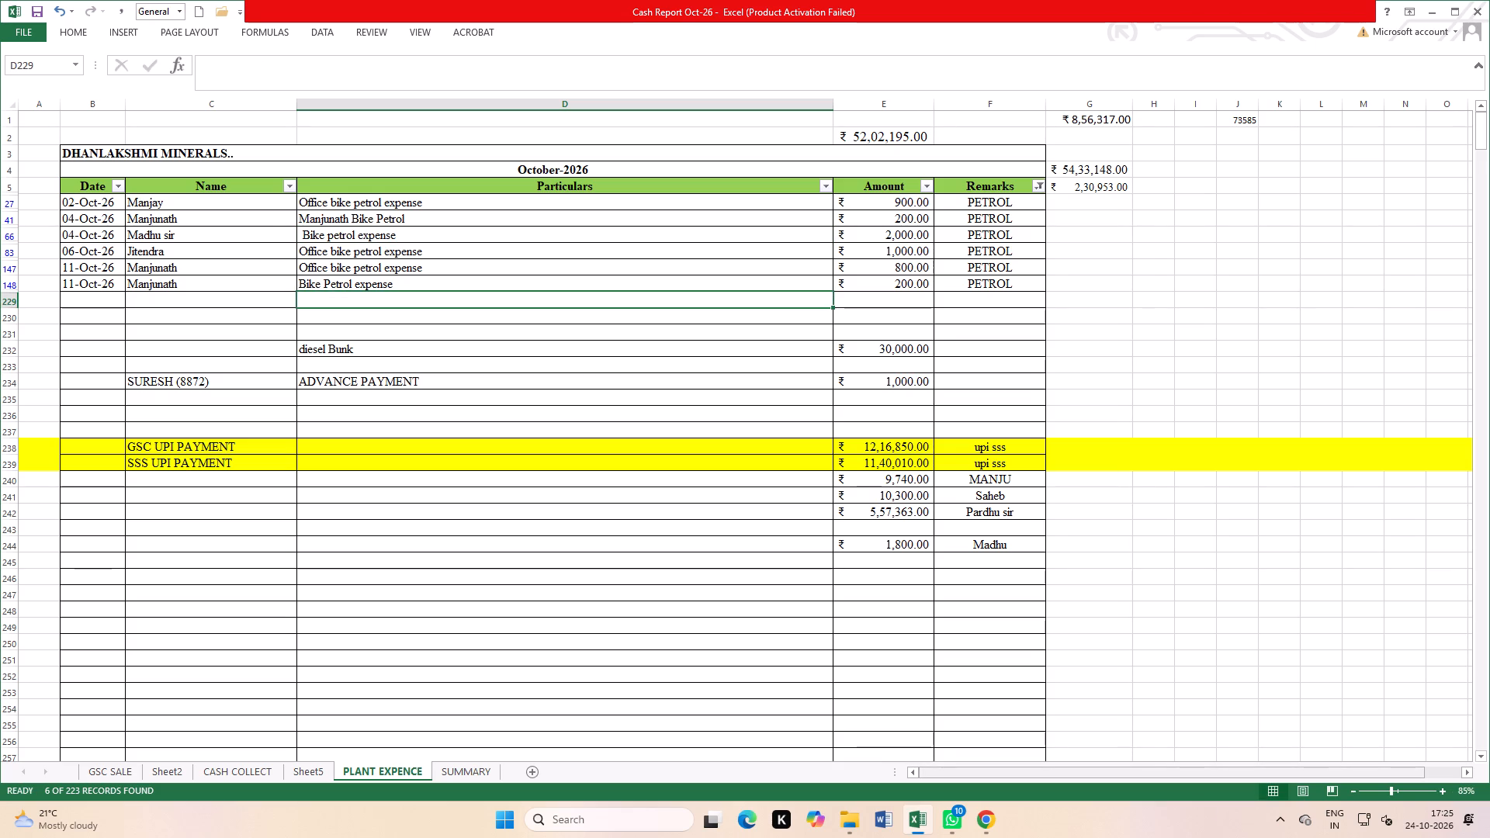
Copy the Particulars "Bike Petrol expense" from the 11-Oct-26 entry of 200 into the 04-Oct-26 petrol entry of 200.
left_click(356, 268)
left_click(357, 282)
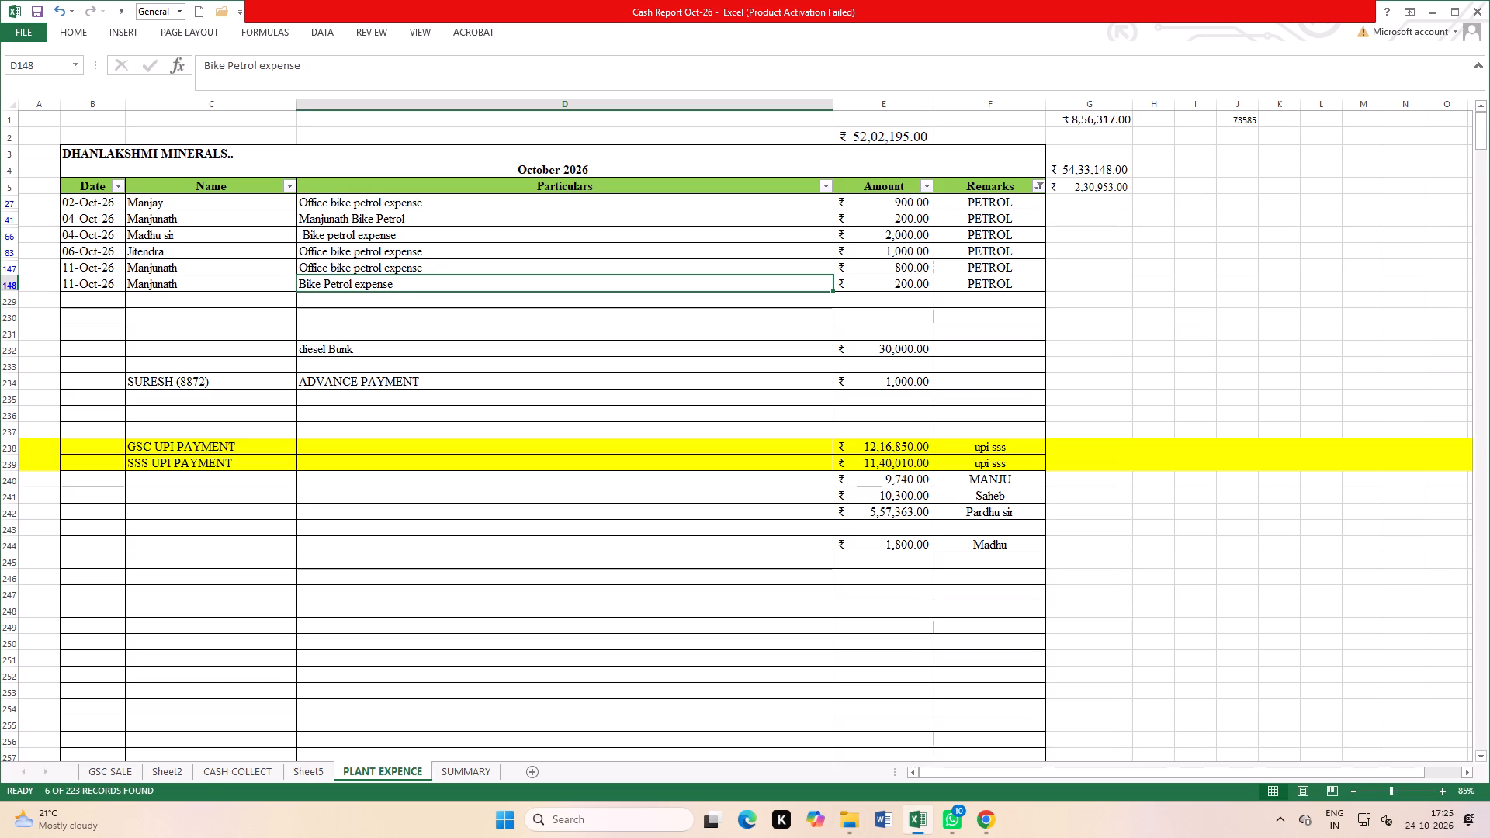
key("ctrl+c")
left_click(361, 216)
key("ctrl+v")
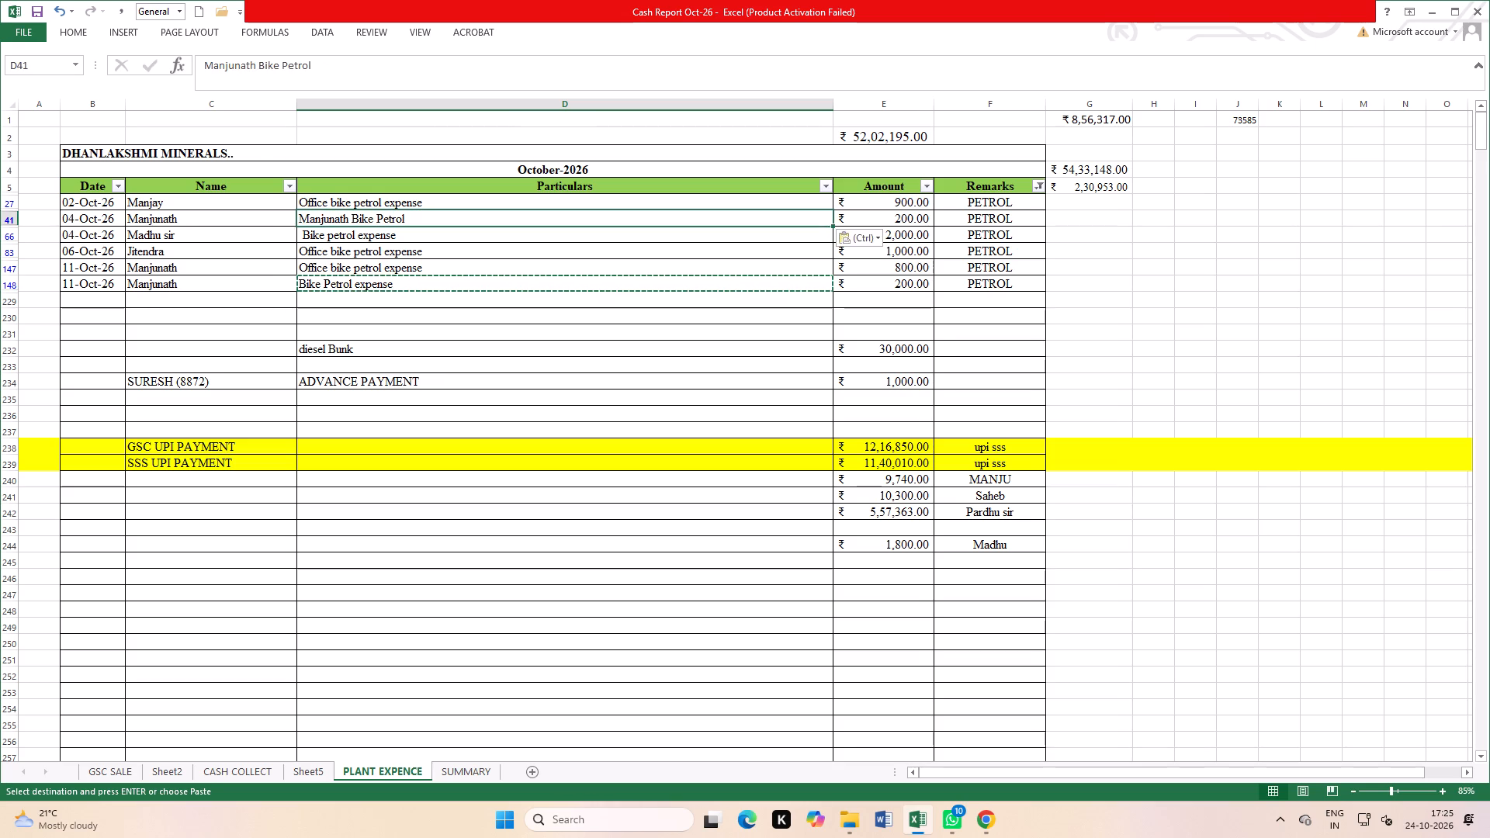
left_click(512, 362)
Select the amounts of all filtered petrol entries to check their total.
left_click(1016, 239)
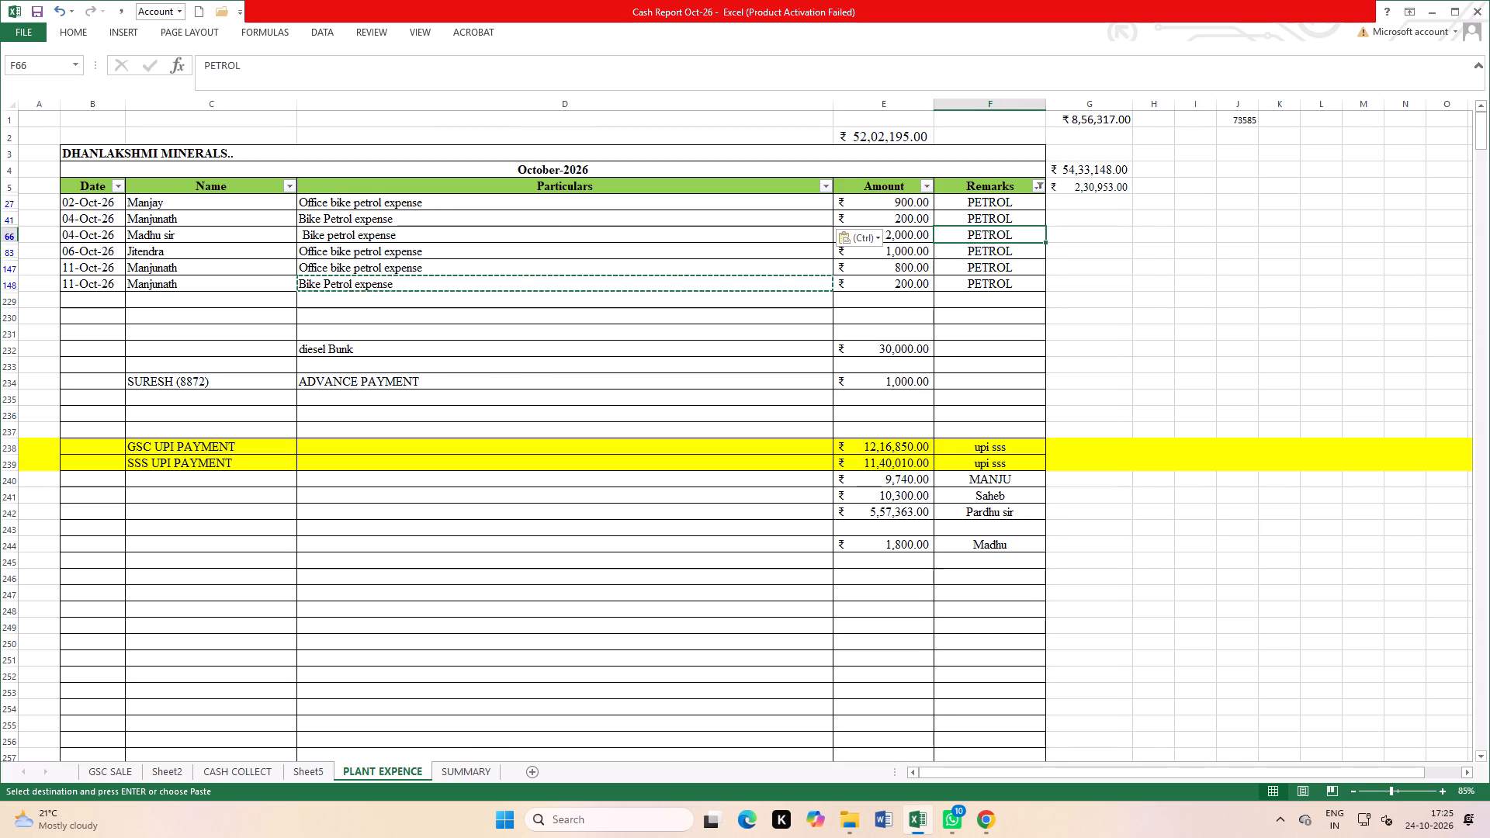
left_click_drag(900, 203, 903, 295)
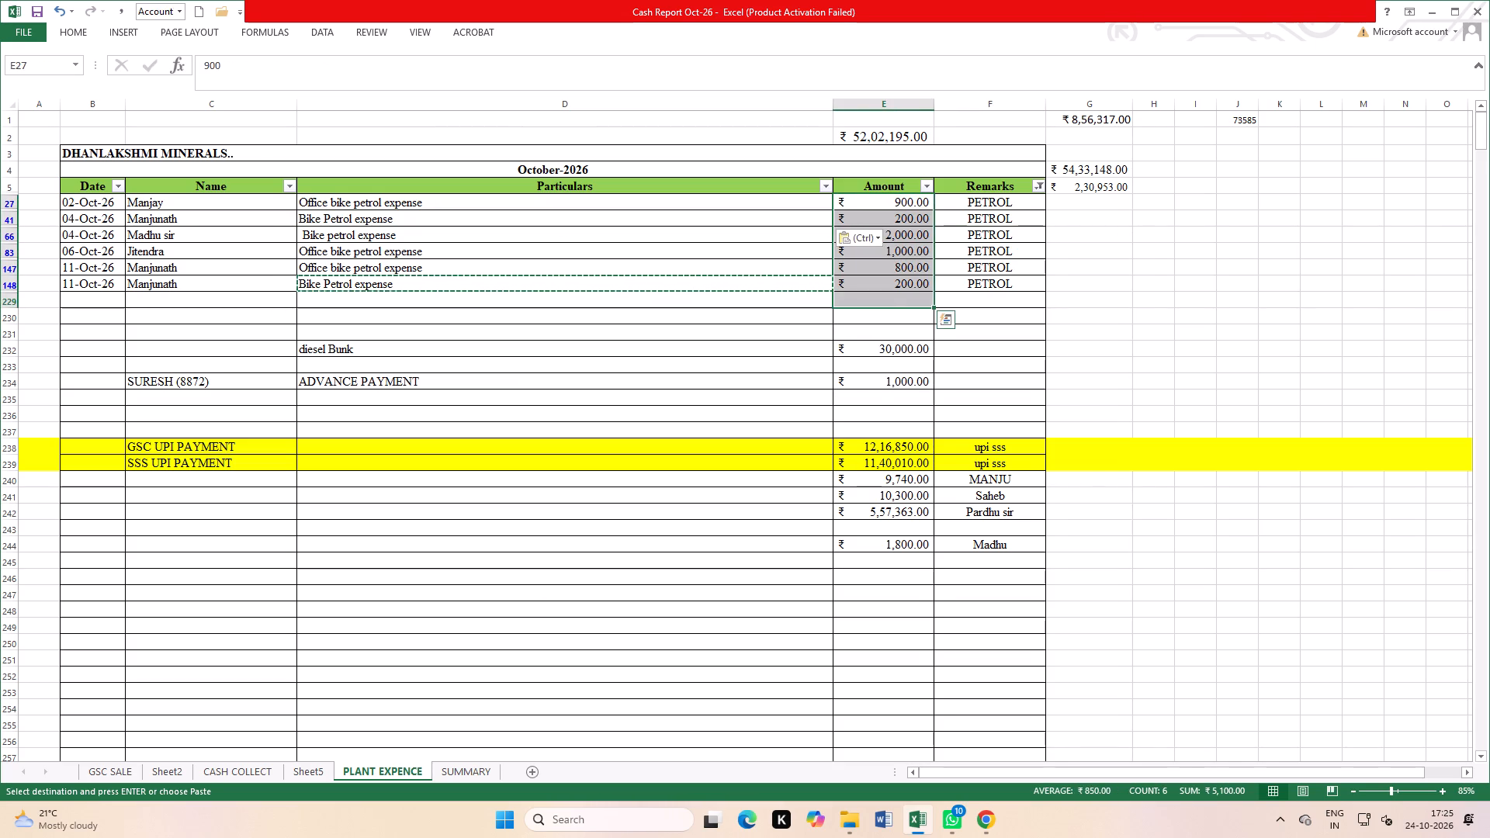
left_click(1037, 335)
Change the Remarks filter from PETROL to show only the plant entries.
left_click(1034, 186)
scroll(901, 394, "down", 1)
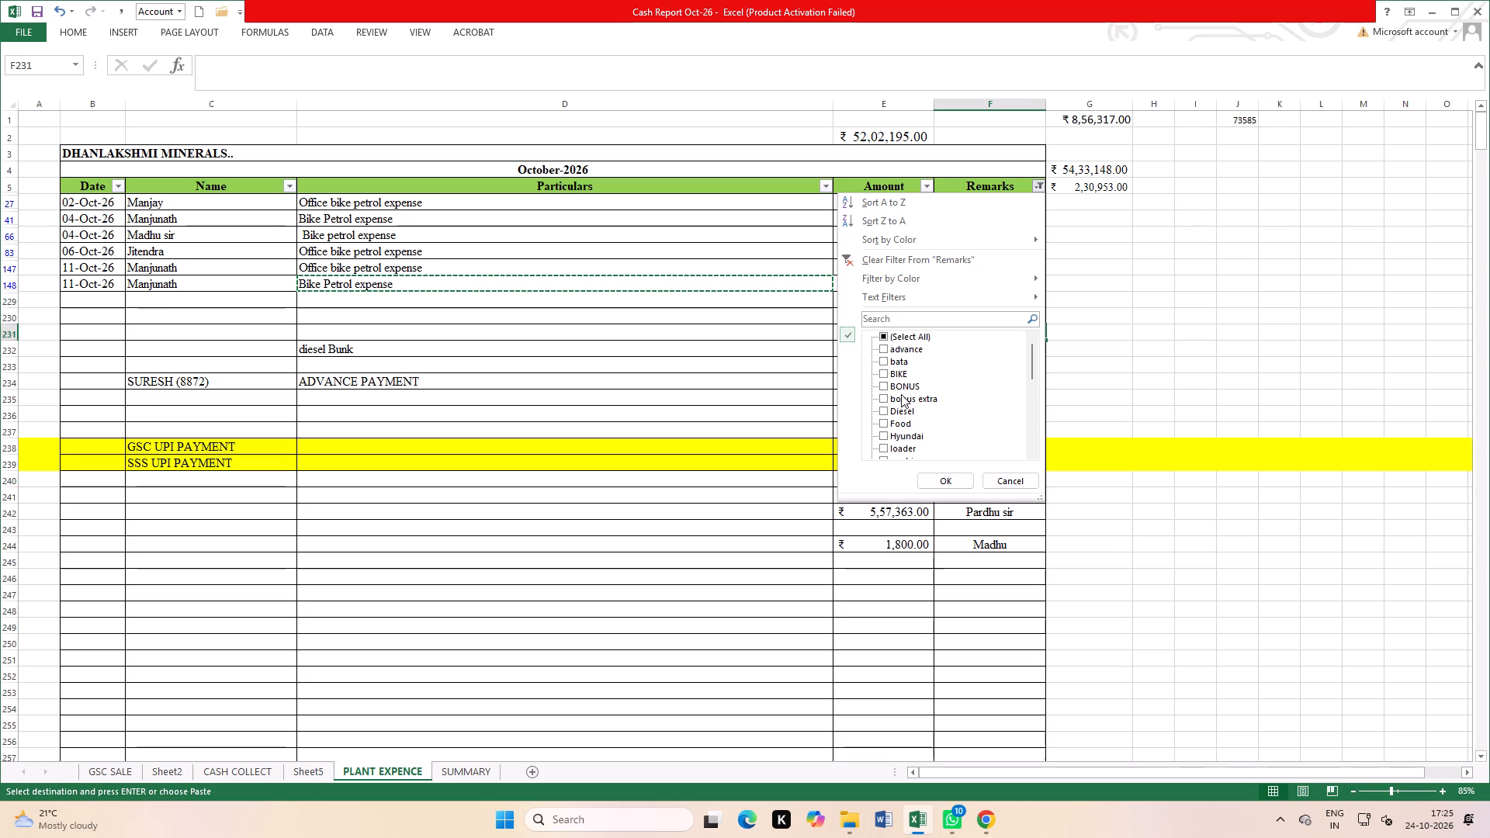
scroll(901, 394, "down", 3)
left_click(897, 374)
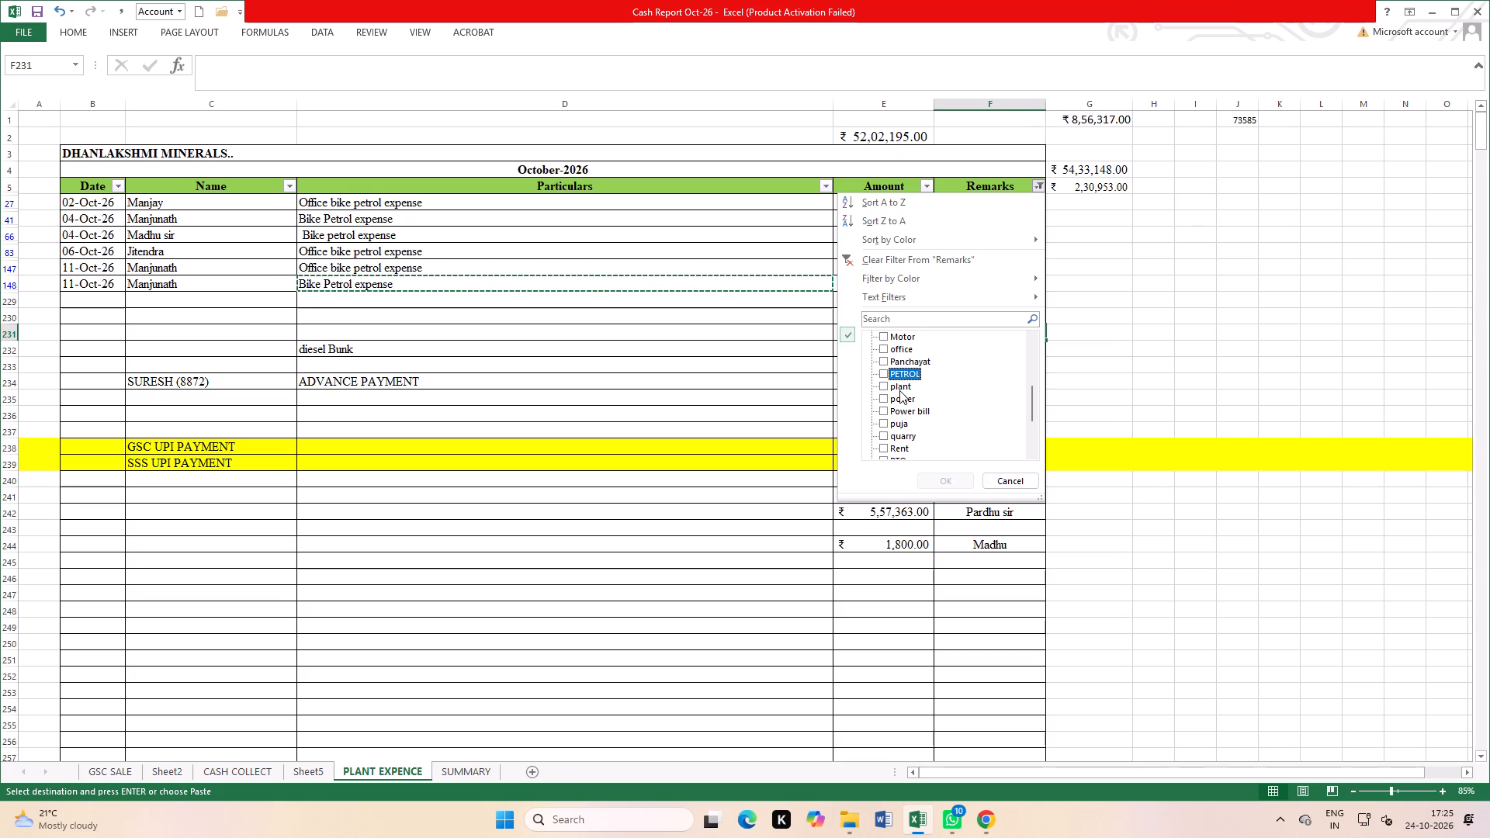
left_click(901, 386)
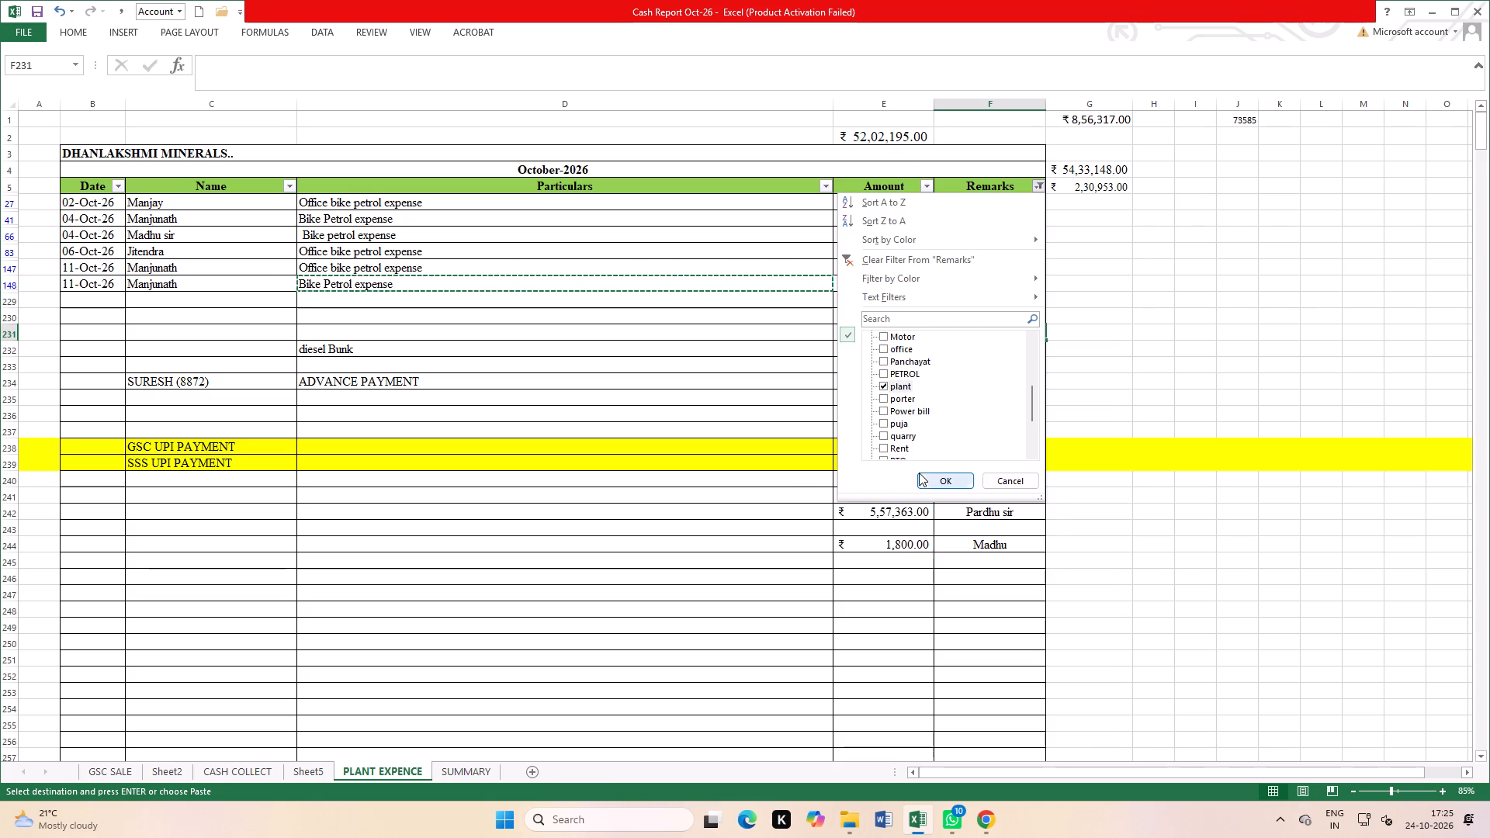
left_click(929, 477)
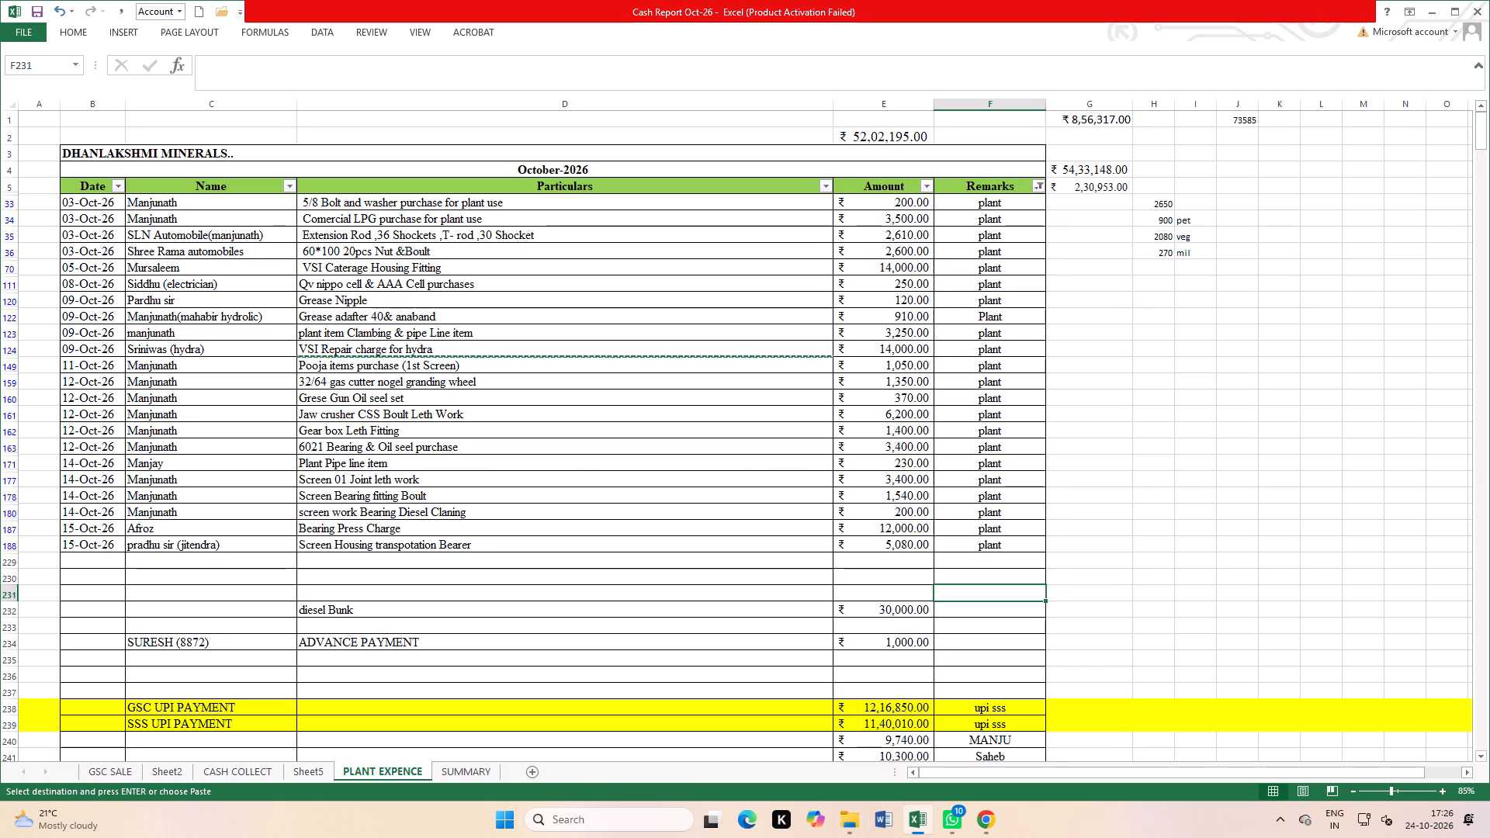
Select the whole row of the 03-Oct-26 Shree Rama automobiles entry for 60*100 nuts and bolts.
left_click(1, 248)
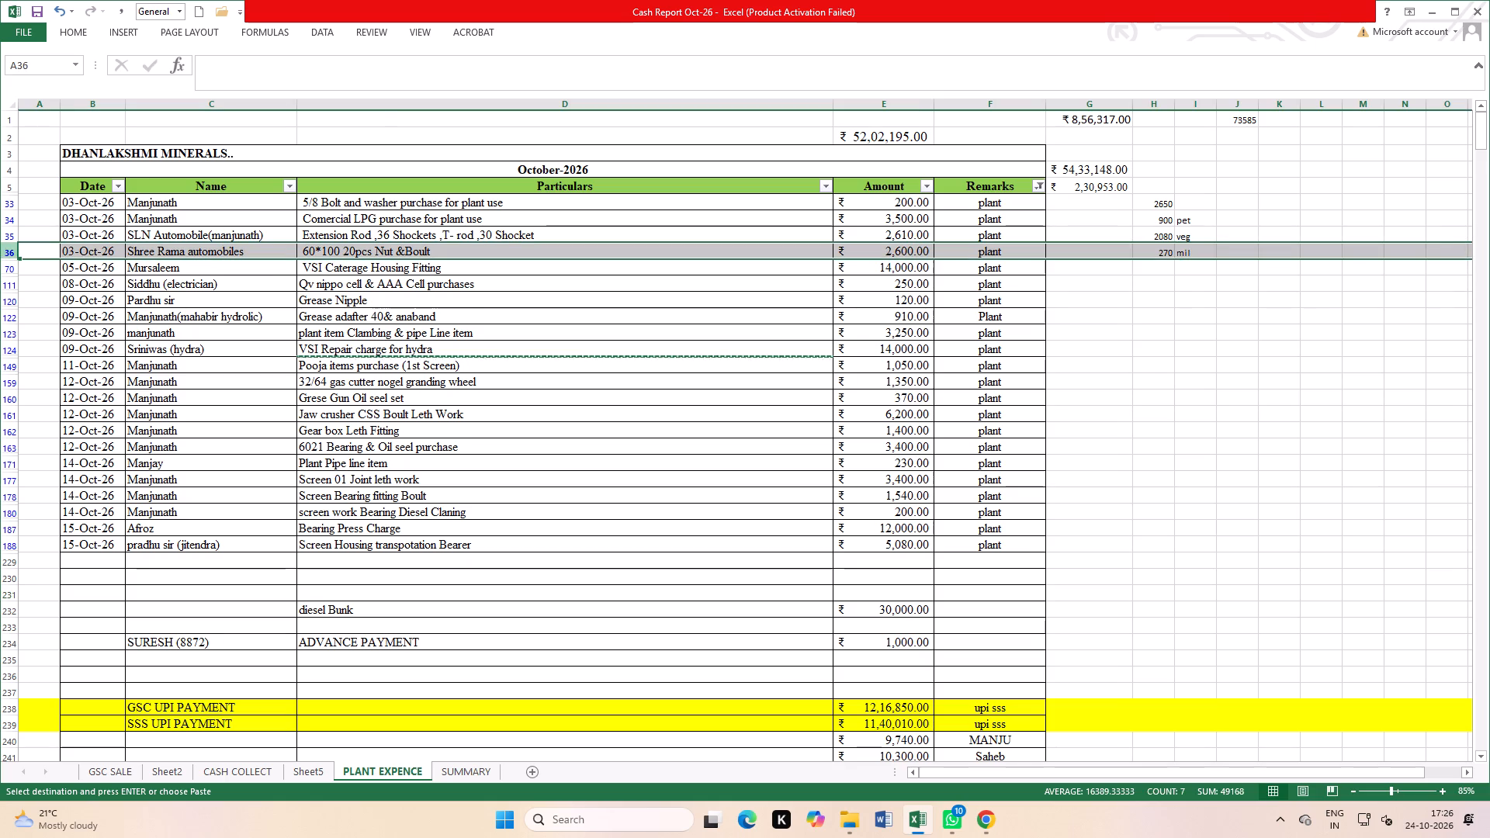
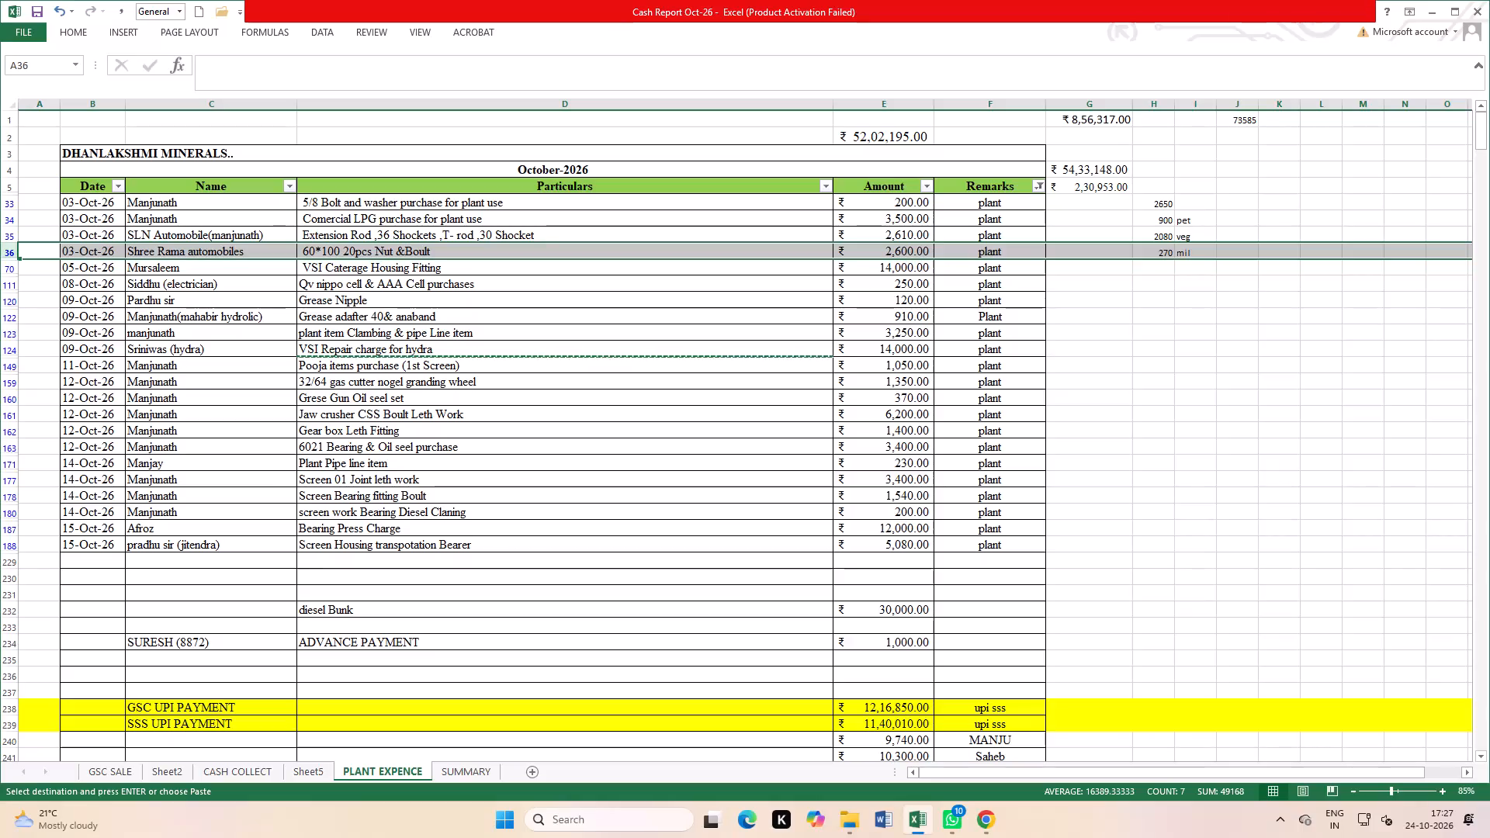
Change the Remarks filter from plant to show only the porter entries.
left_click(1211, 392)
left_click(1044, 189)
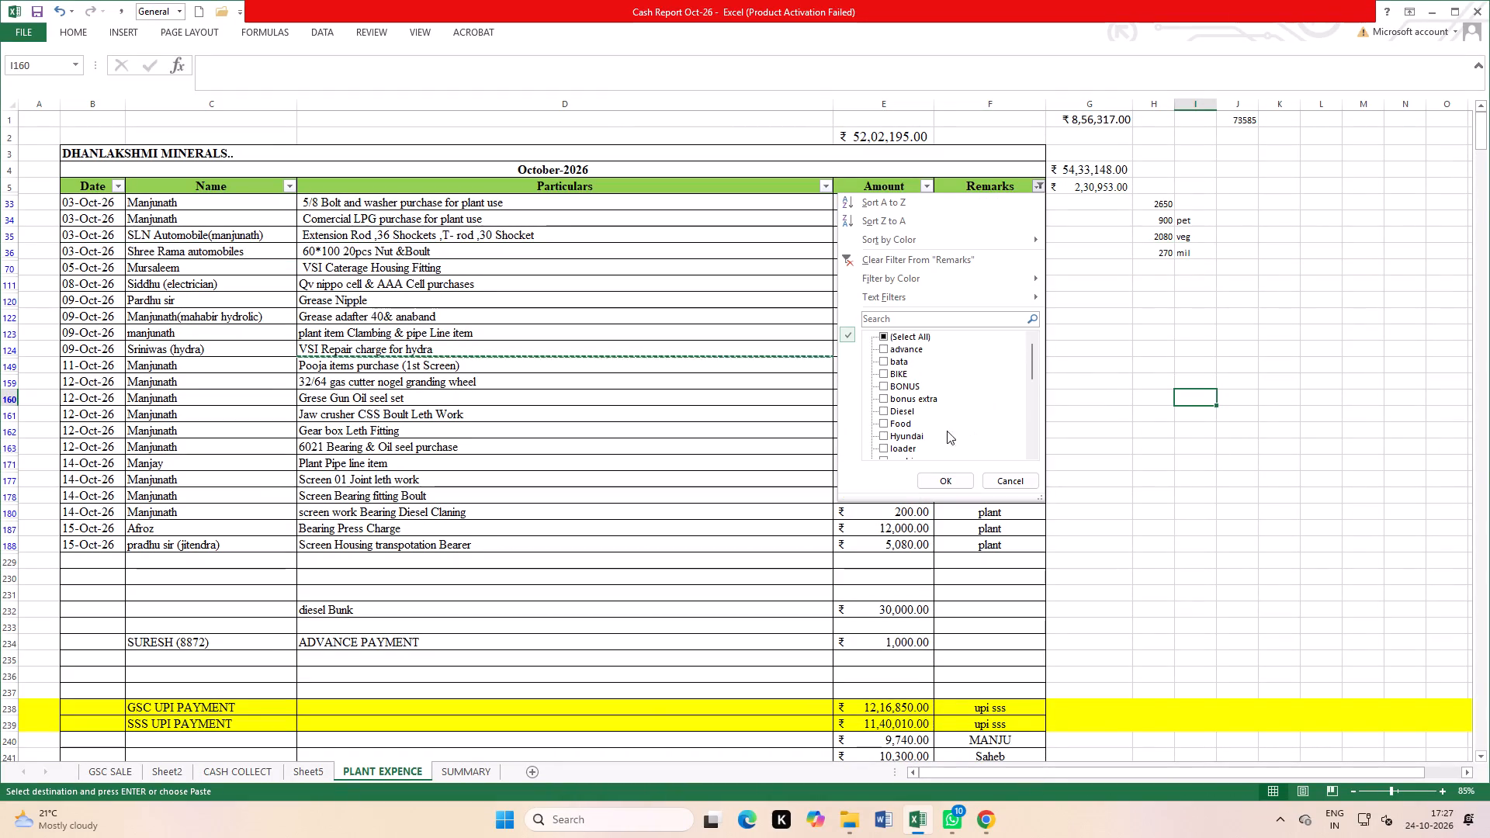
scroll(900, 421, "down", 4)
left_click(902, 380)
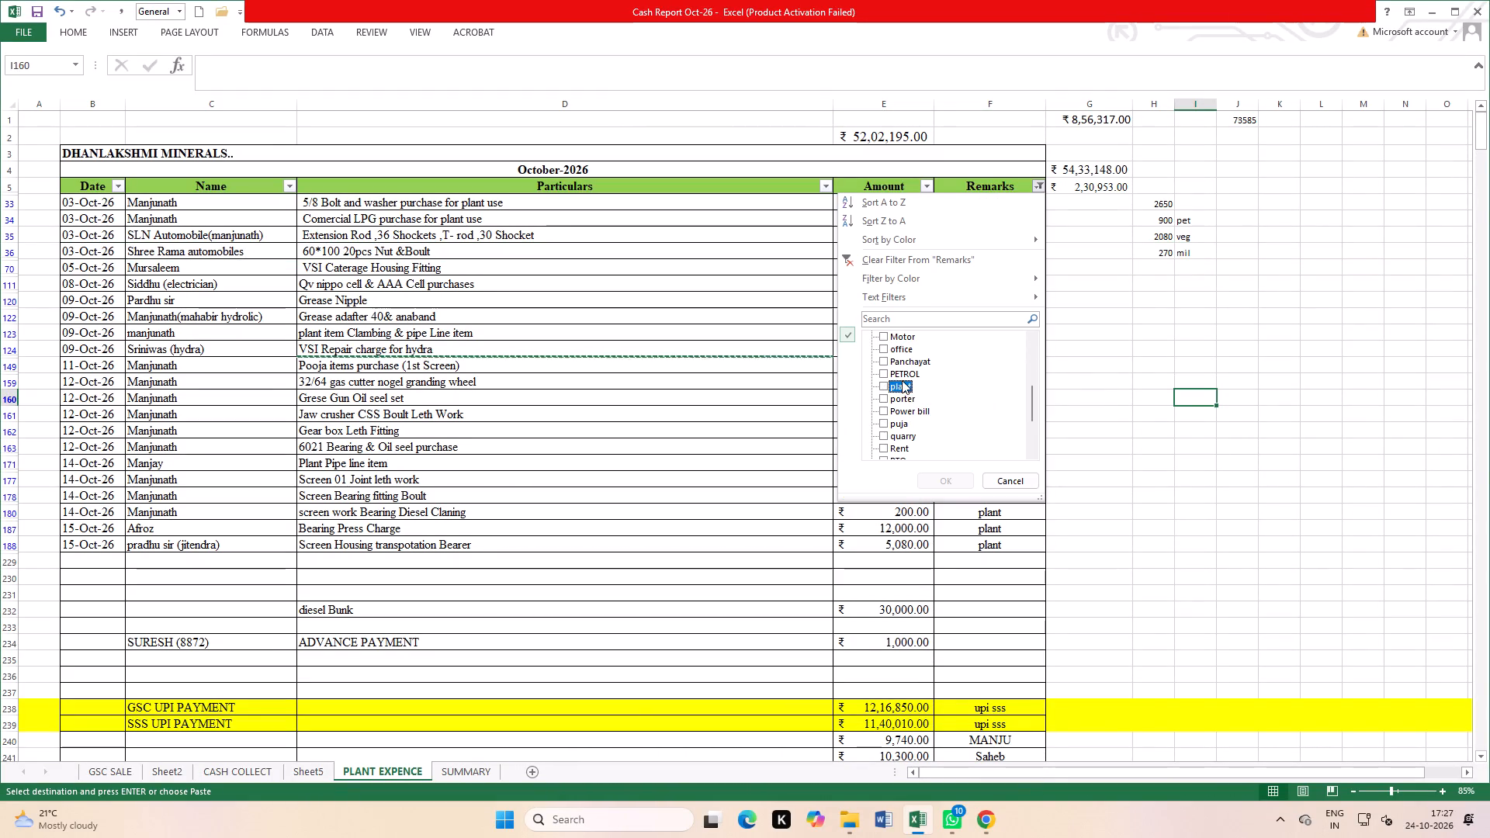
left_click(904, 401)
left_click(935, 481)
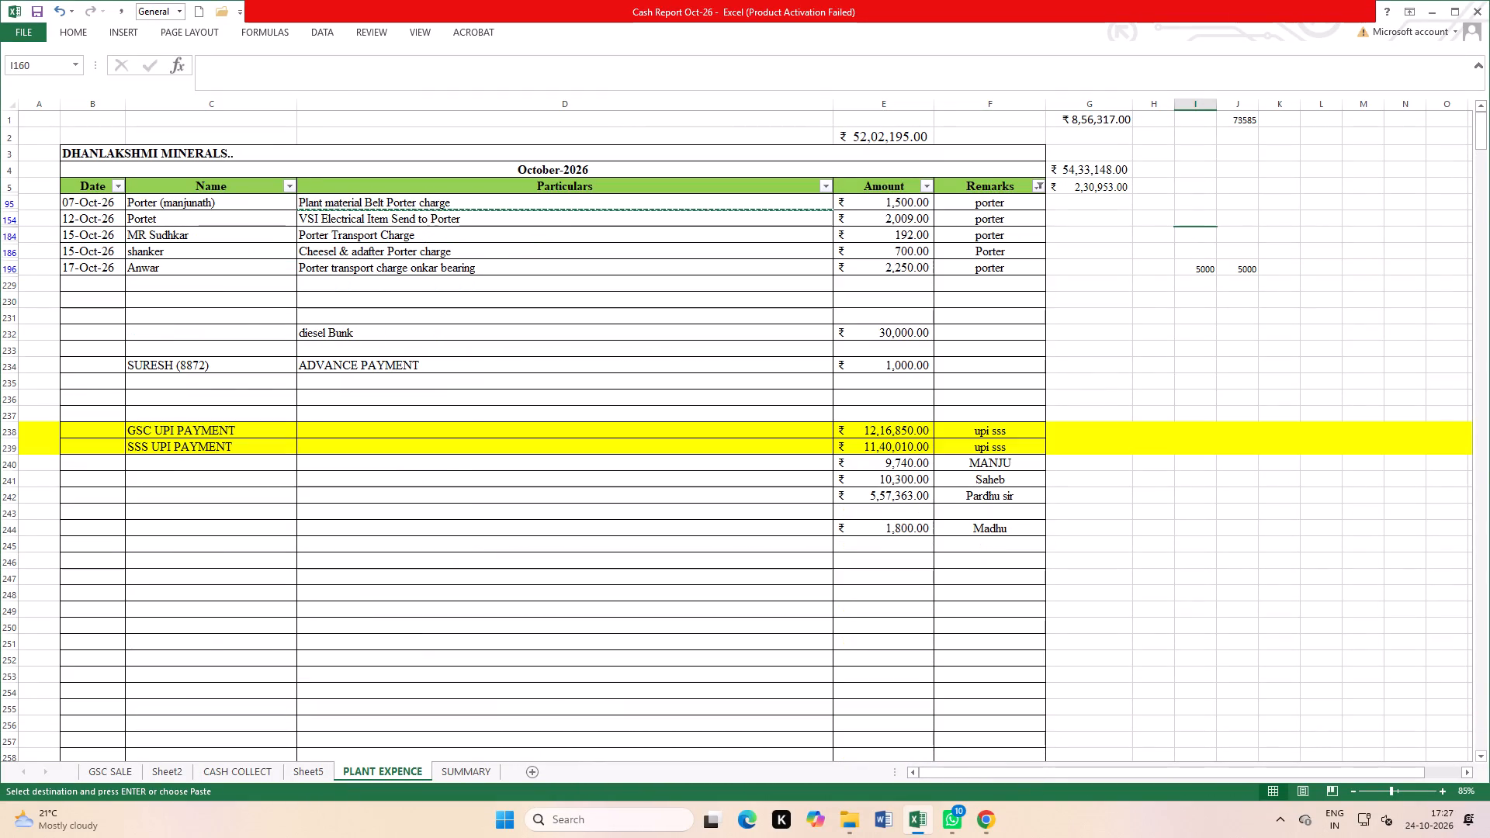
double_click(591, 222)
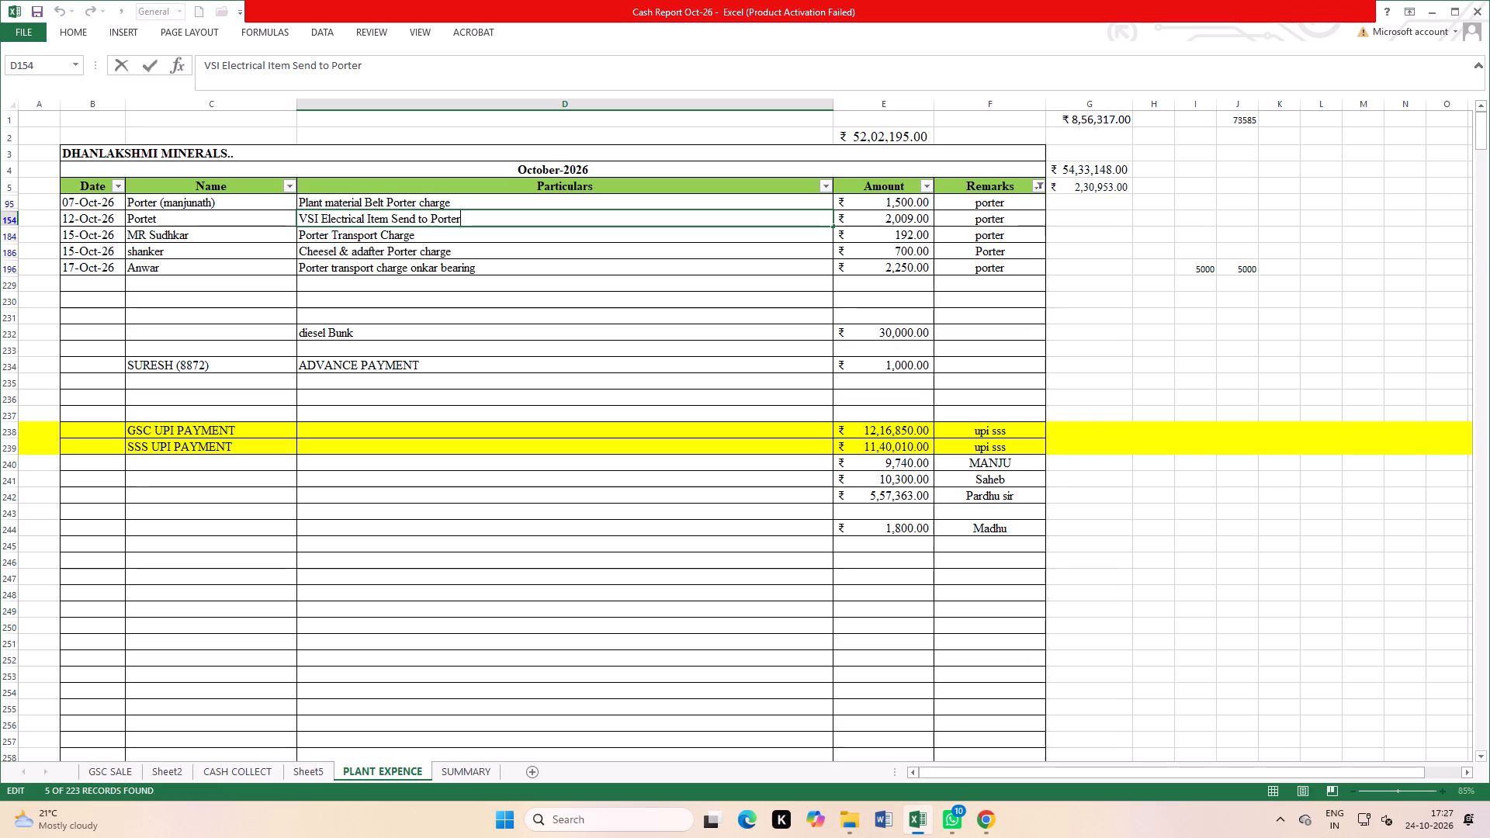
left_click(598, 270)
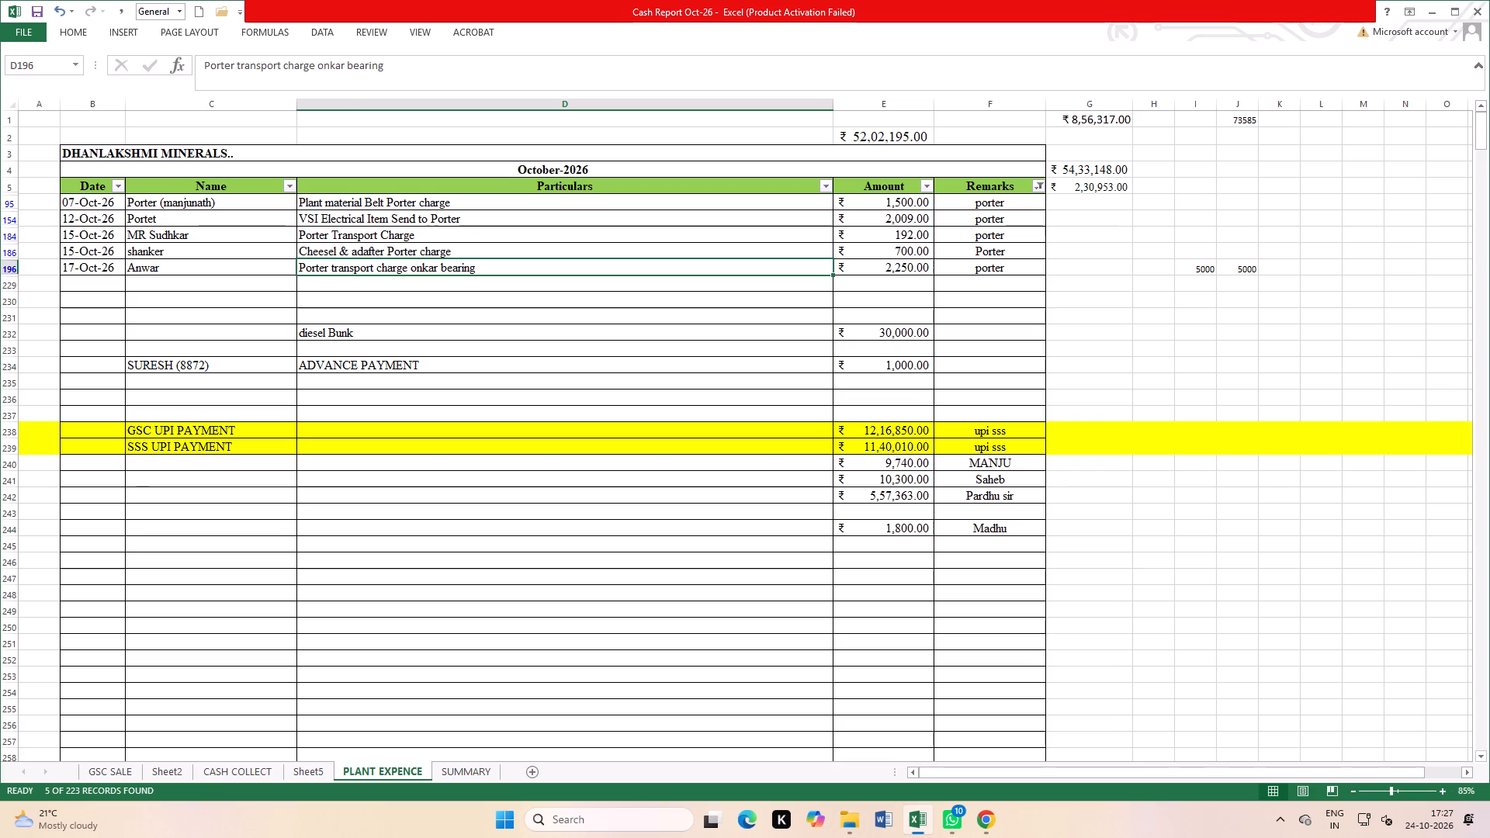
Replace the Name of the 07-Oct-26 porter entry of 1,500 with "Manjunatha".
double_click(162, 201)
left_click_drag(159, 202, 213, 196)
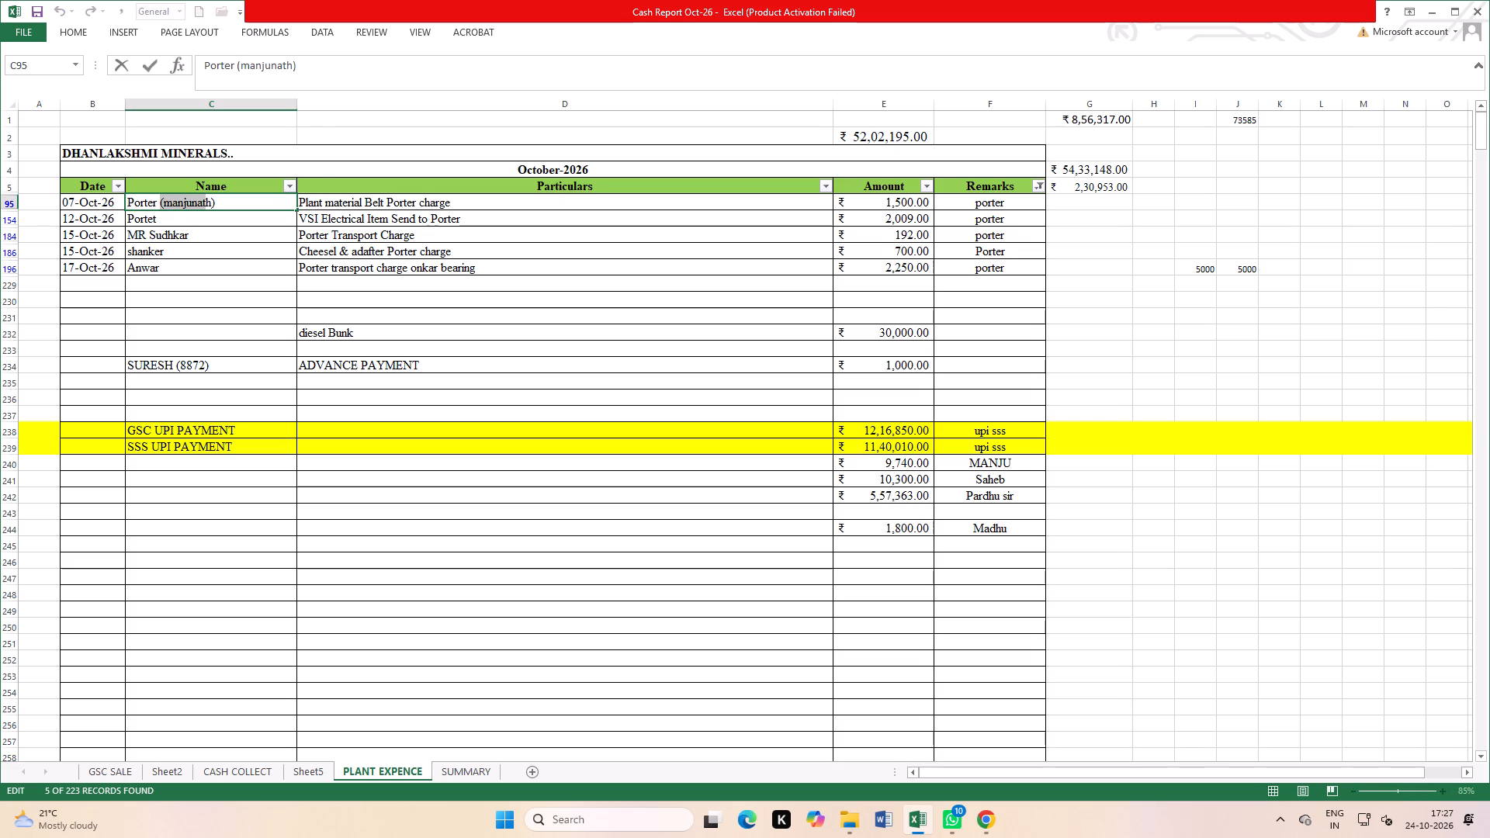
left_click_drag(213, 196, 220, 196)
left_click(220, 209)
triple_click(223, 204)
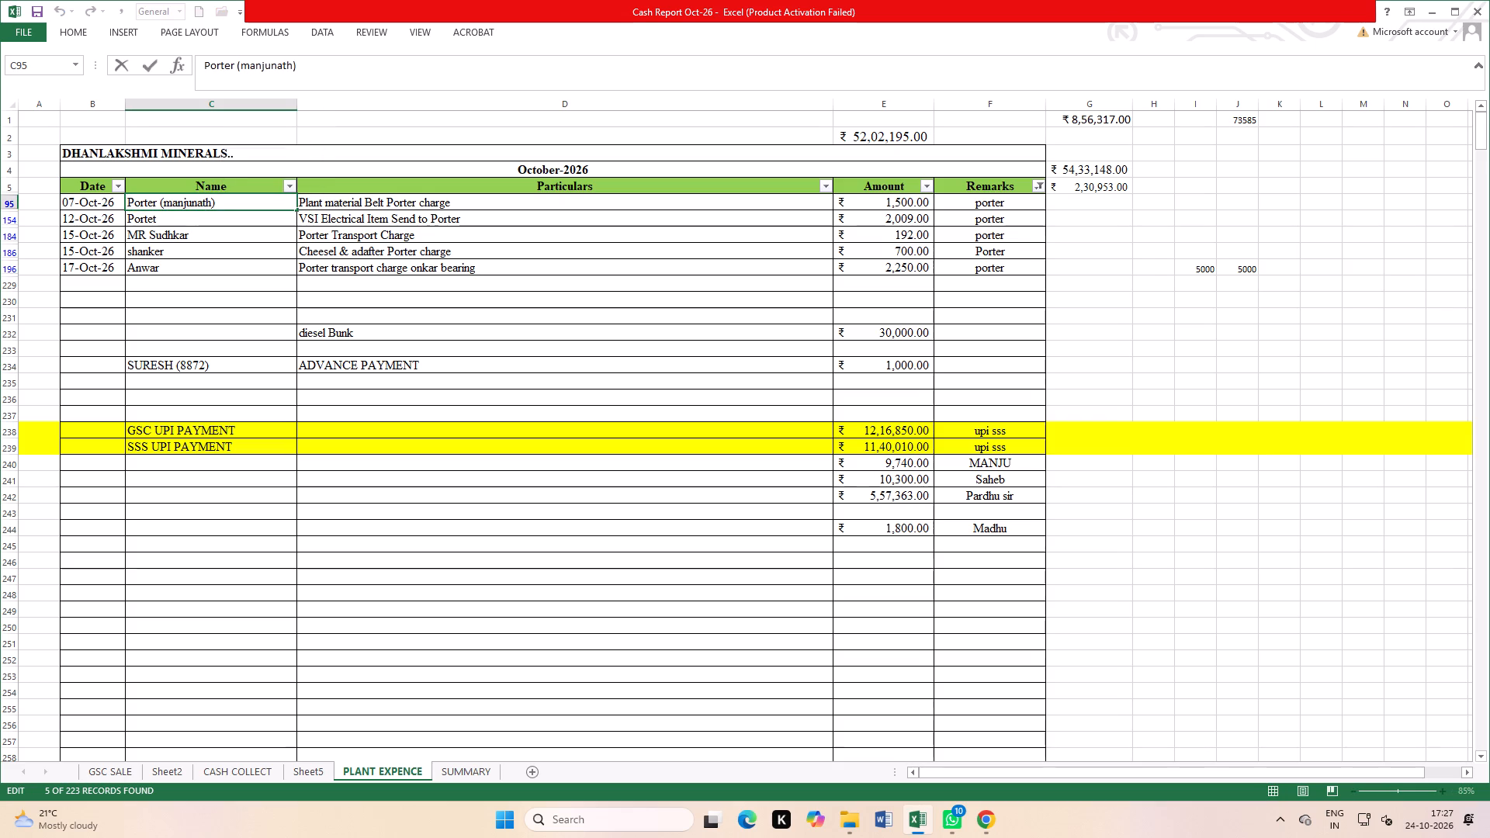
key("BackSpace")
key("BackSpace")
key("BackSpace")
key("BackSpace")
key("BackSpace")
key("BackSpace")
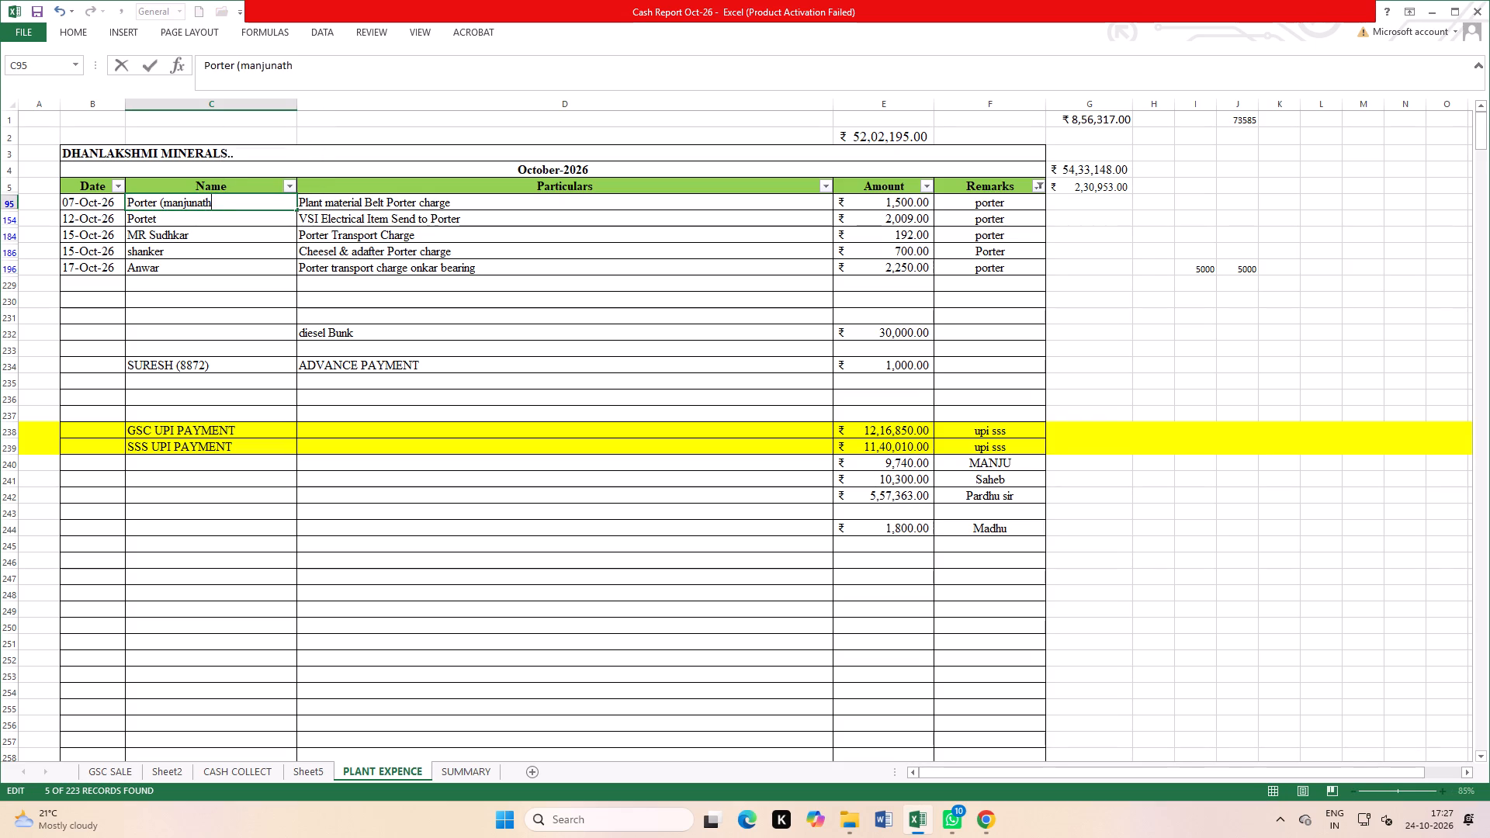
key("BackSpace")
key("BackSpace")
key("BackSpace")
key("BackSpace")
key("BackSpace")
key("BackSpace")
key("BackSpace")
key("BackSpace")
key("BackSpace")
key("BackSpace")
key("BackSpace")
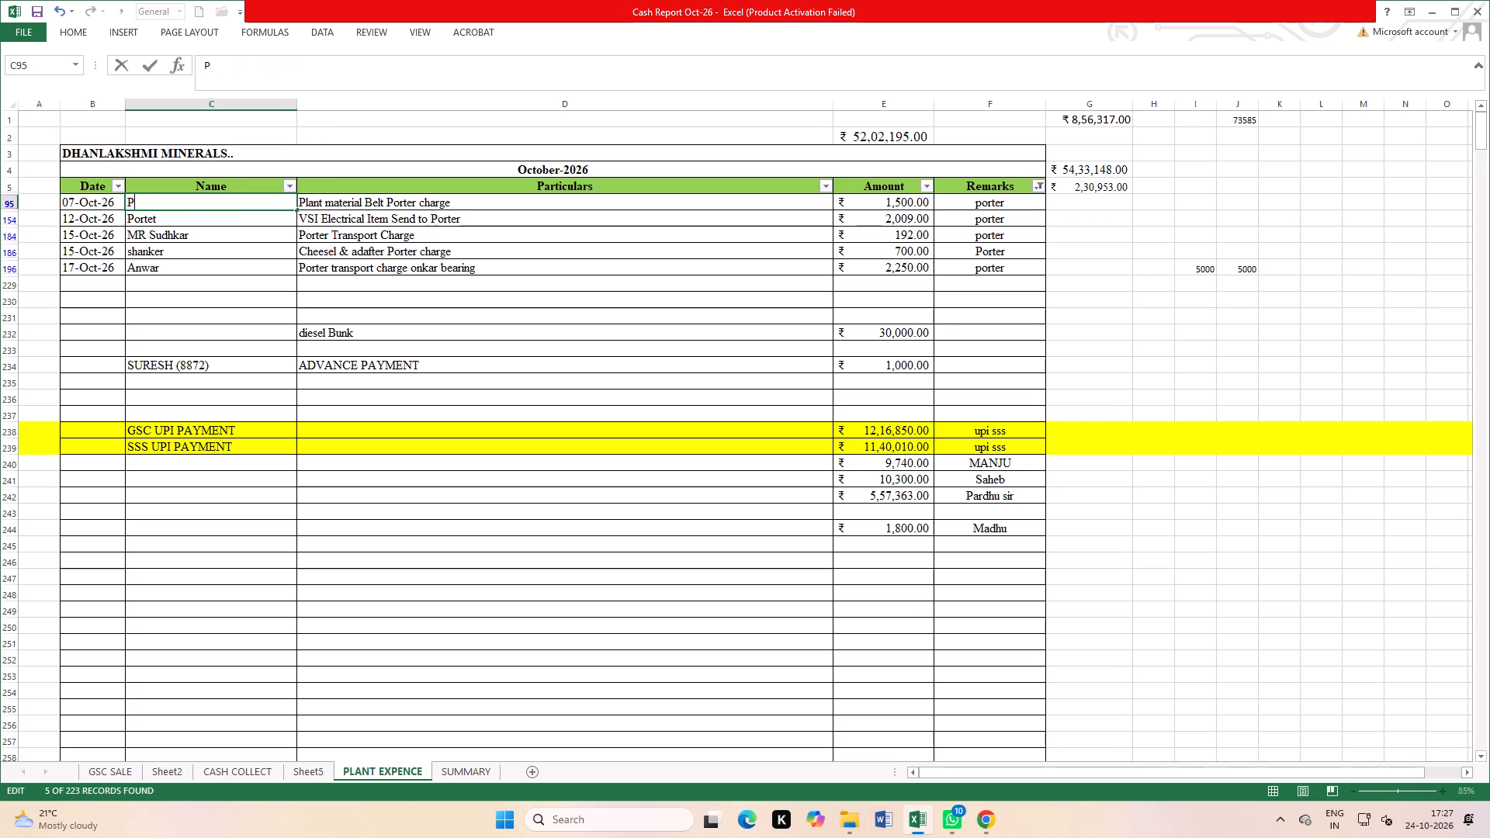
key("BackSpace")
key("m")
key("a")
key("n")
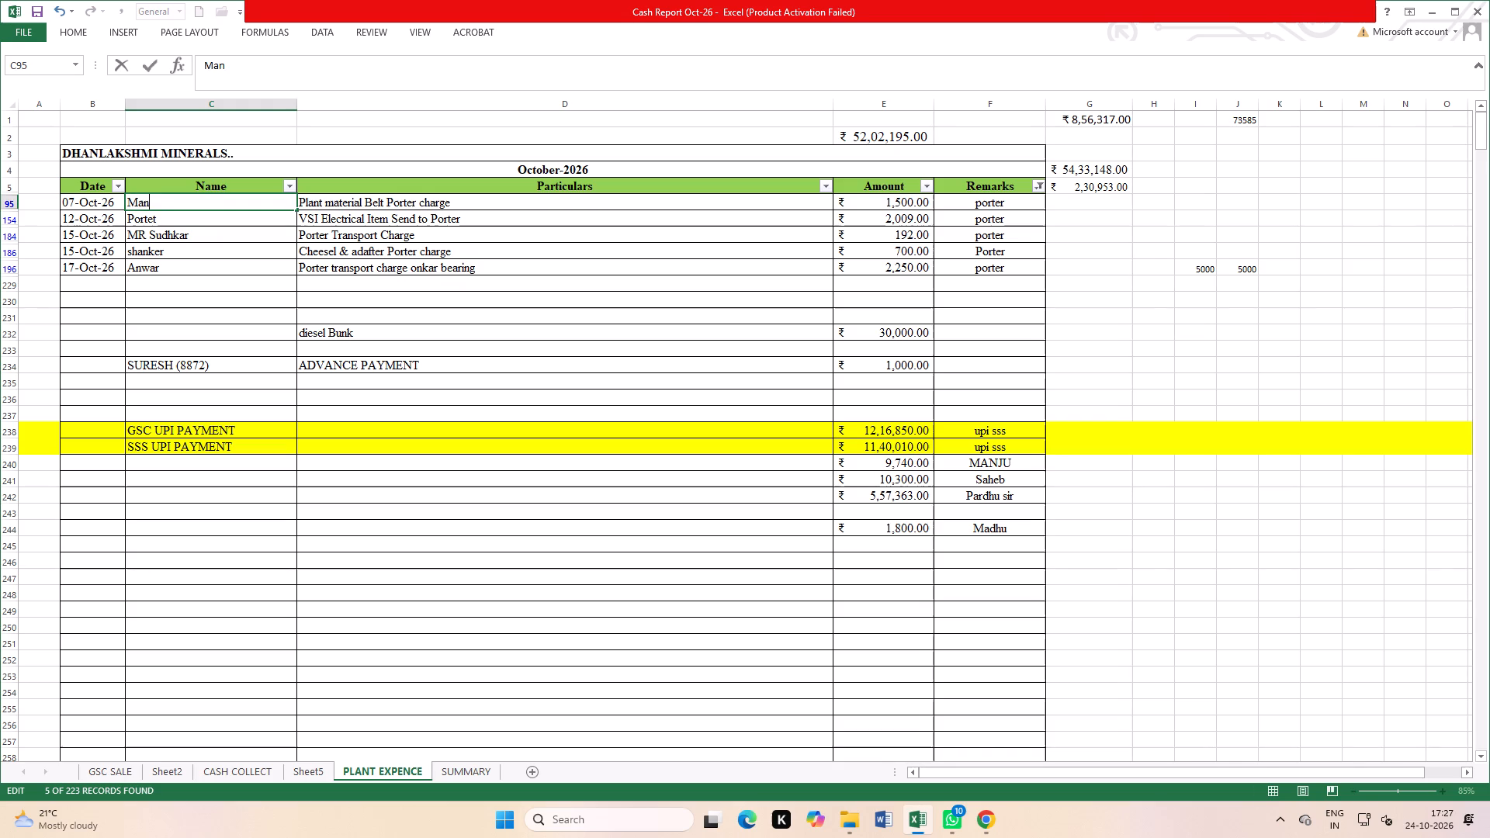
key("u")
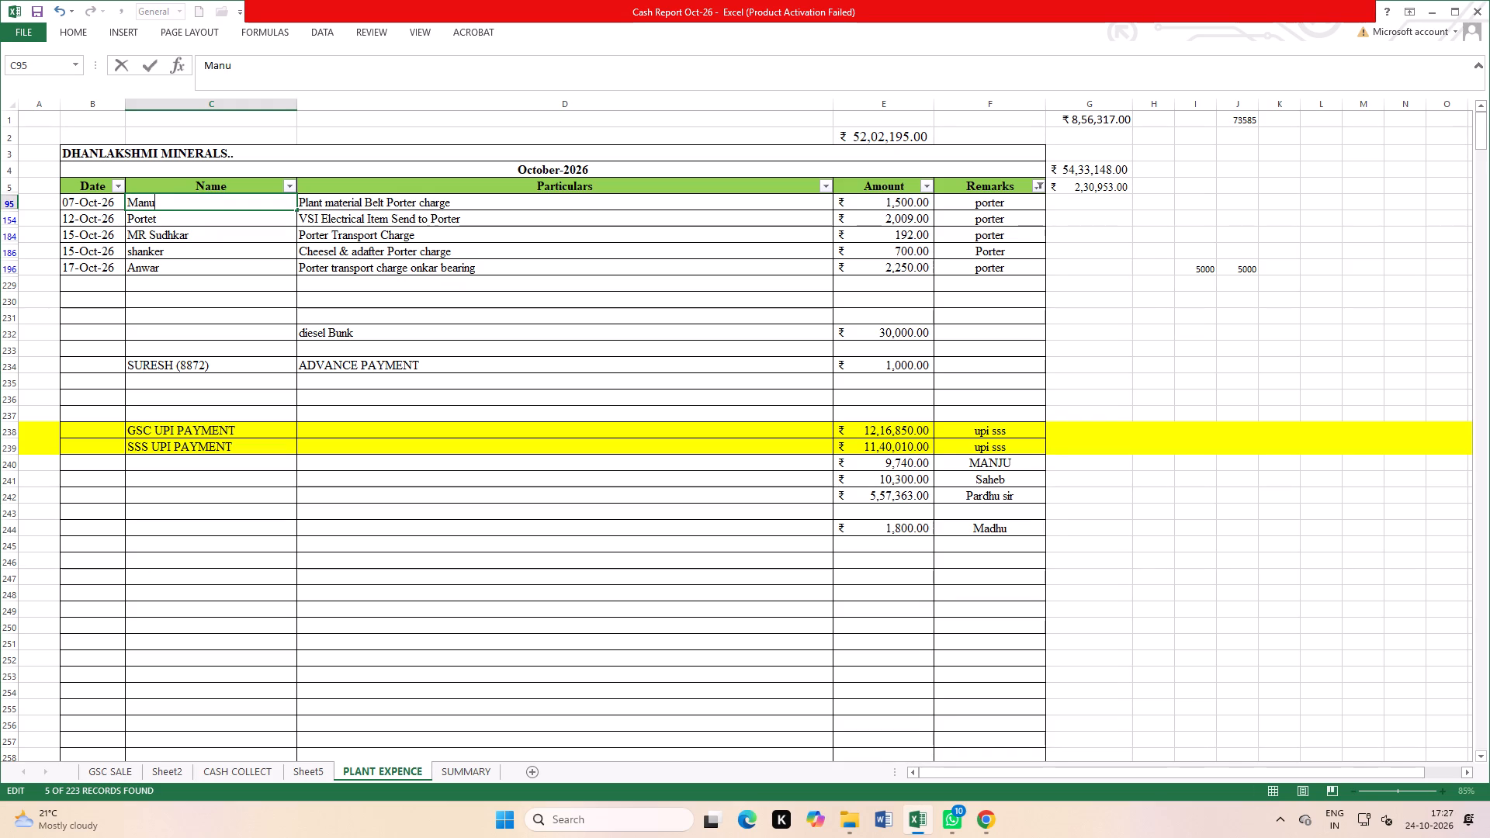
key("BackSpace")
type("jun")
type("atha")
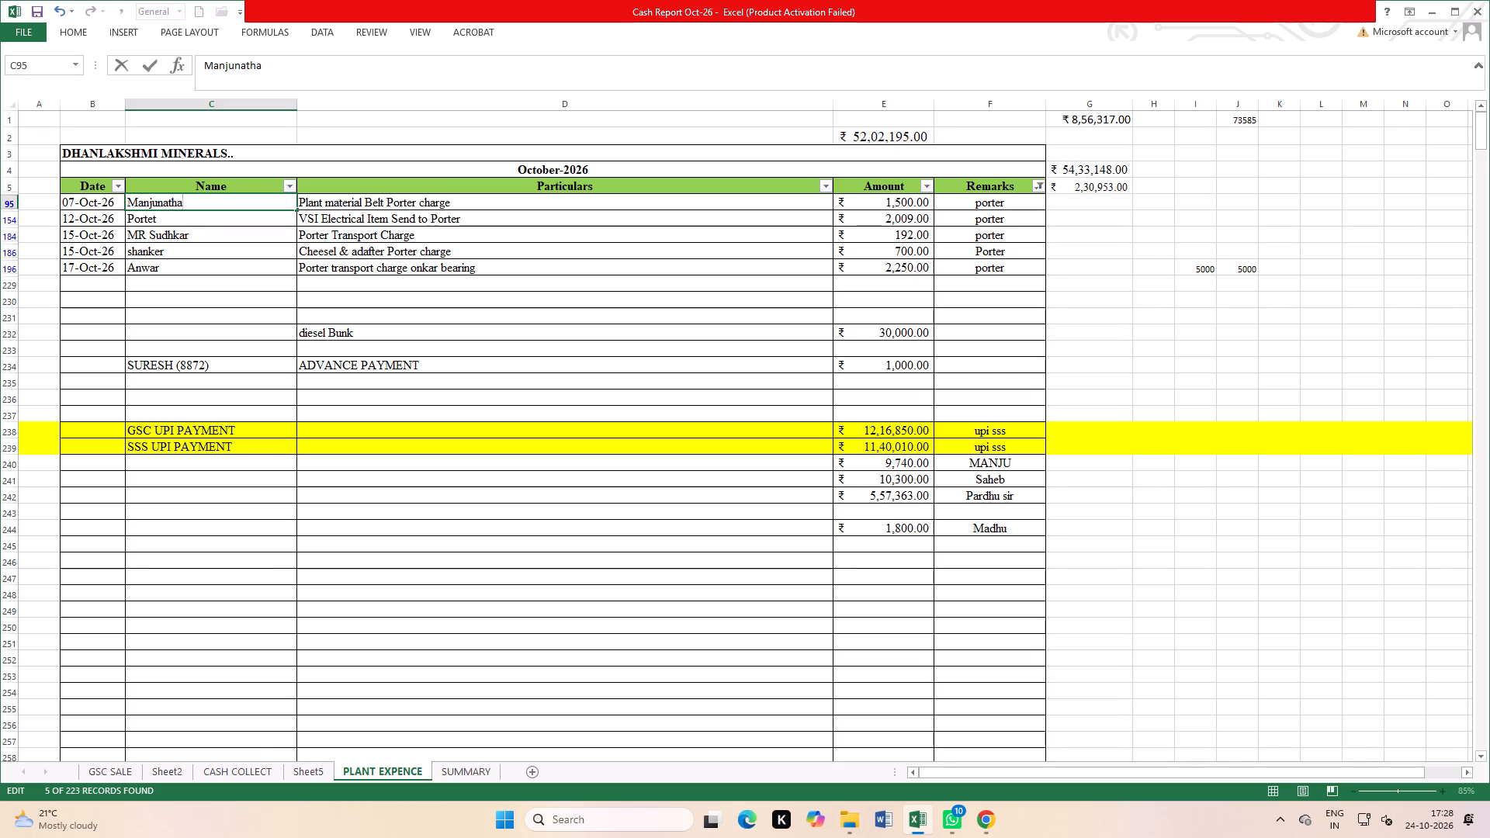
left_click(476, 249)
Replace the Particulars of the 07-Oct-26 porter entry of 1,500 with "80MM Conveyor belt received transport charge".
left_click(384, 205)
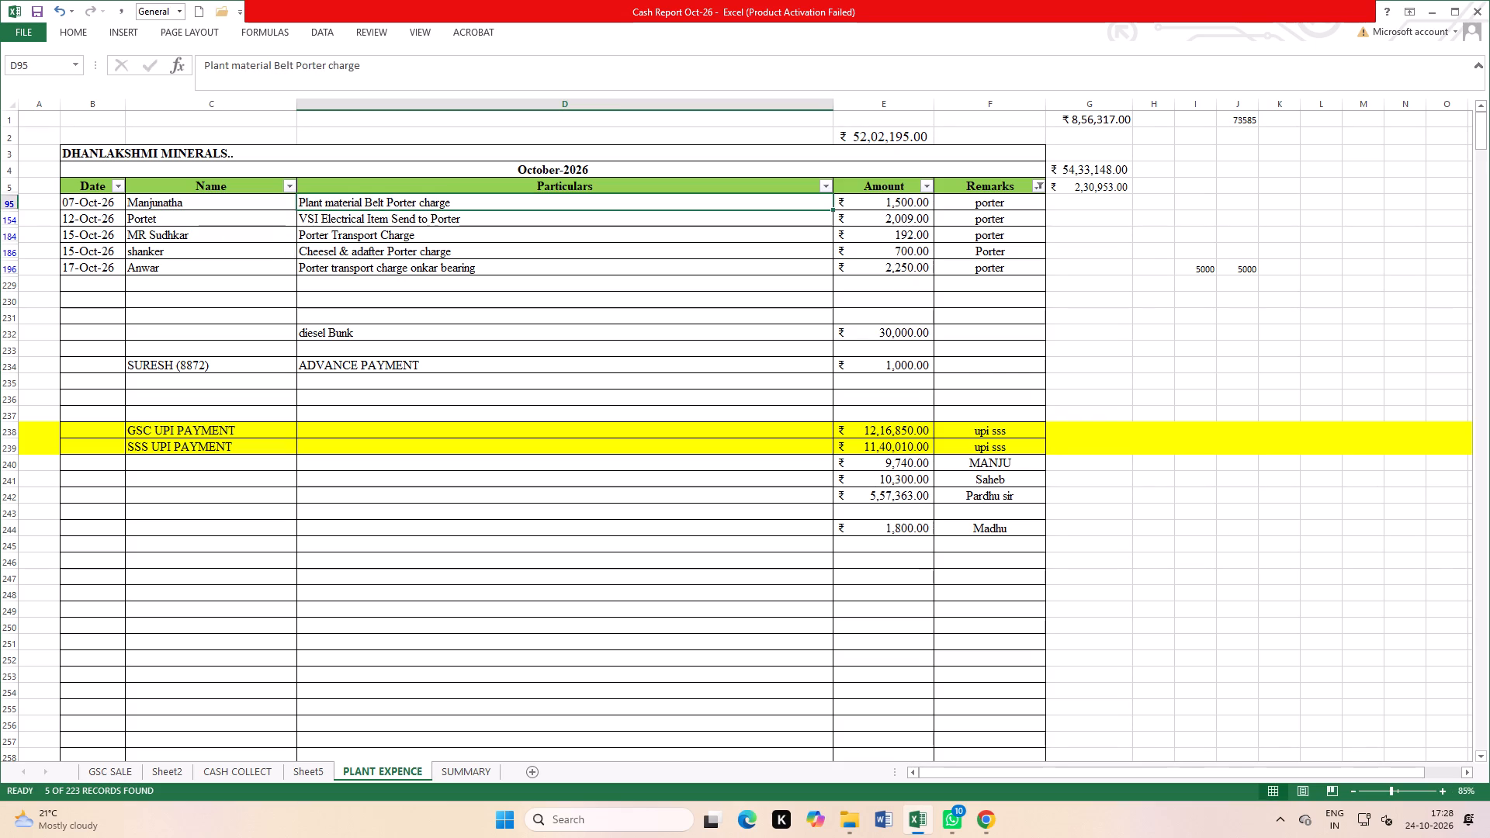
type("80")
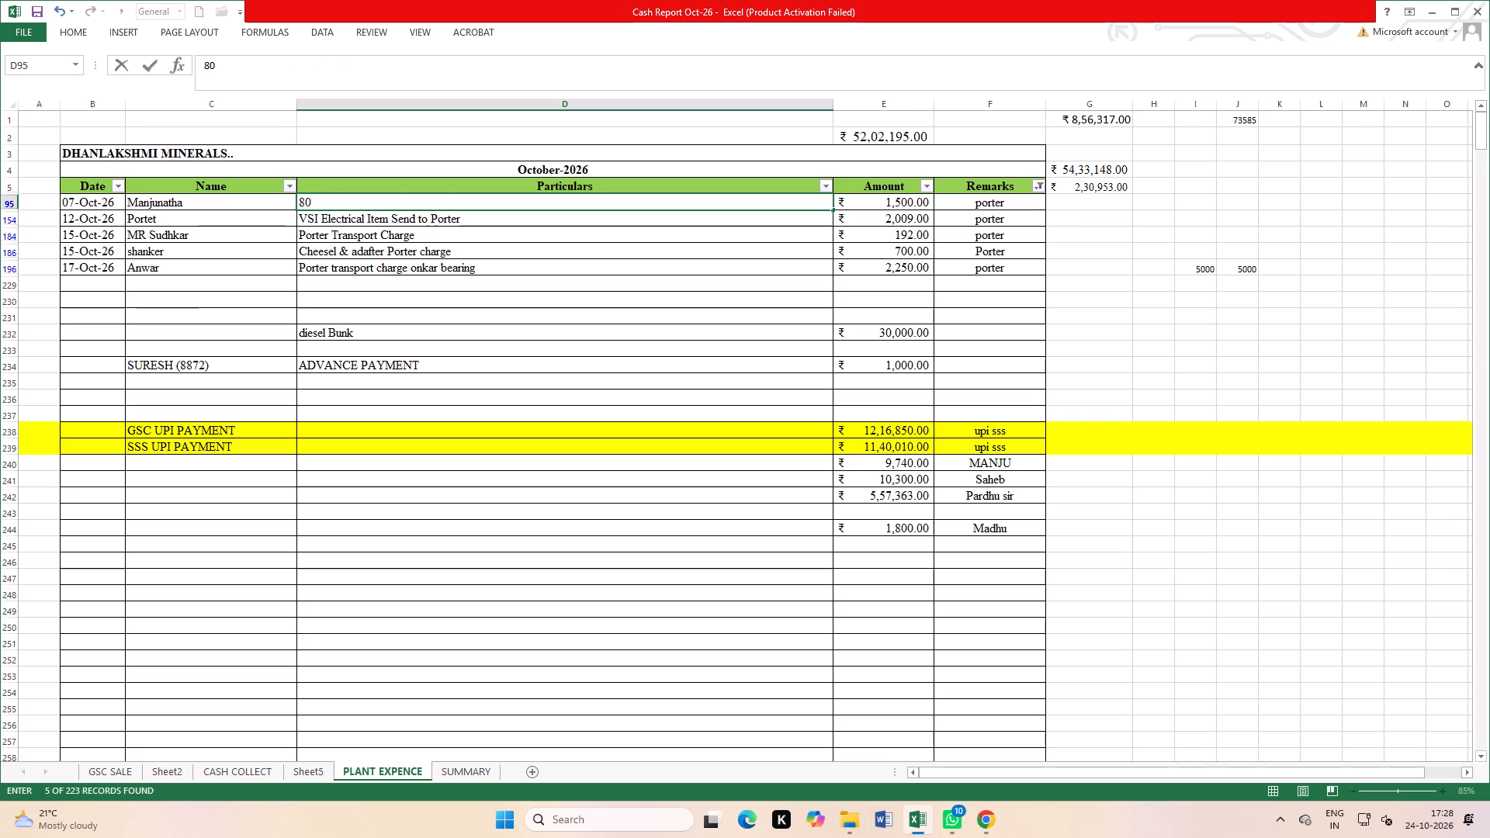
key("space")
key("c")
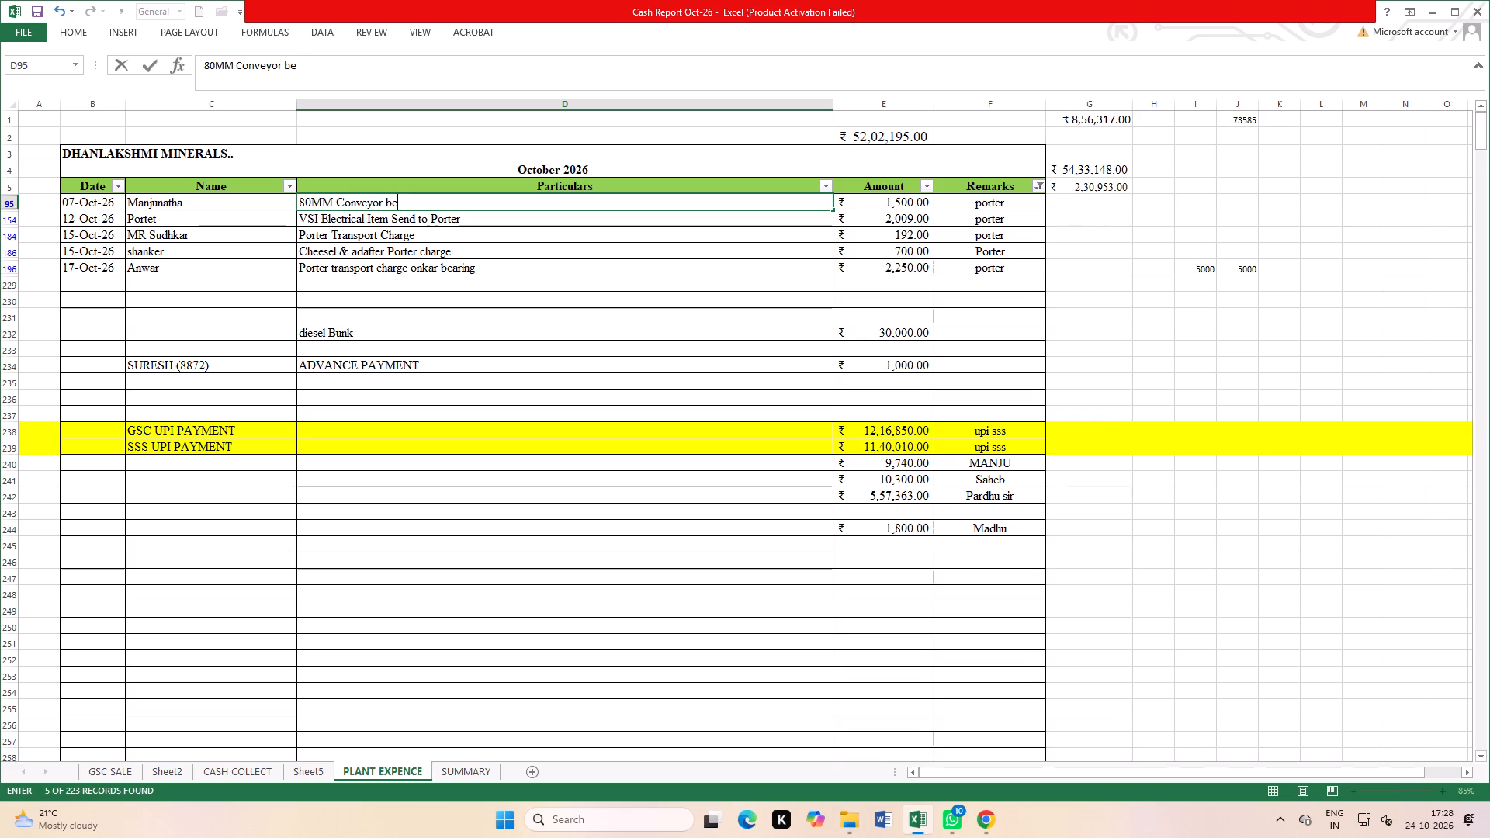
type("received")
key("space")
type("tr")
type("ans")
type("port charge")
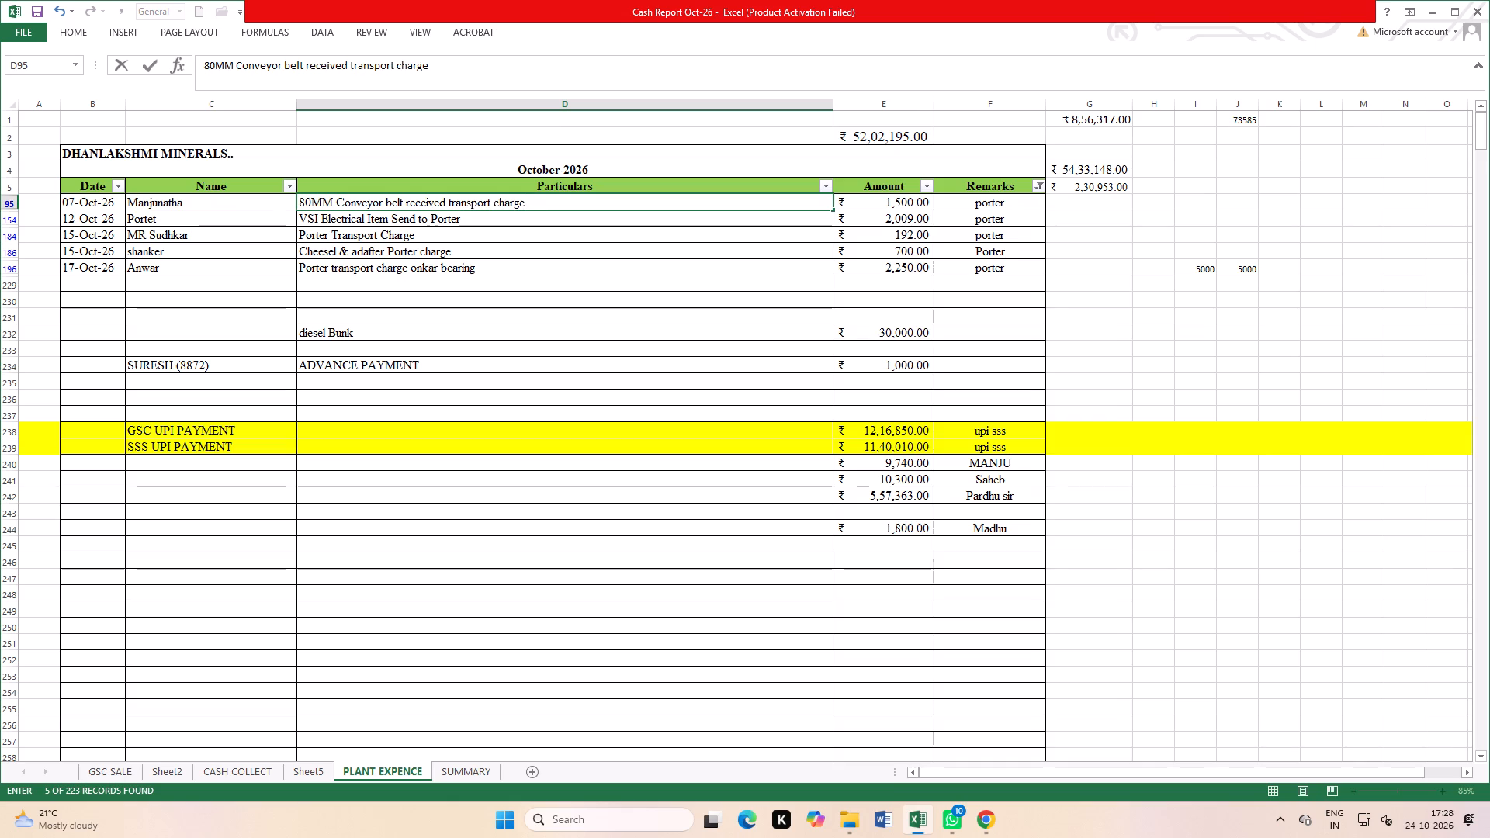
left_click(407, 365)
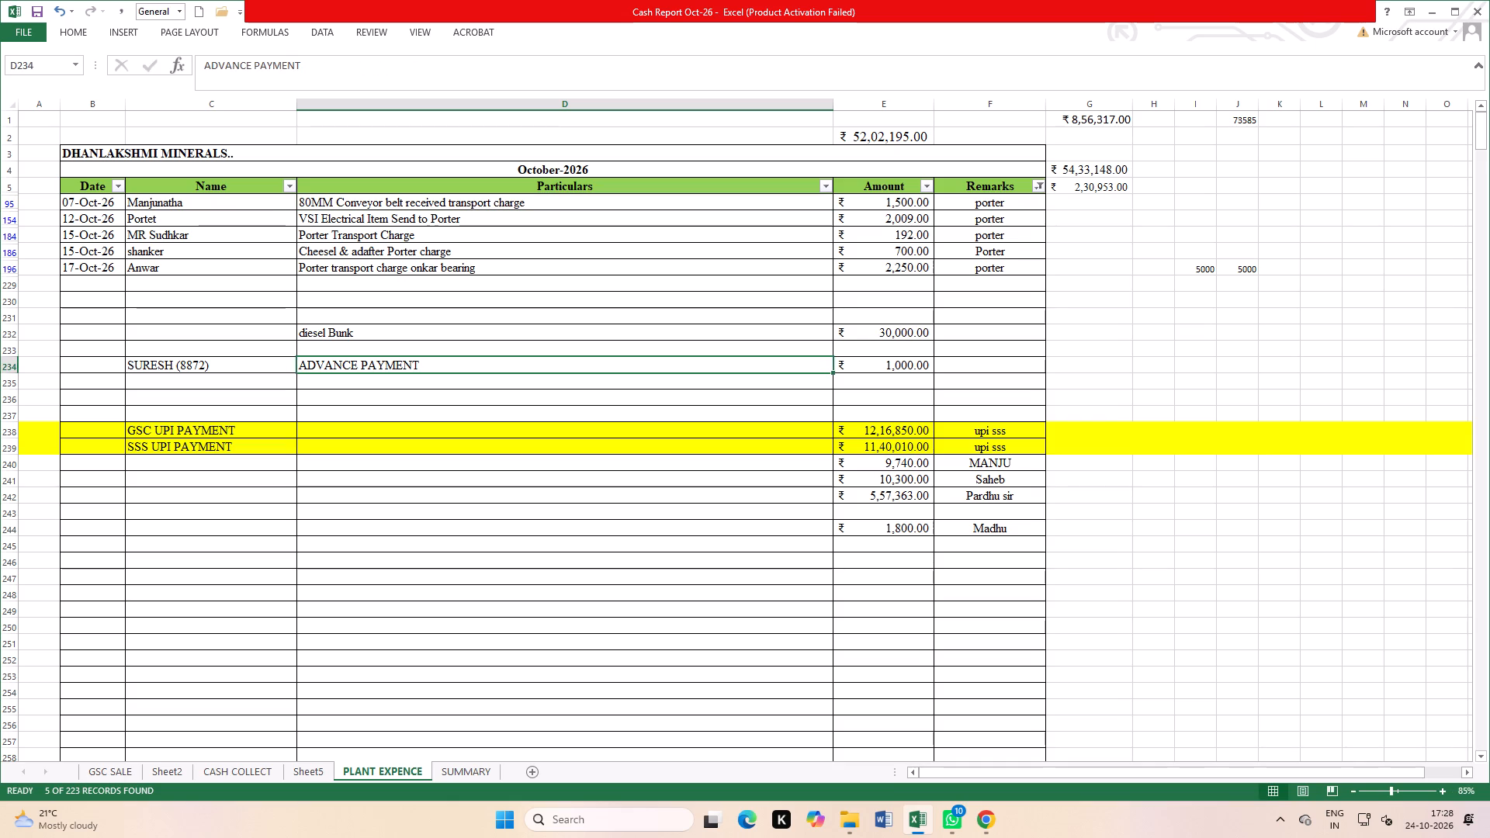
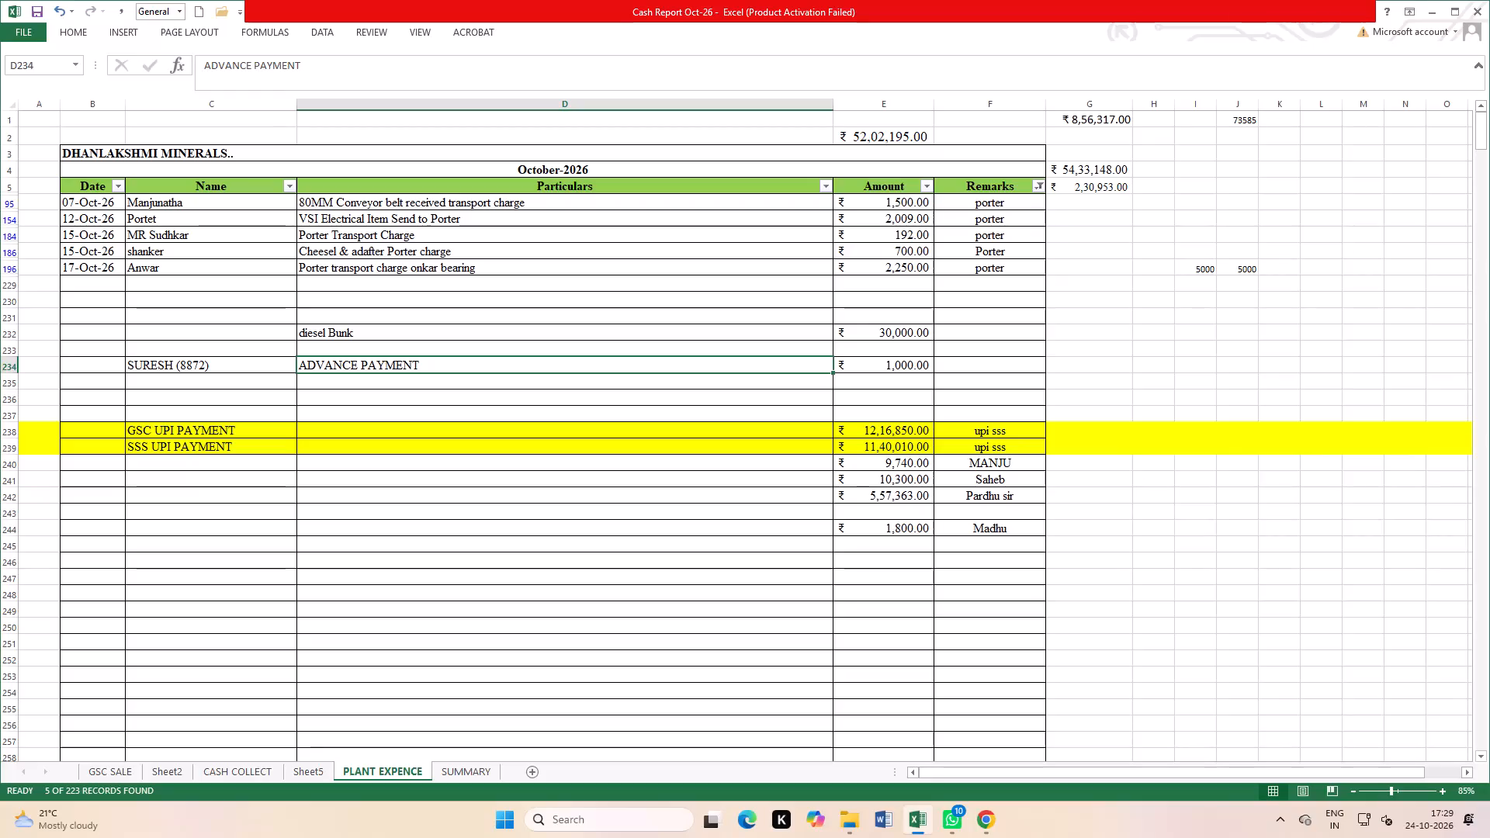
Change the Remarks filter from porter to show only the Power bill entries.
left_click(1039, 191)
scroll(948, 440, "down", 3)
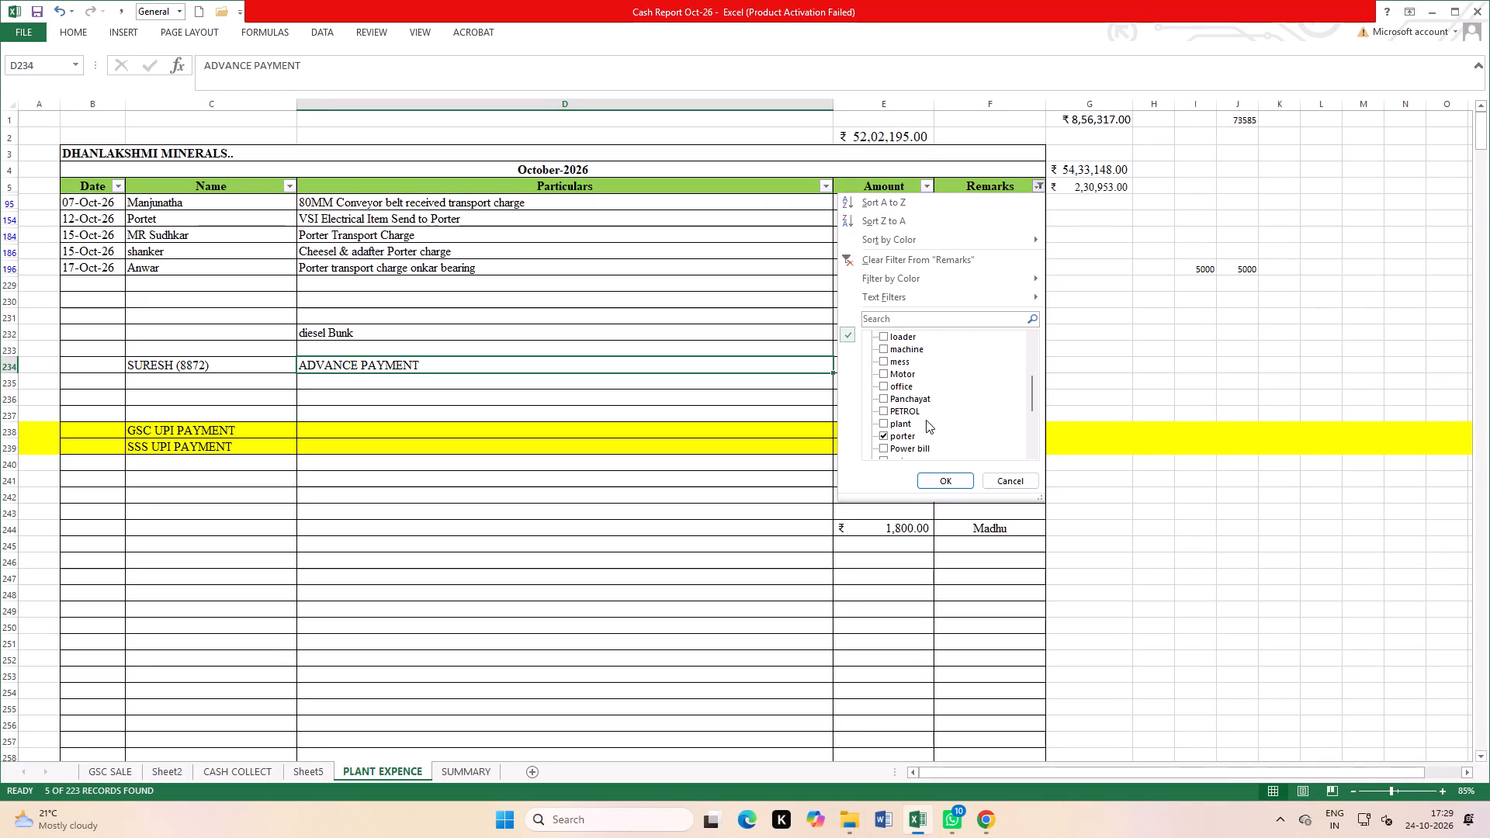
scroll(926, 420, "down", 1)
left_click(905, 401)
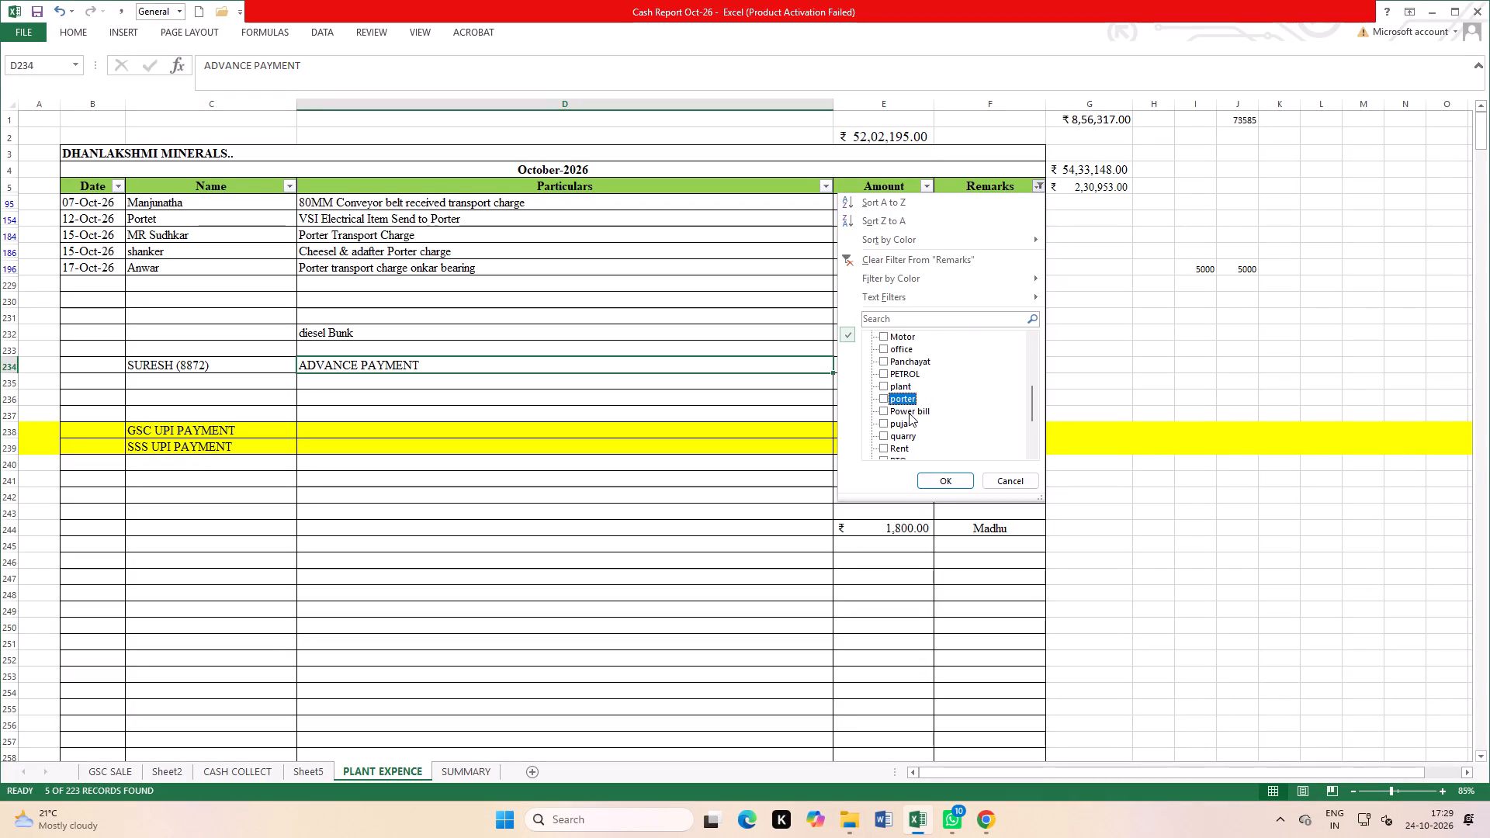
left_click(909, 413)
left_click(930, 473)
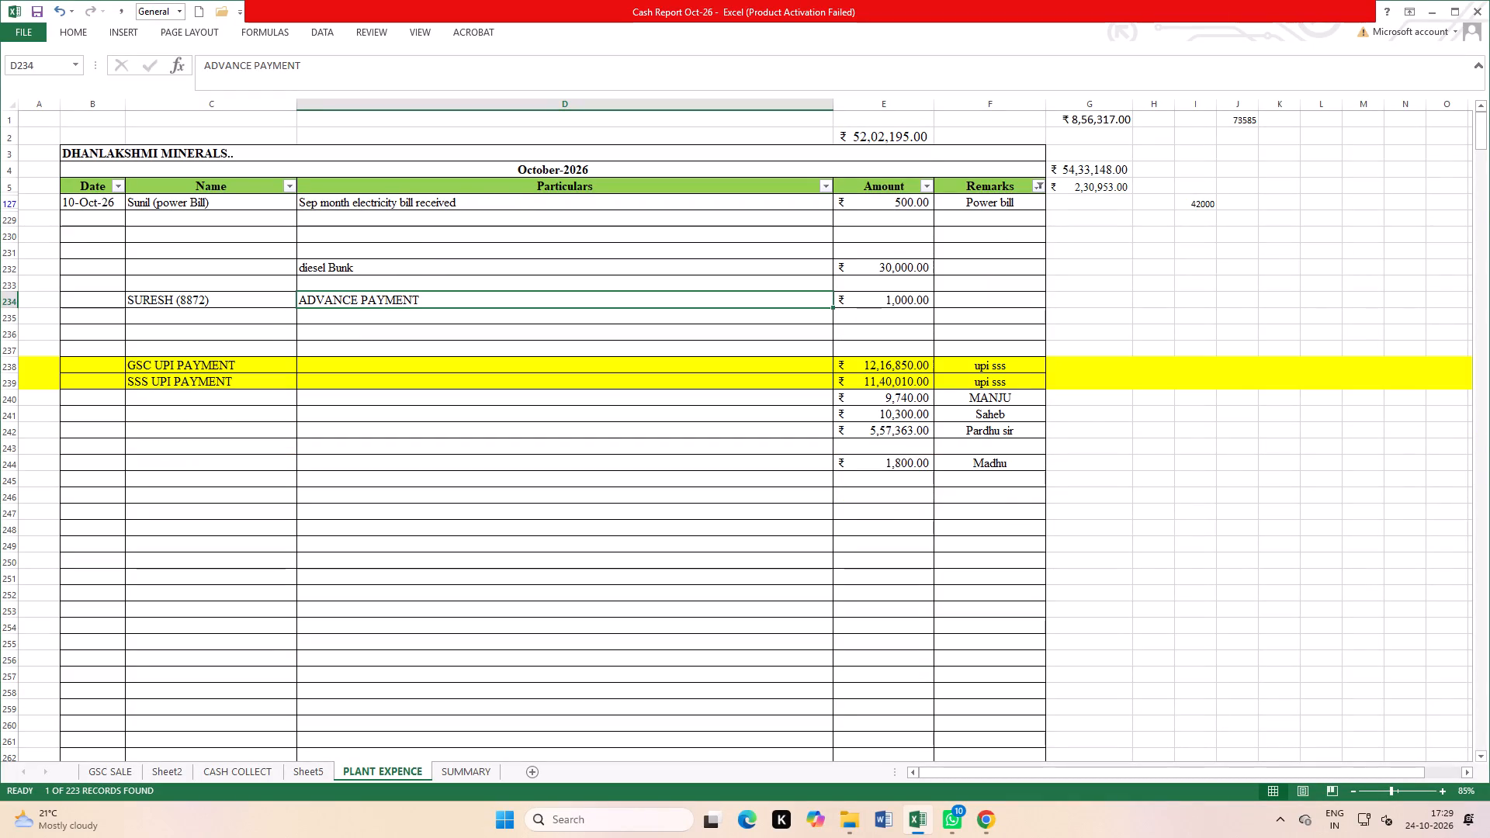
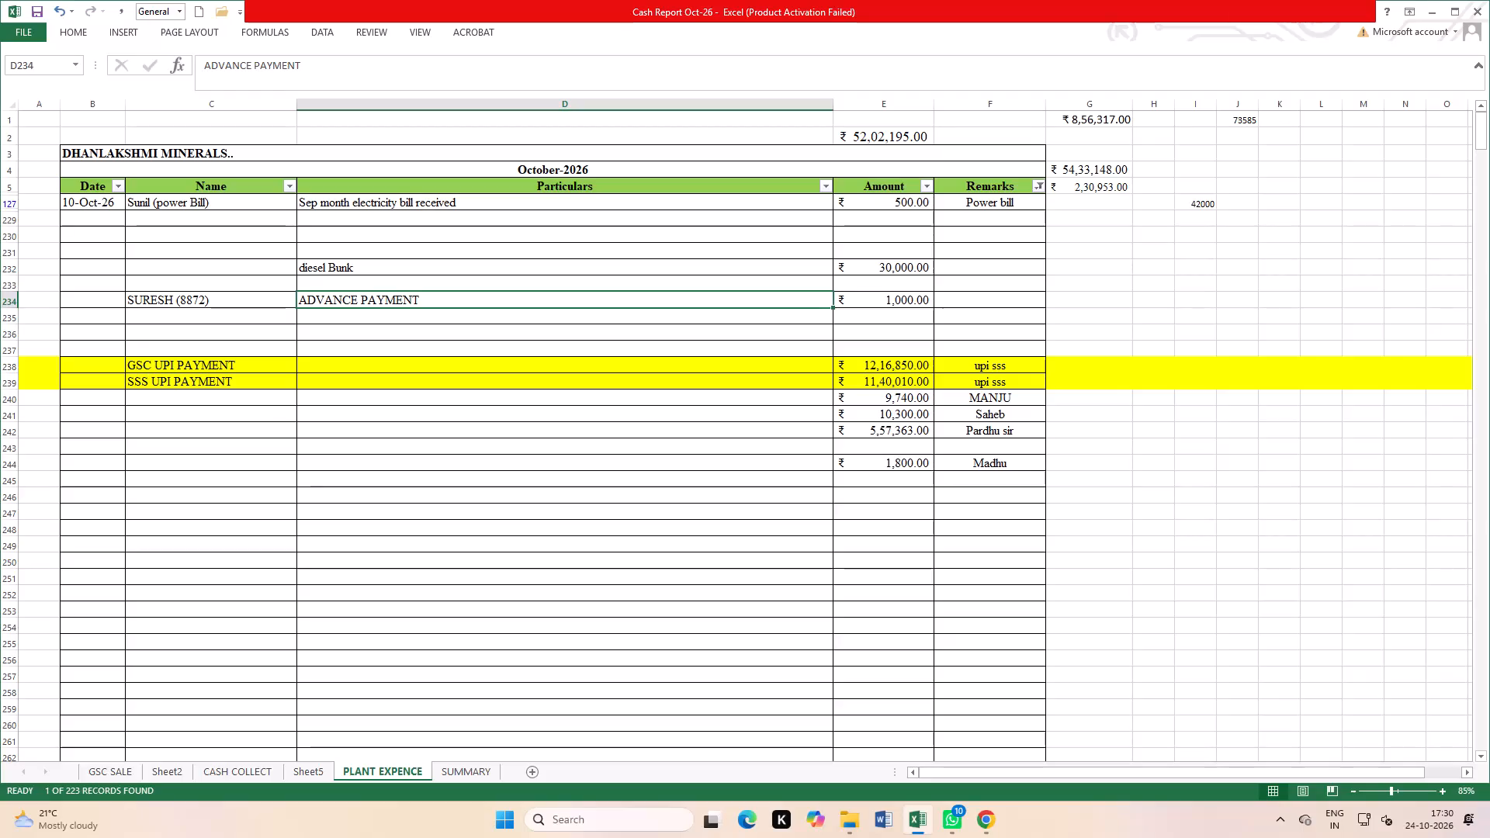
Replace the particulars of the 10-Oct-26 Power bill entry with "EB Man monthly formalities payment for the month of Sep-2026 (Wescom)".
left_click(393, 206)
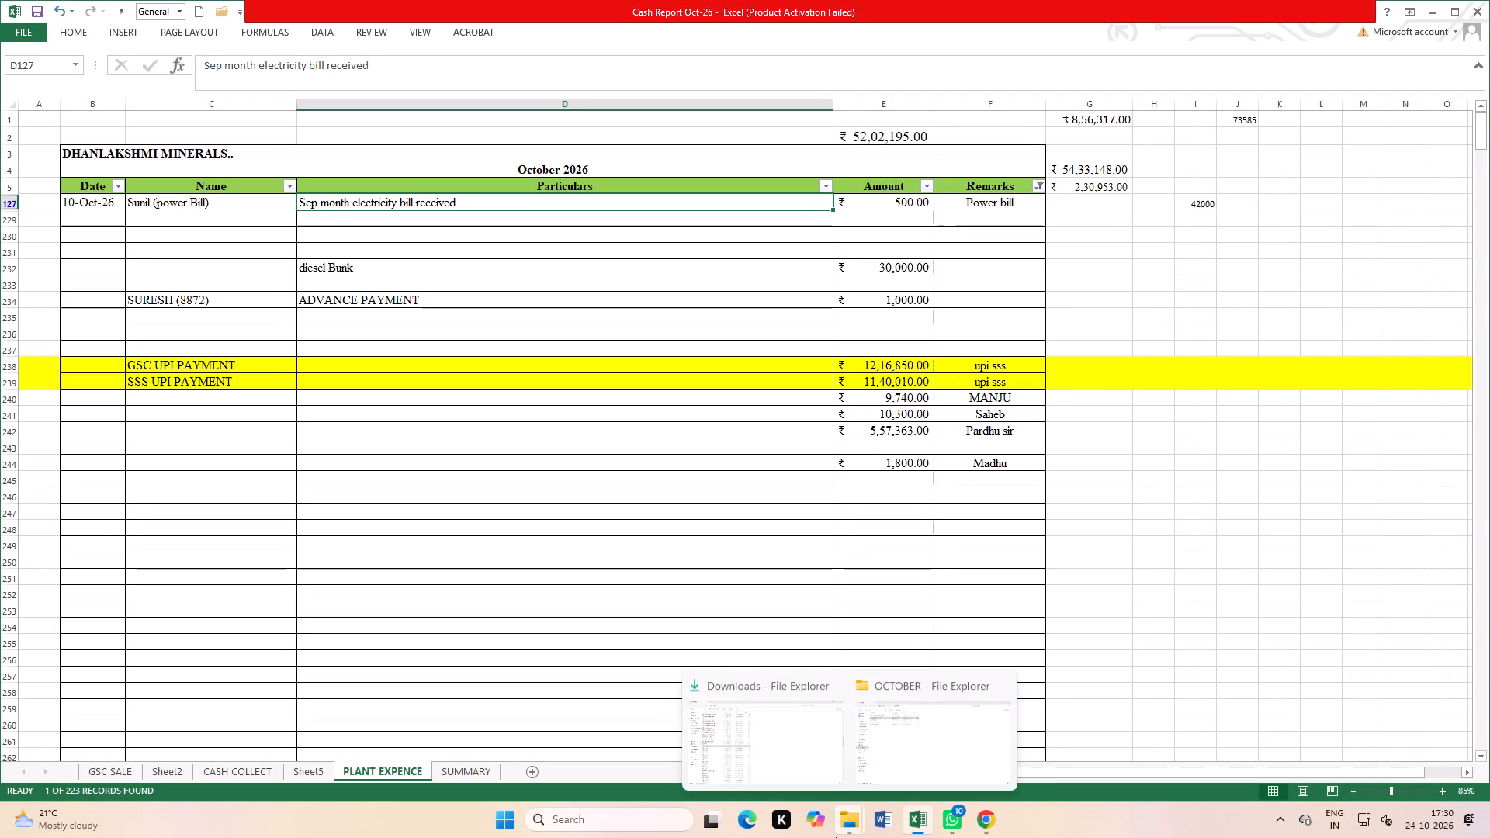
type("EB")
key("space")
key("m")
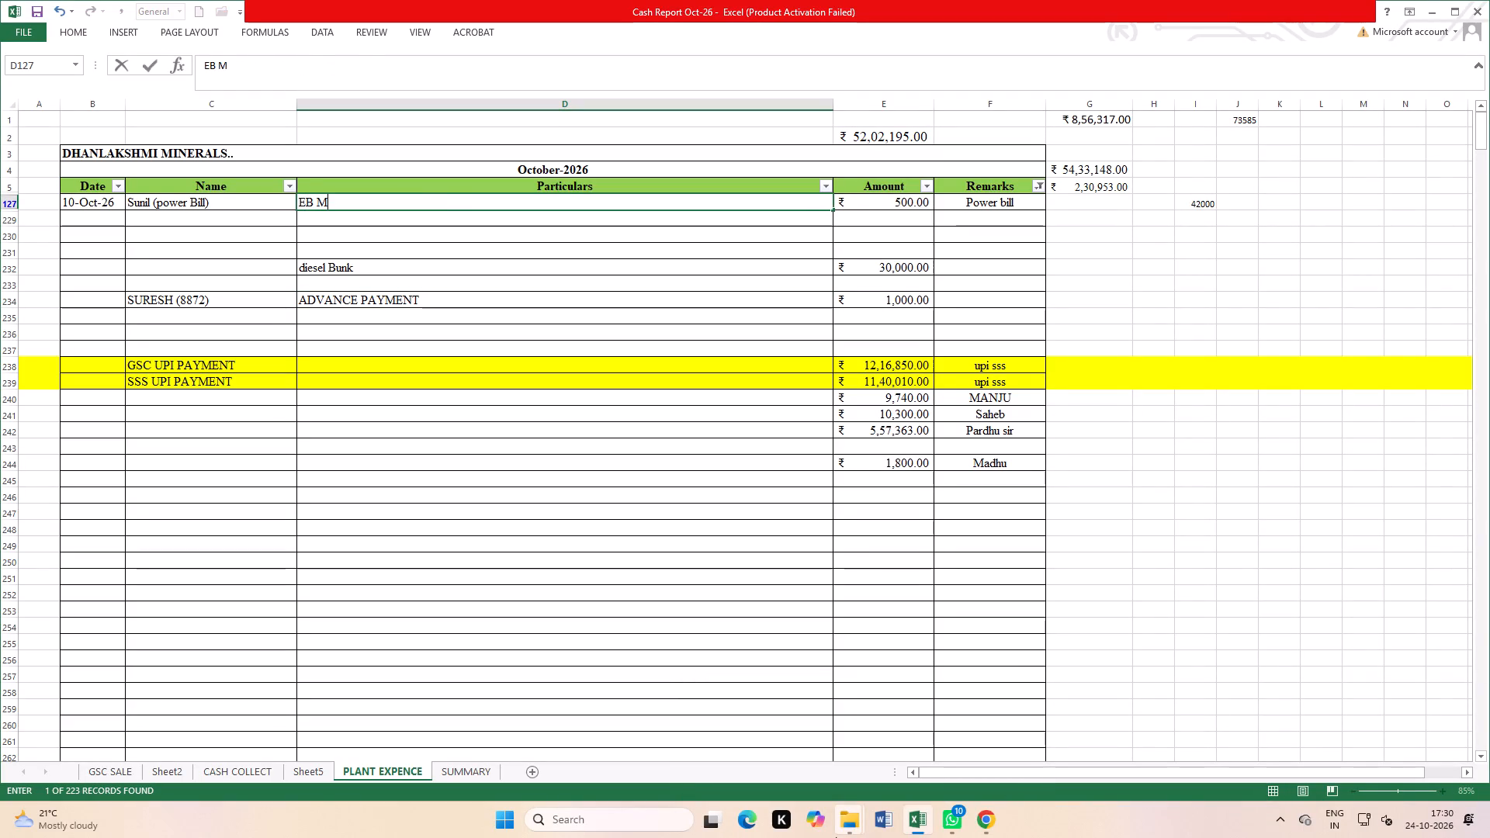
type("an m")
type("on")
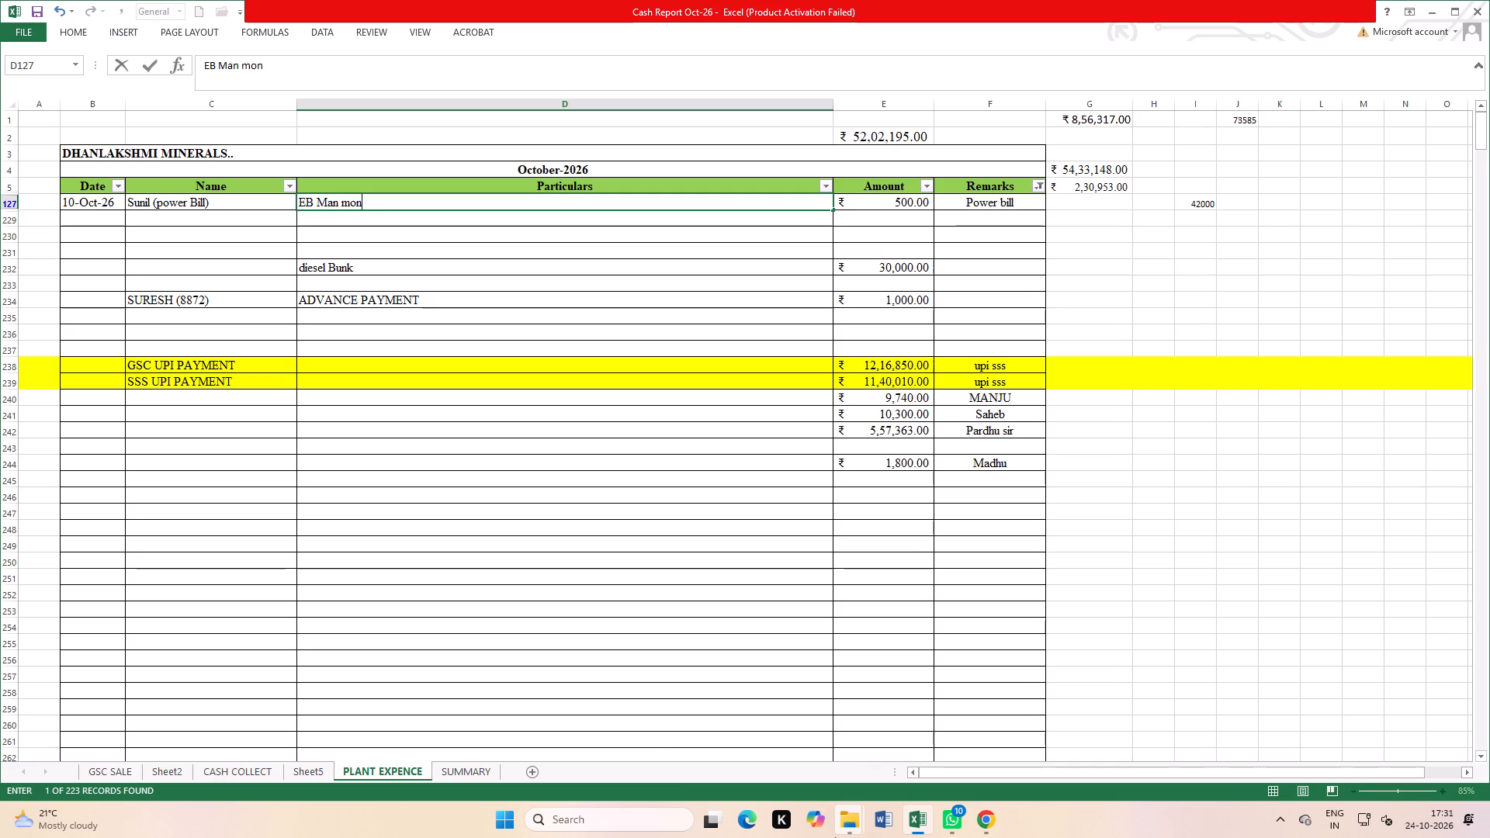
key("t")
type("hly formalities")
key("space")
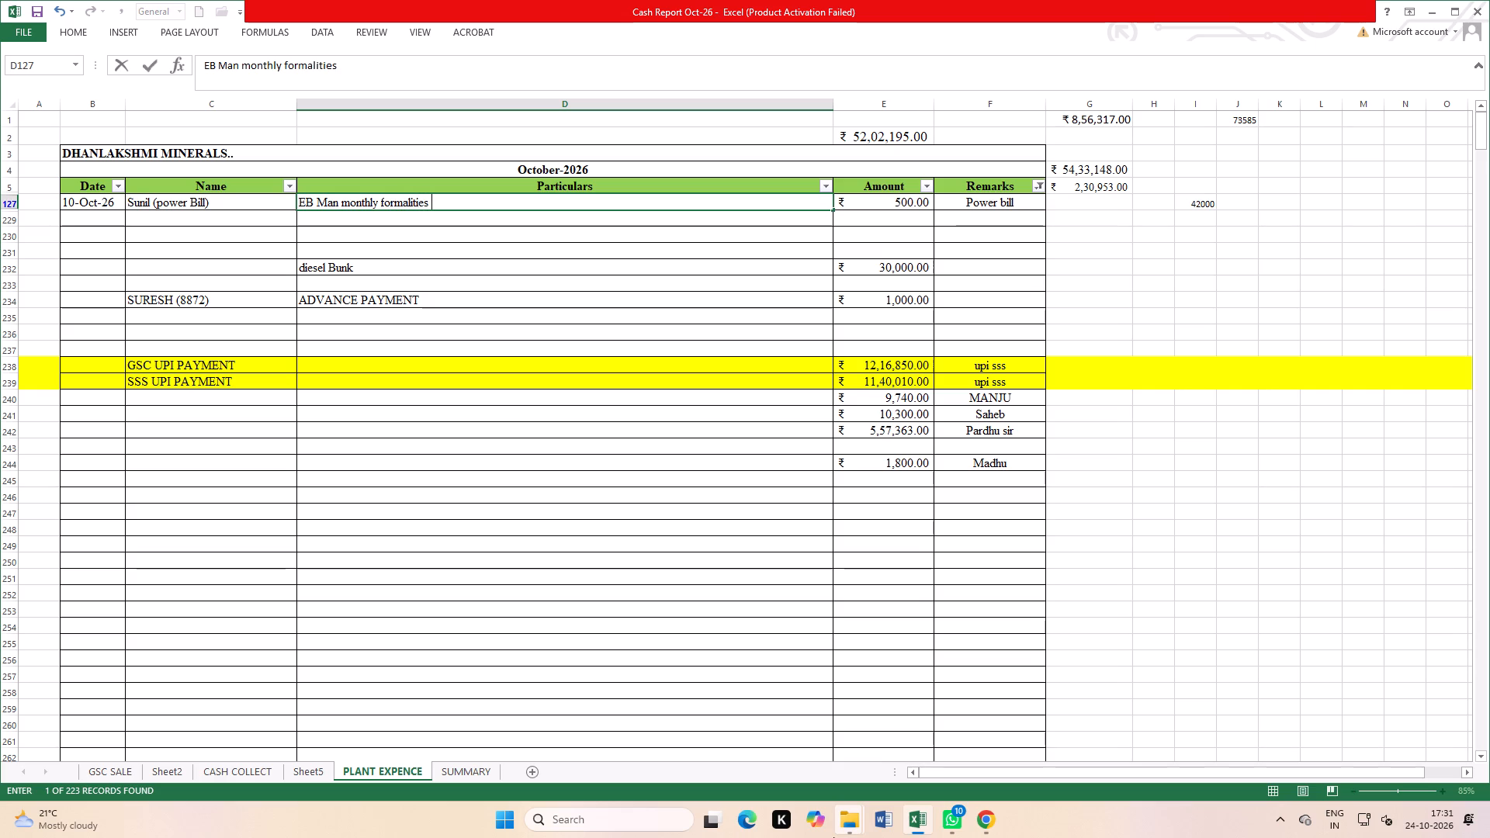
type("for the")
key("space")
key("BackSpace")
key("BackSpace")
key("BackSpace")
key("BackSpace")
key("BackSpace")
key("BackSpace")
key("BackSpace")
key("BackSpace")
type("payment for the")
key("space")
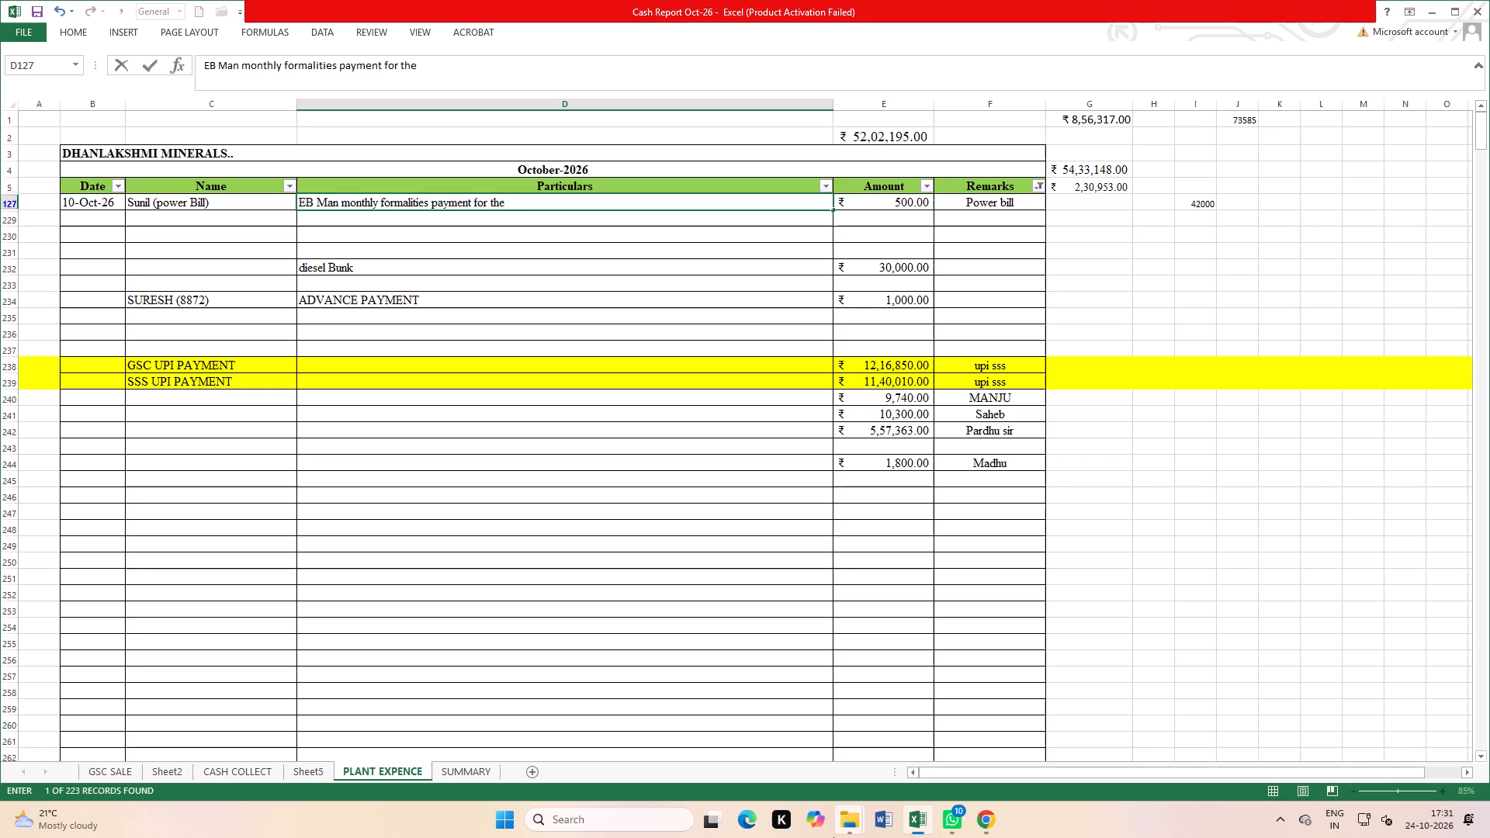
type("mo")
type("th")
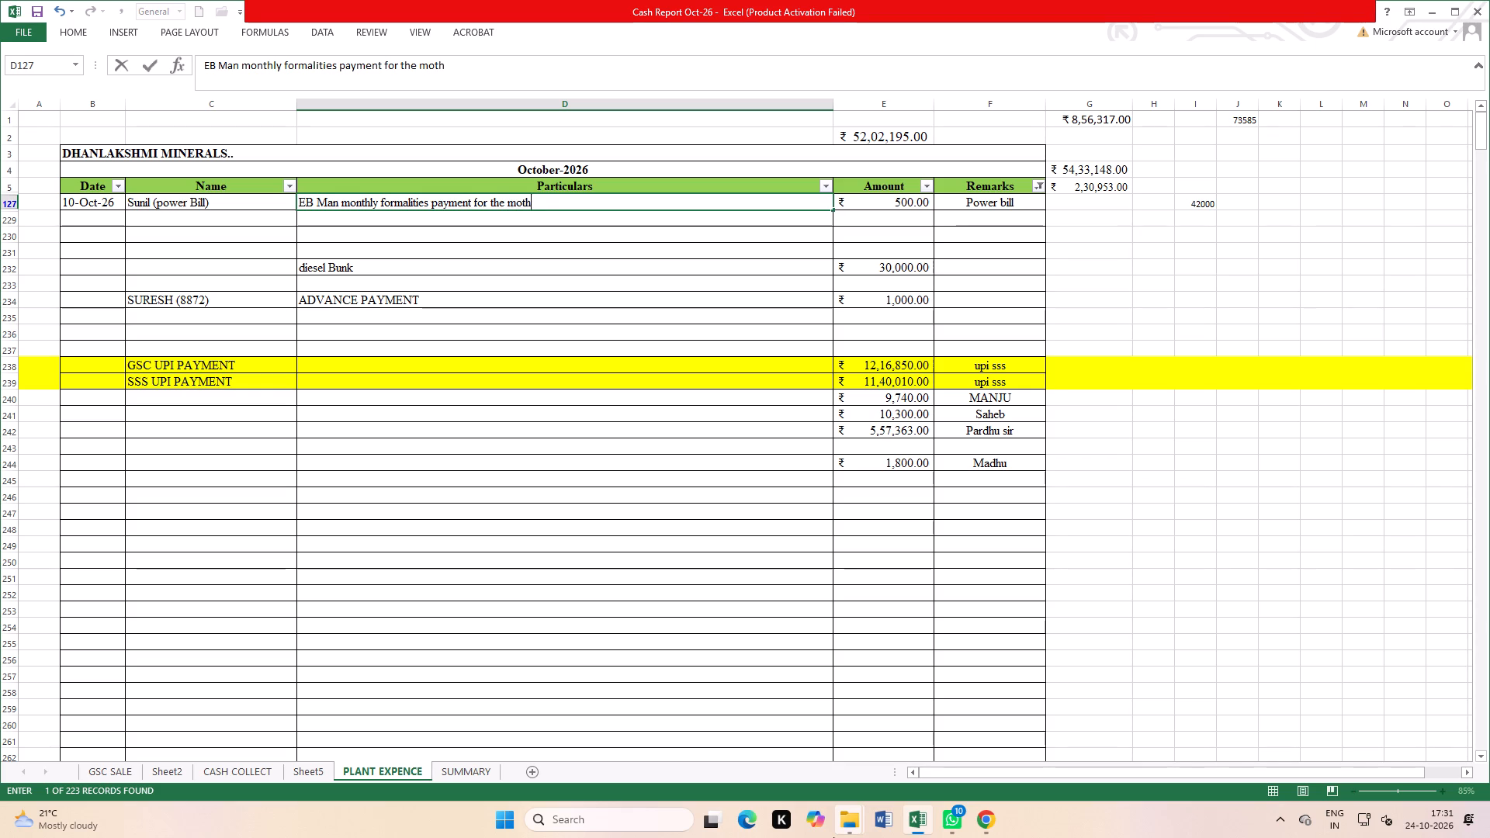
key("space")
key("BackSpace")
key("BackSpace")
key("BackSpace")
type("nth")
key("space")
type("of")
key("space")
key("e")
key("p")
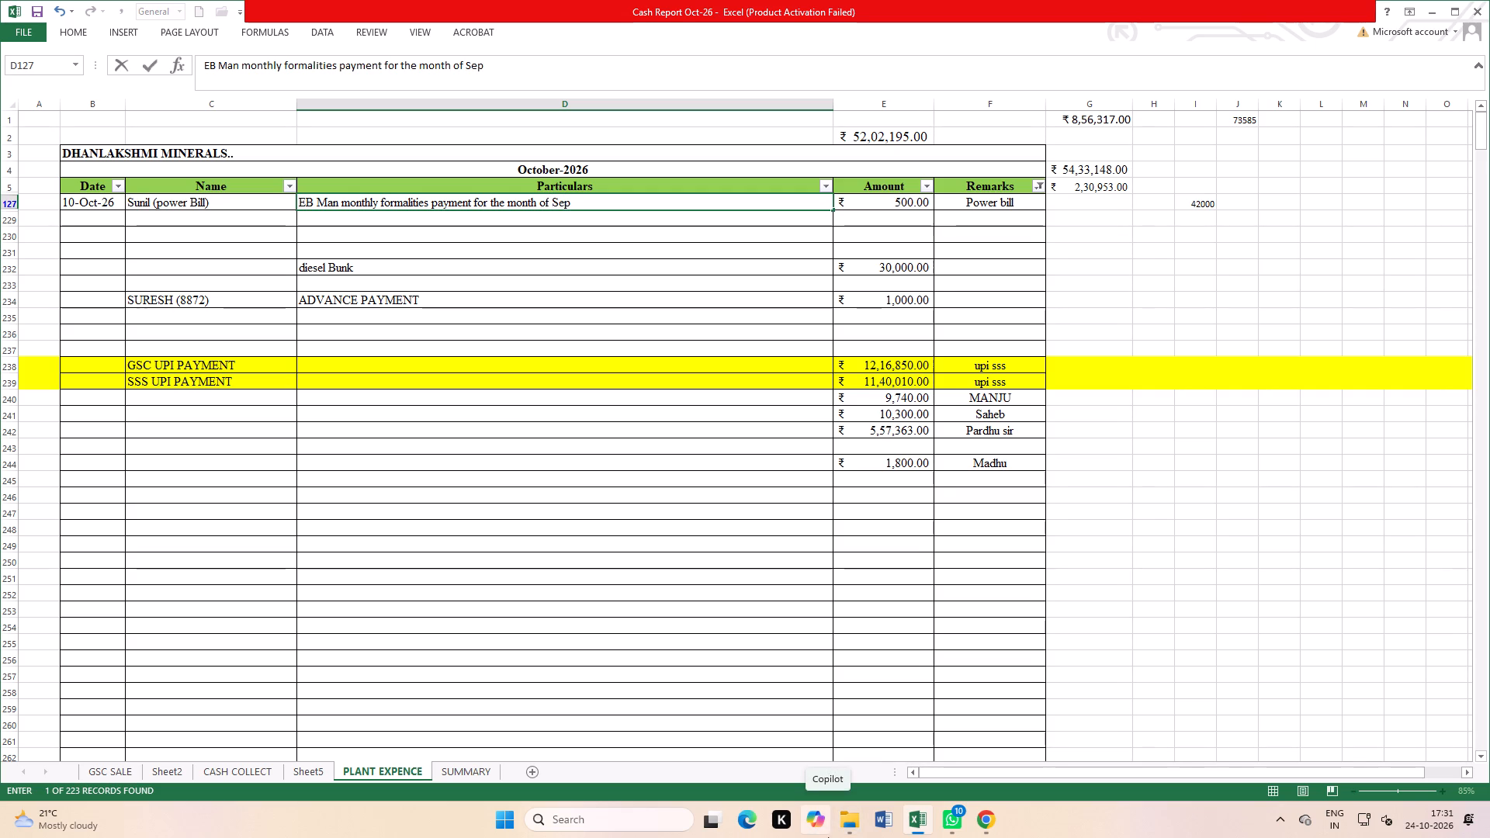
type("-0")
key("BackSpace")
type("202")
key("6")
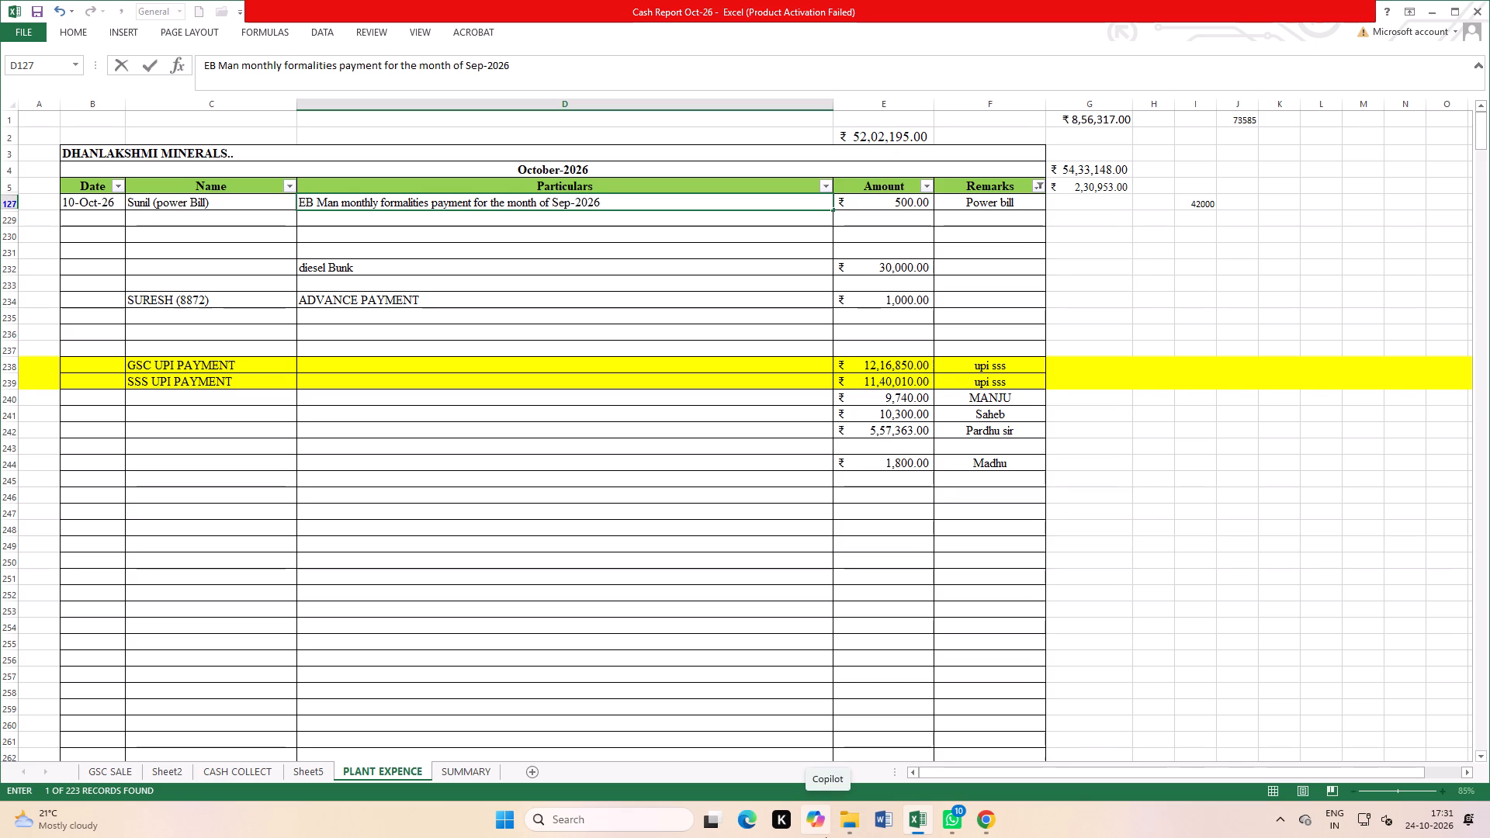
key("space")
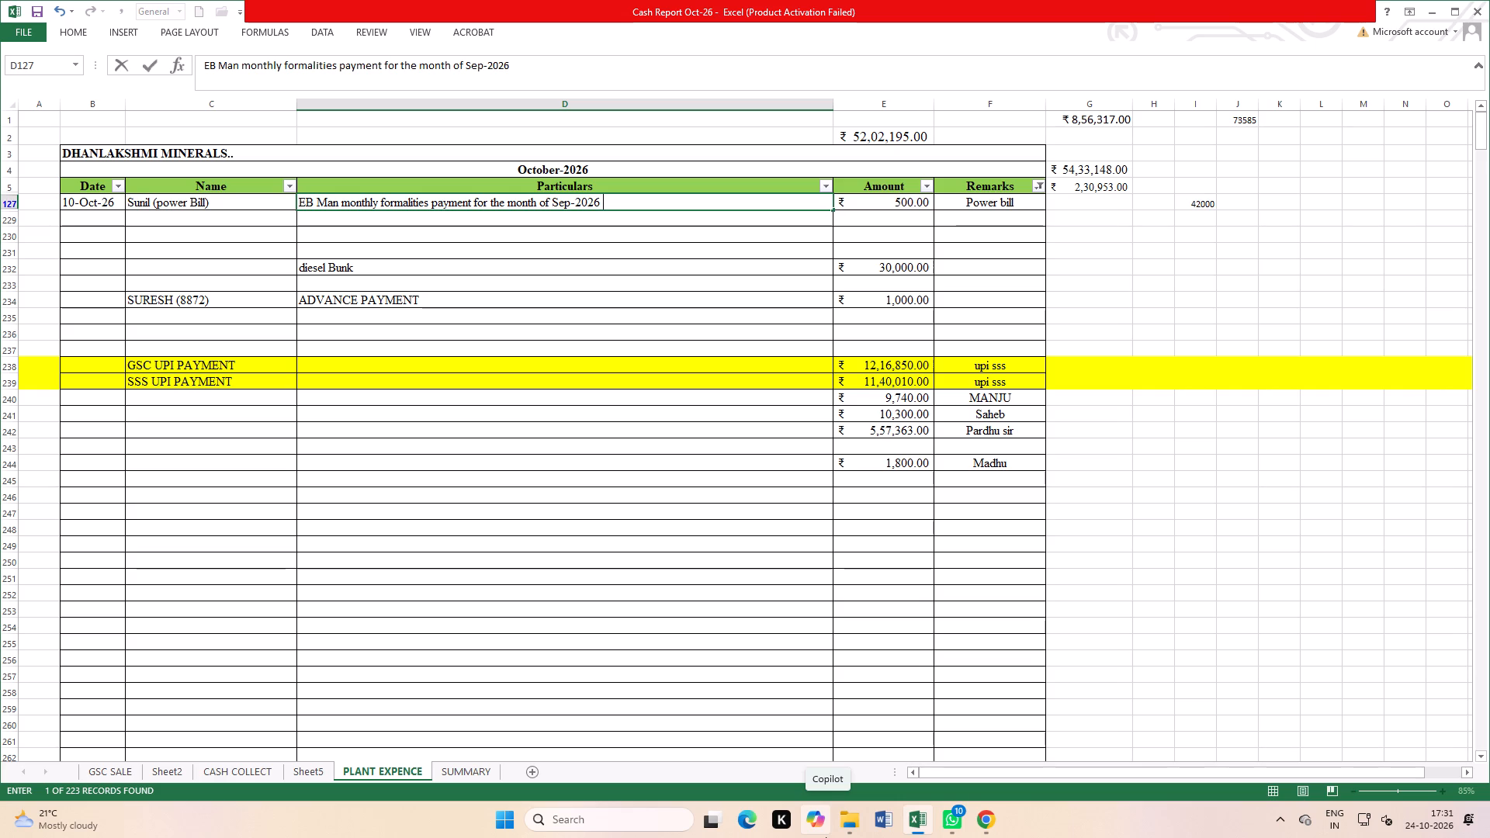
key("shift+parenleft")
key("w")
type("escom")
key("shift+parenright")
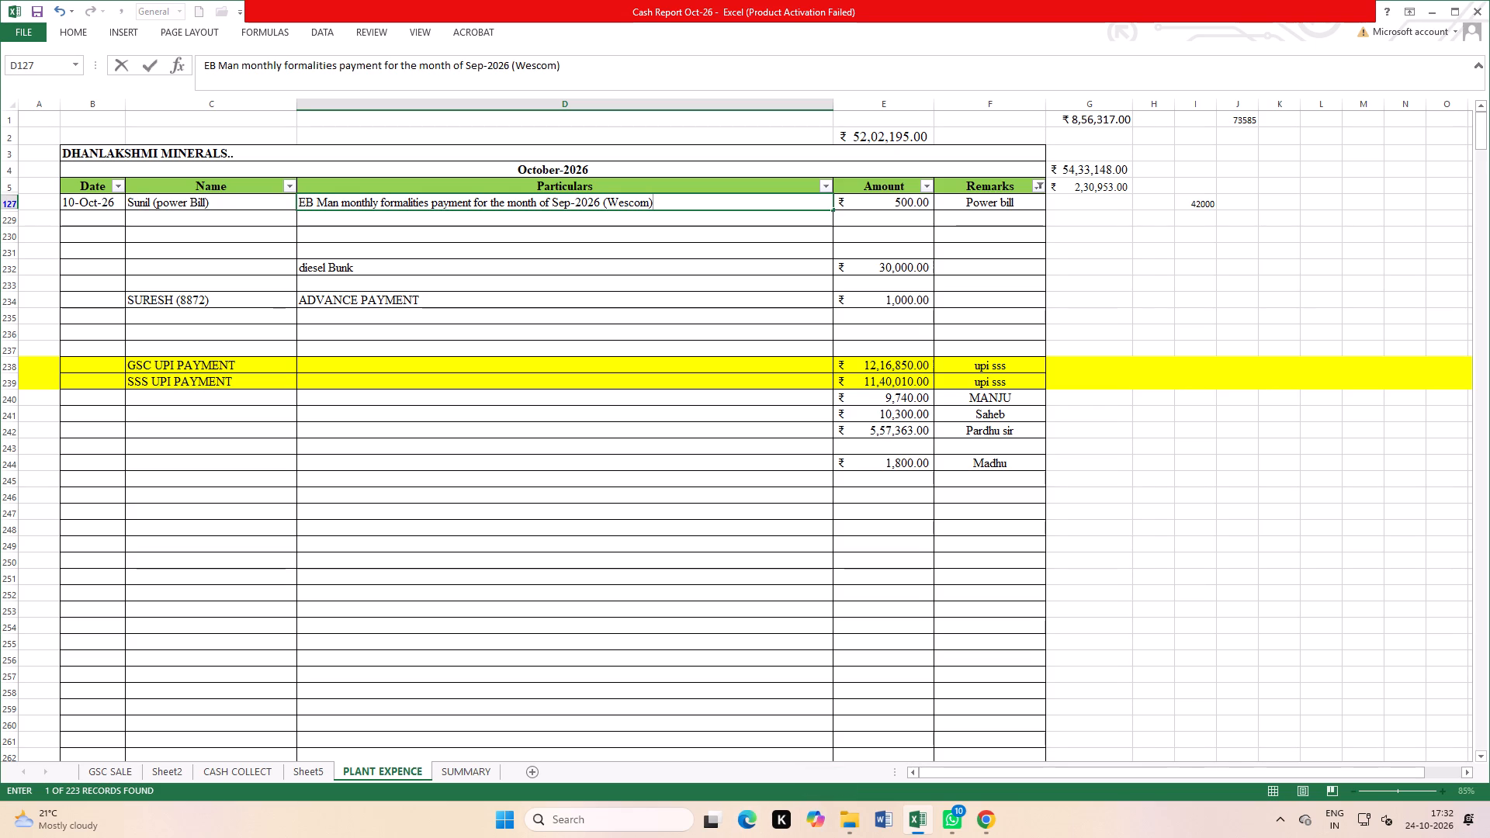
left_click(674, 310)
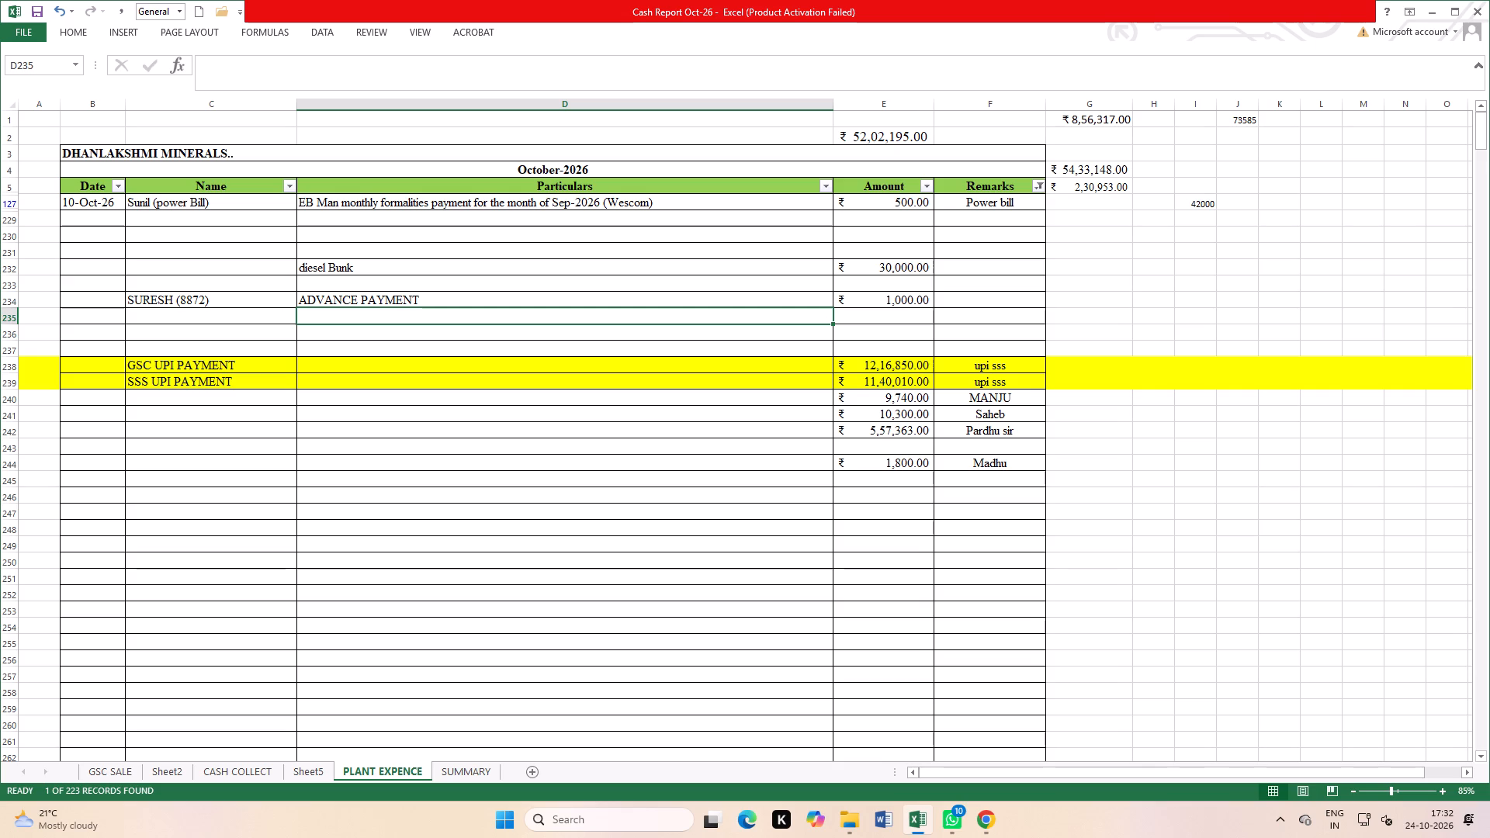
Change the Remarks filter from Power bill to show only the puja entries.
left_click(1037, 185)
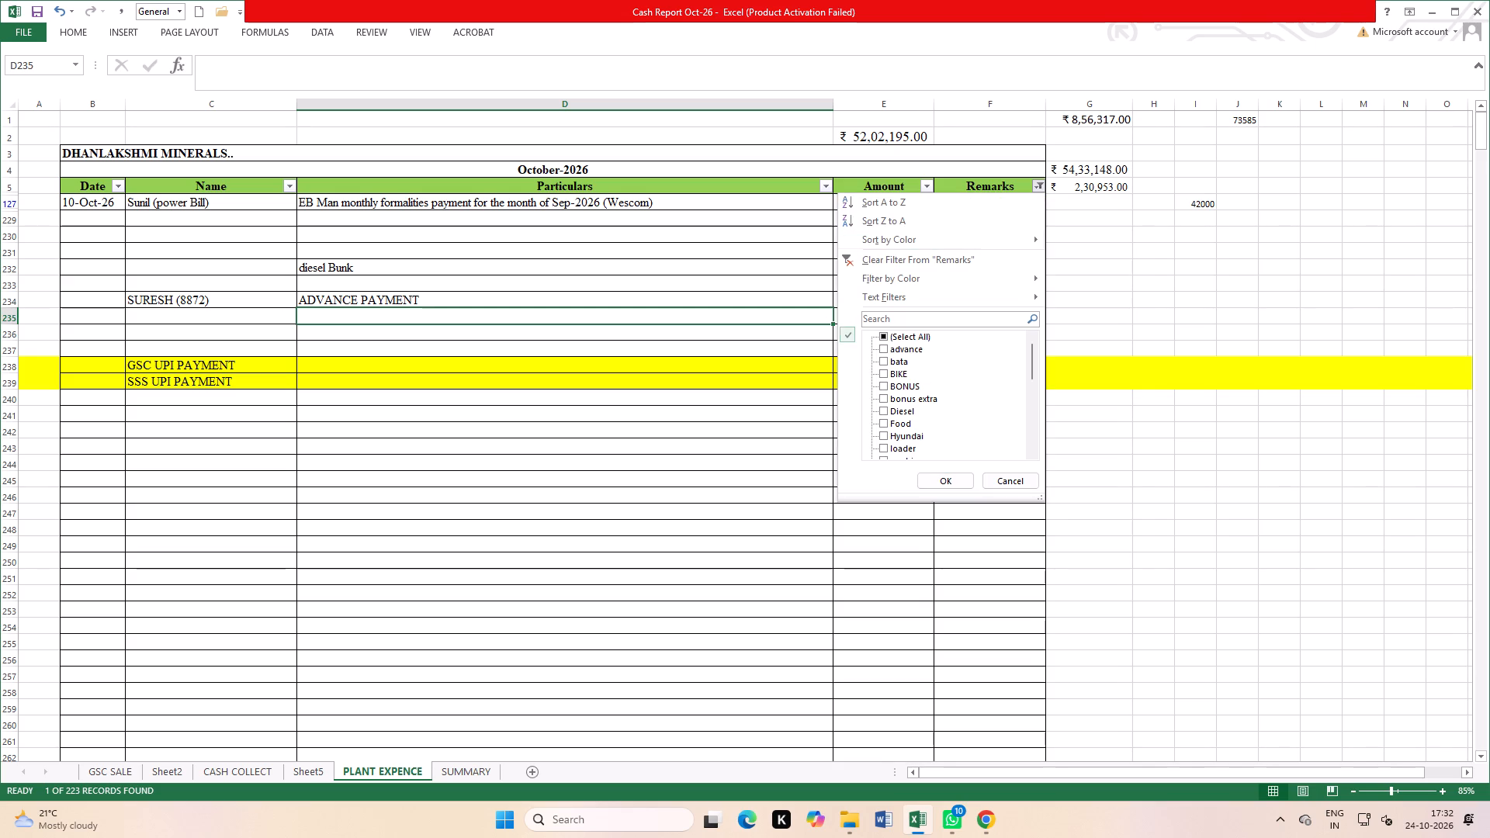
scroll(903, 403, "down", 5)
left_click(905, 373)
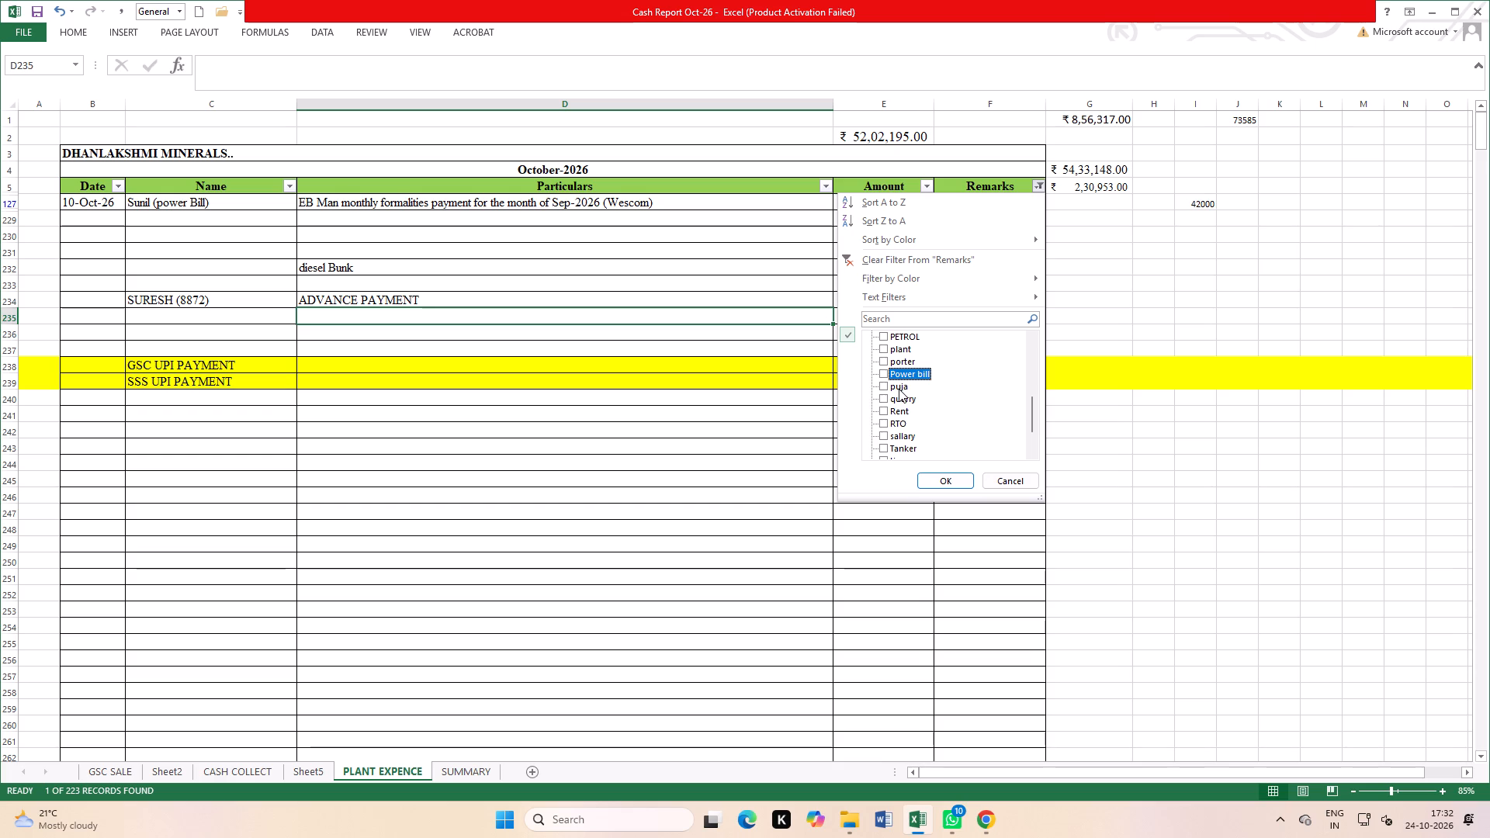
left_click(899, 389)
left_click(943, 479)
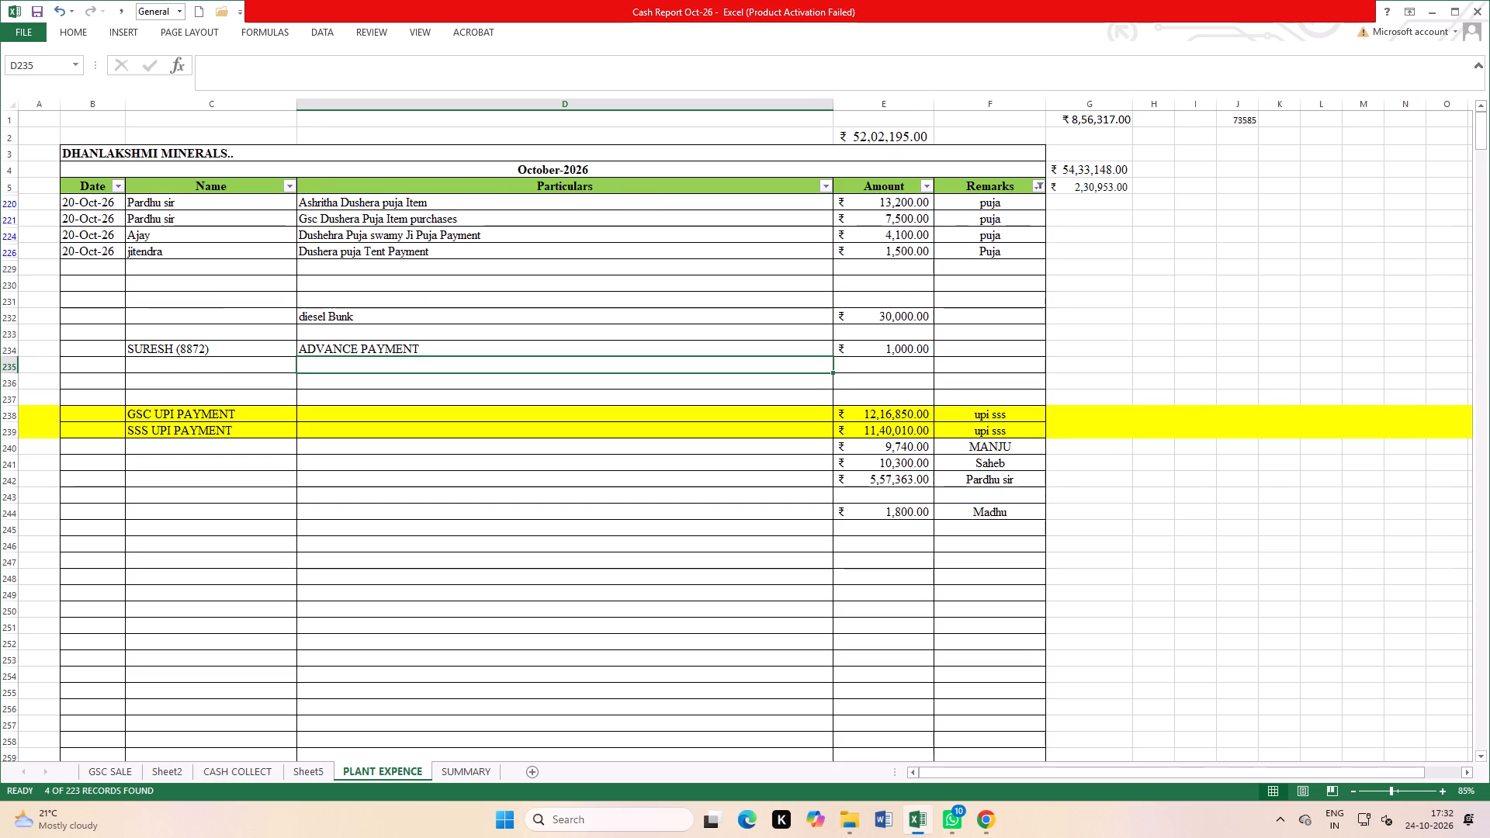
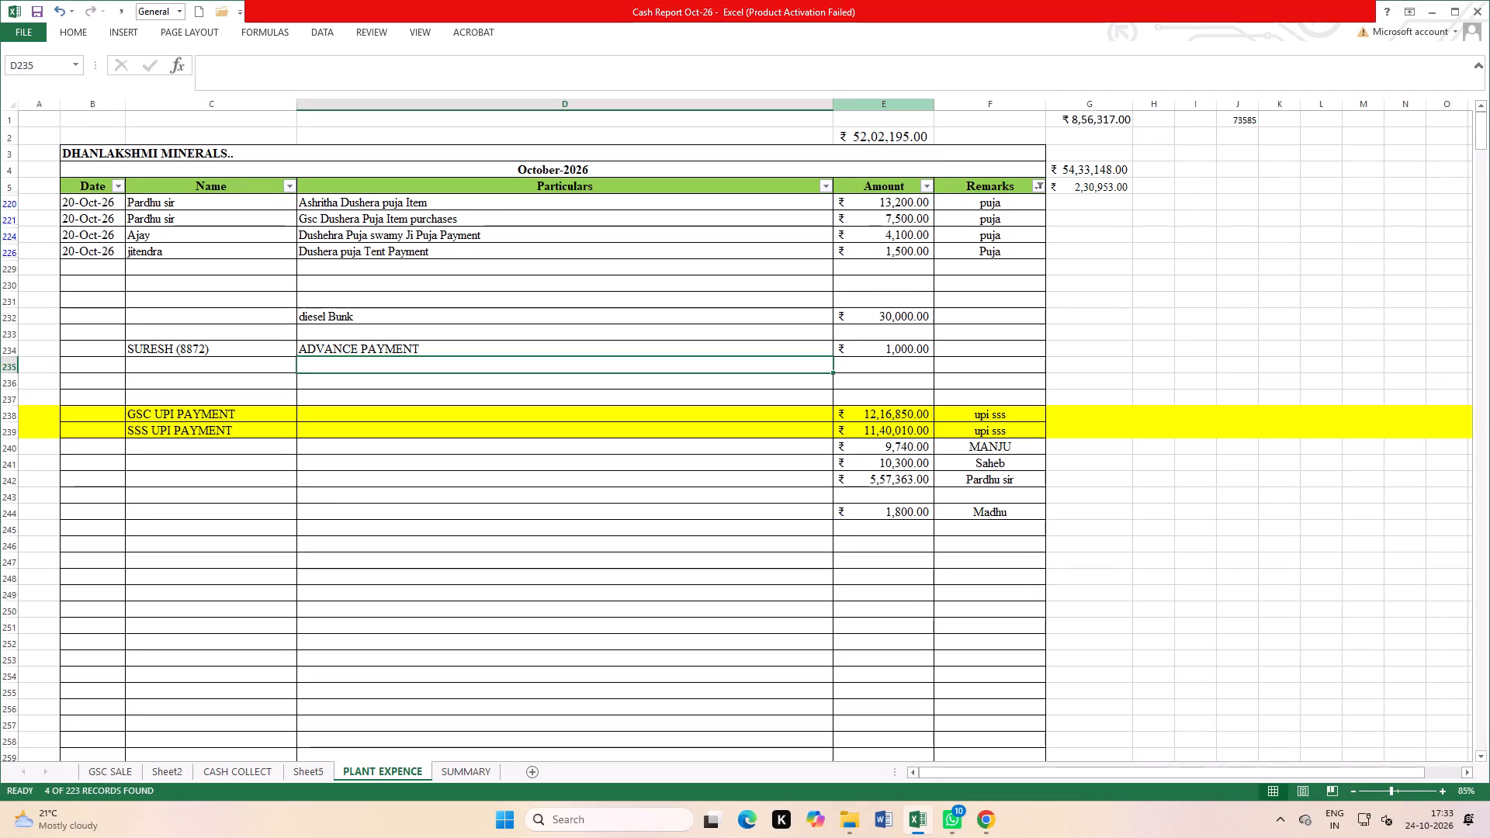
Shorten the particulars of the 20-Oct-26 puja entry for 13,200.00 to "Dushera puja Item".
double_click(341, 202)
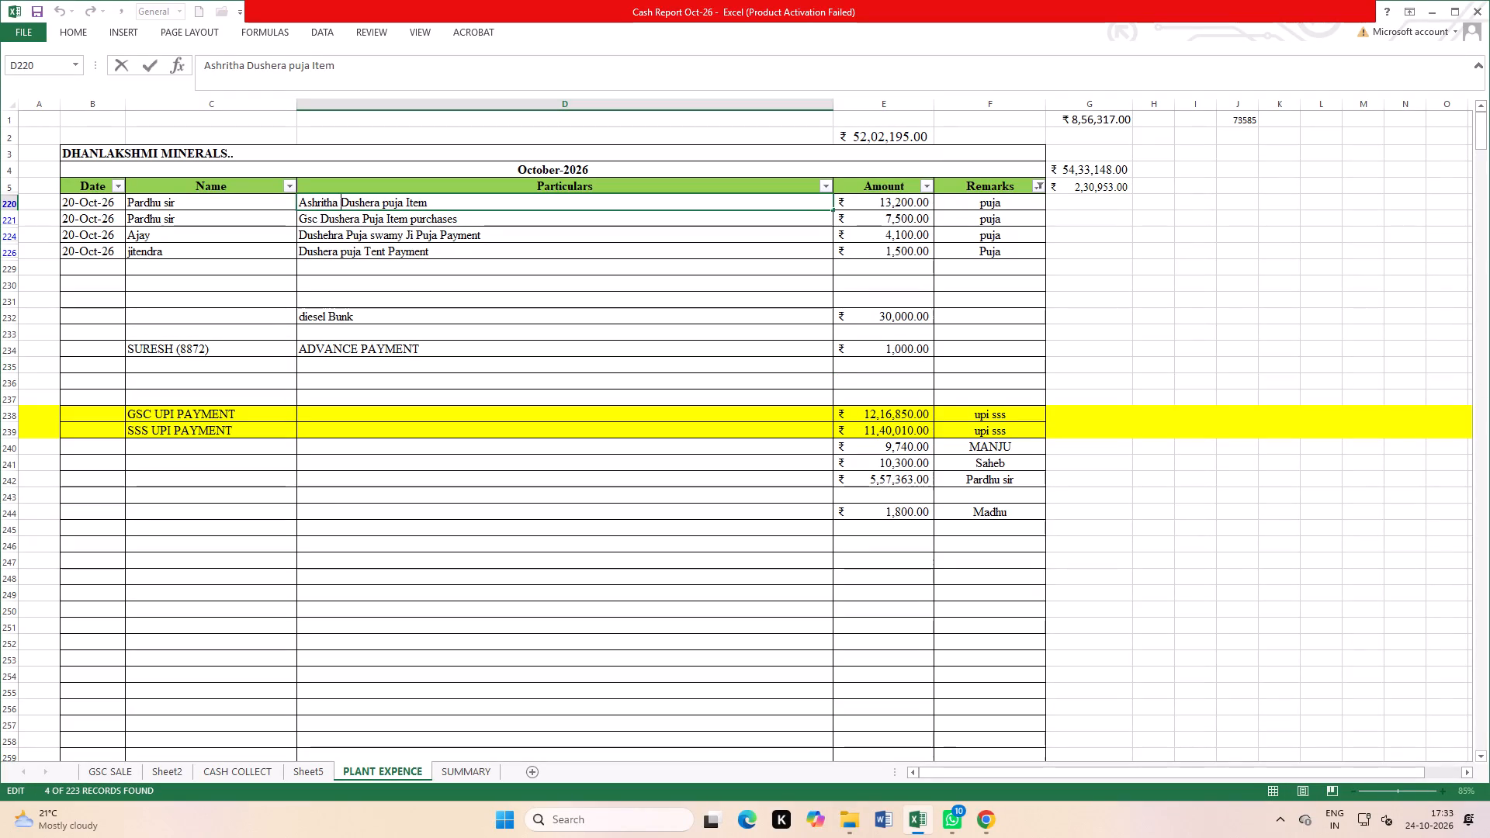
key("BackSpace")
key("BackSpace")
key("BackSpace")
key("BackSpace")
key("BackSpace")
key("BackSpace")
key("BackSpace")
key("BackSpace")
key("BackSpace")
key("BackSpace")
key("BackSpace")
key("BackSpace")
key("BackSpace")
key("BackSpace")
key("BackSpace")
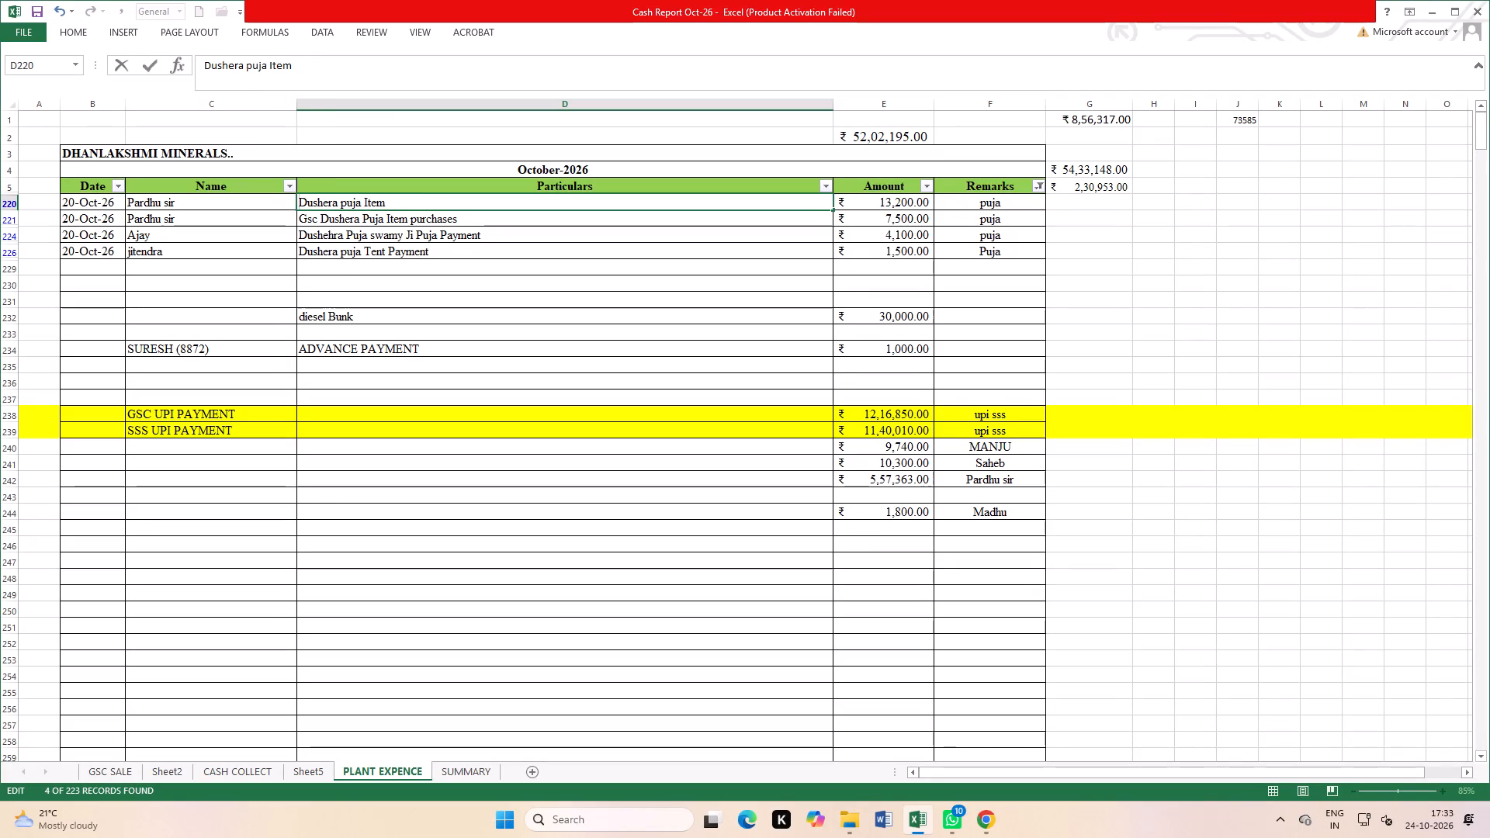
left_click(319, 203)
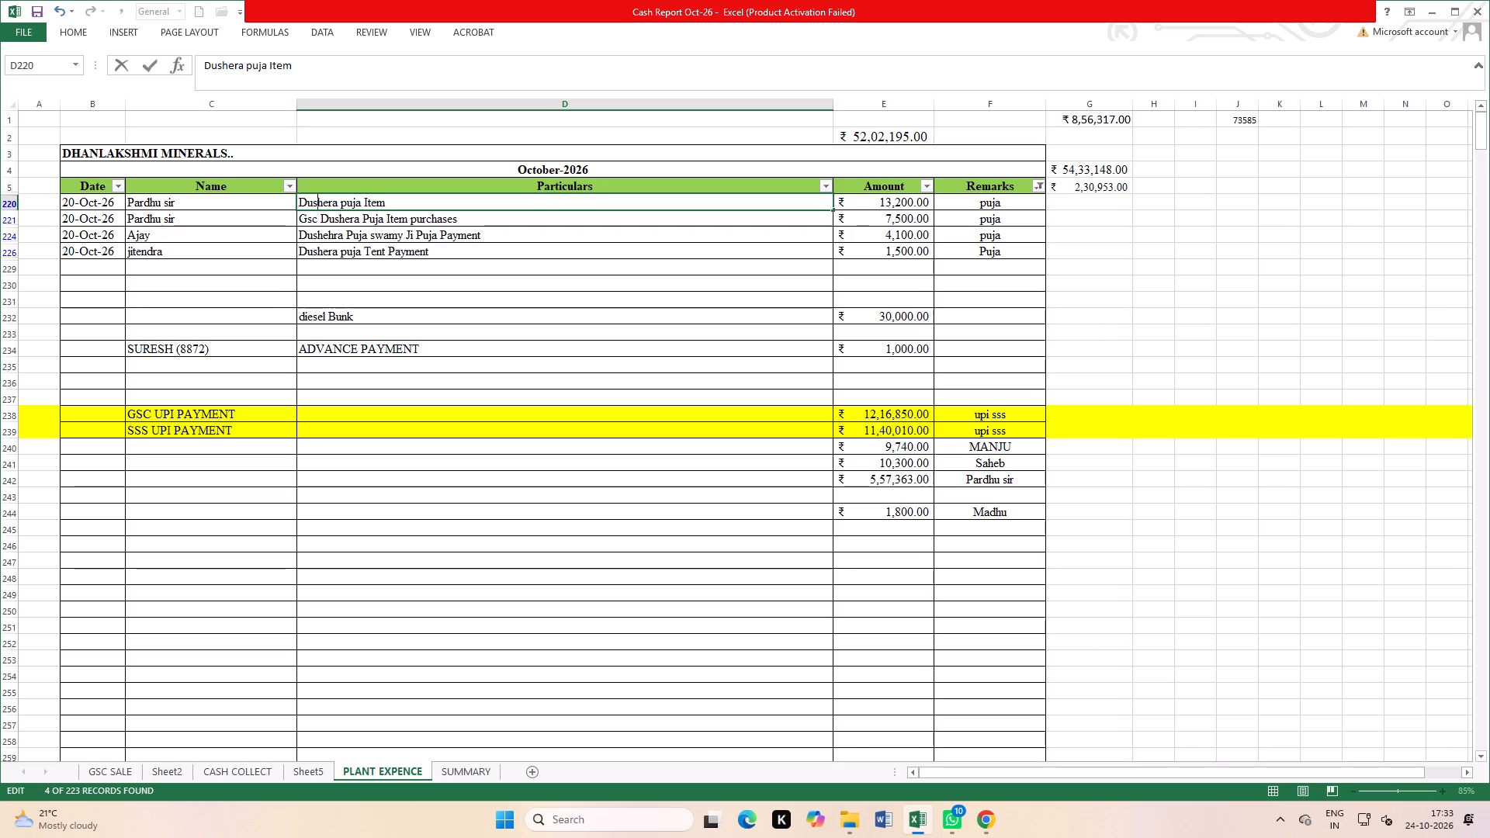
left_click(511, 285)
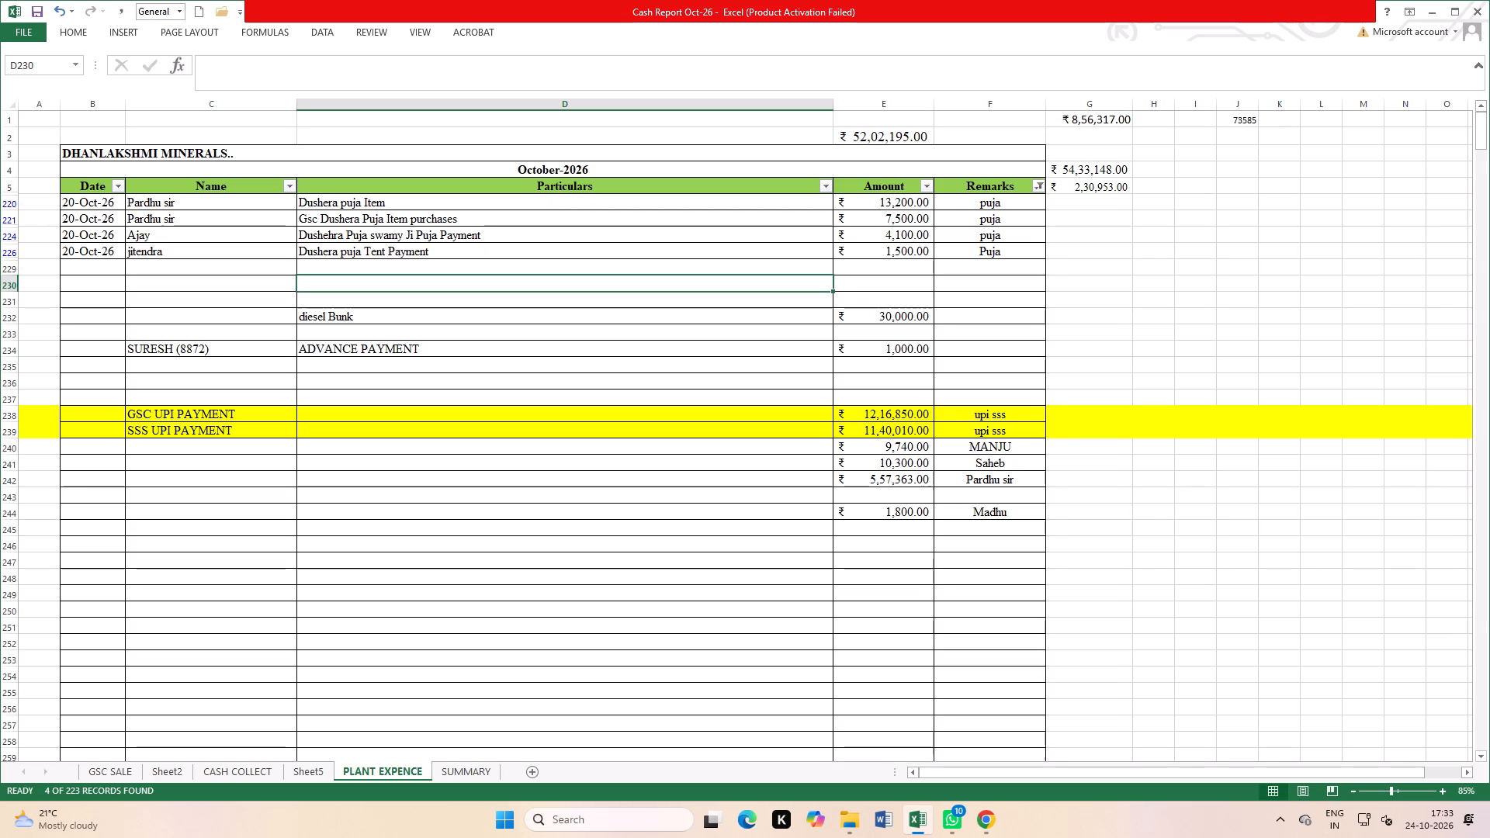
left_click(702, 258)
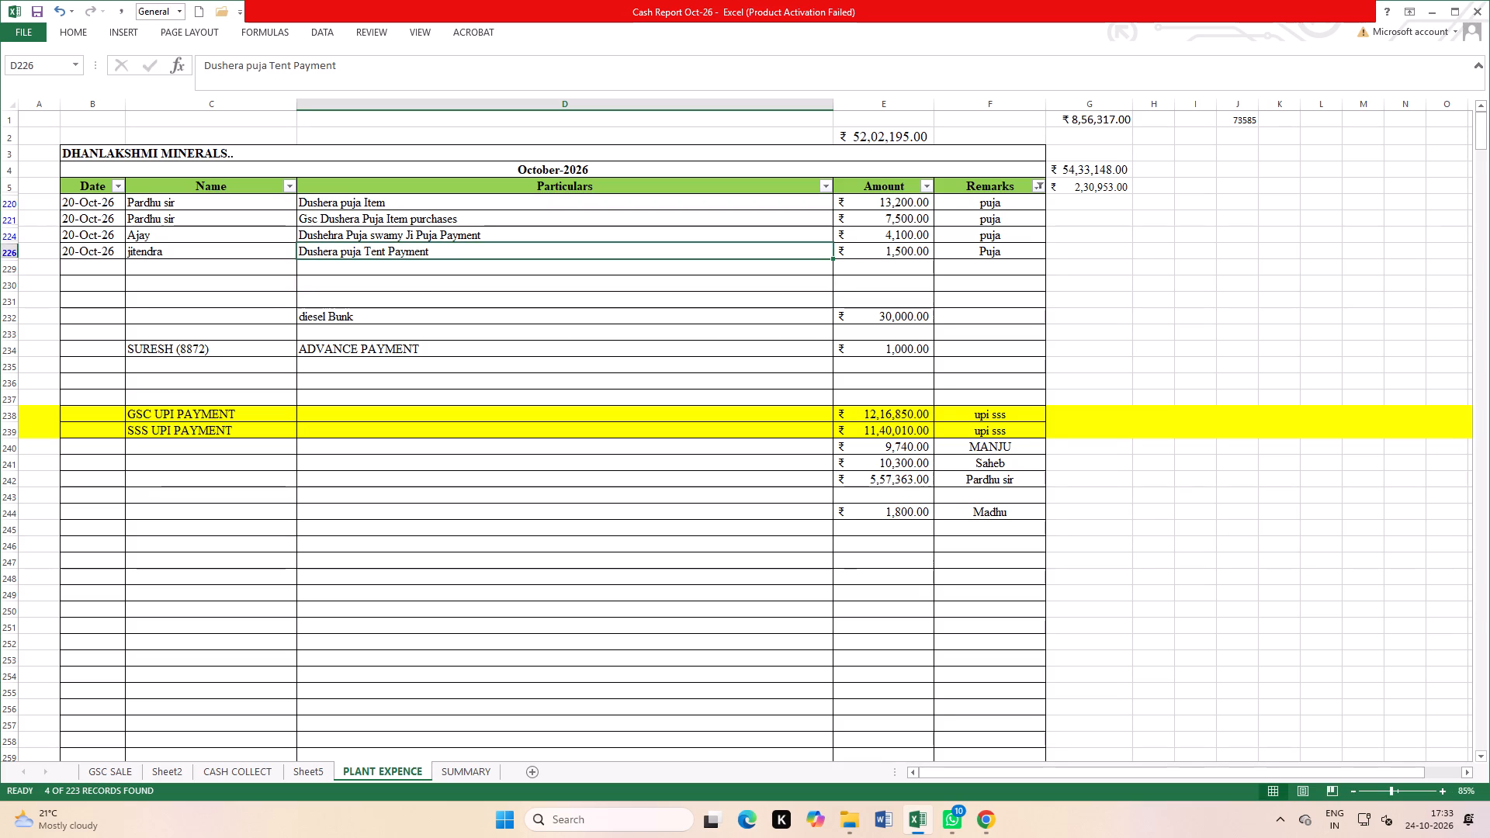
Change the Remarks filter from puja to show only the quarry entries.
left_click(1041, 180)
scroll(900, 406, "down", 4)
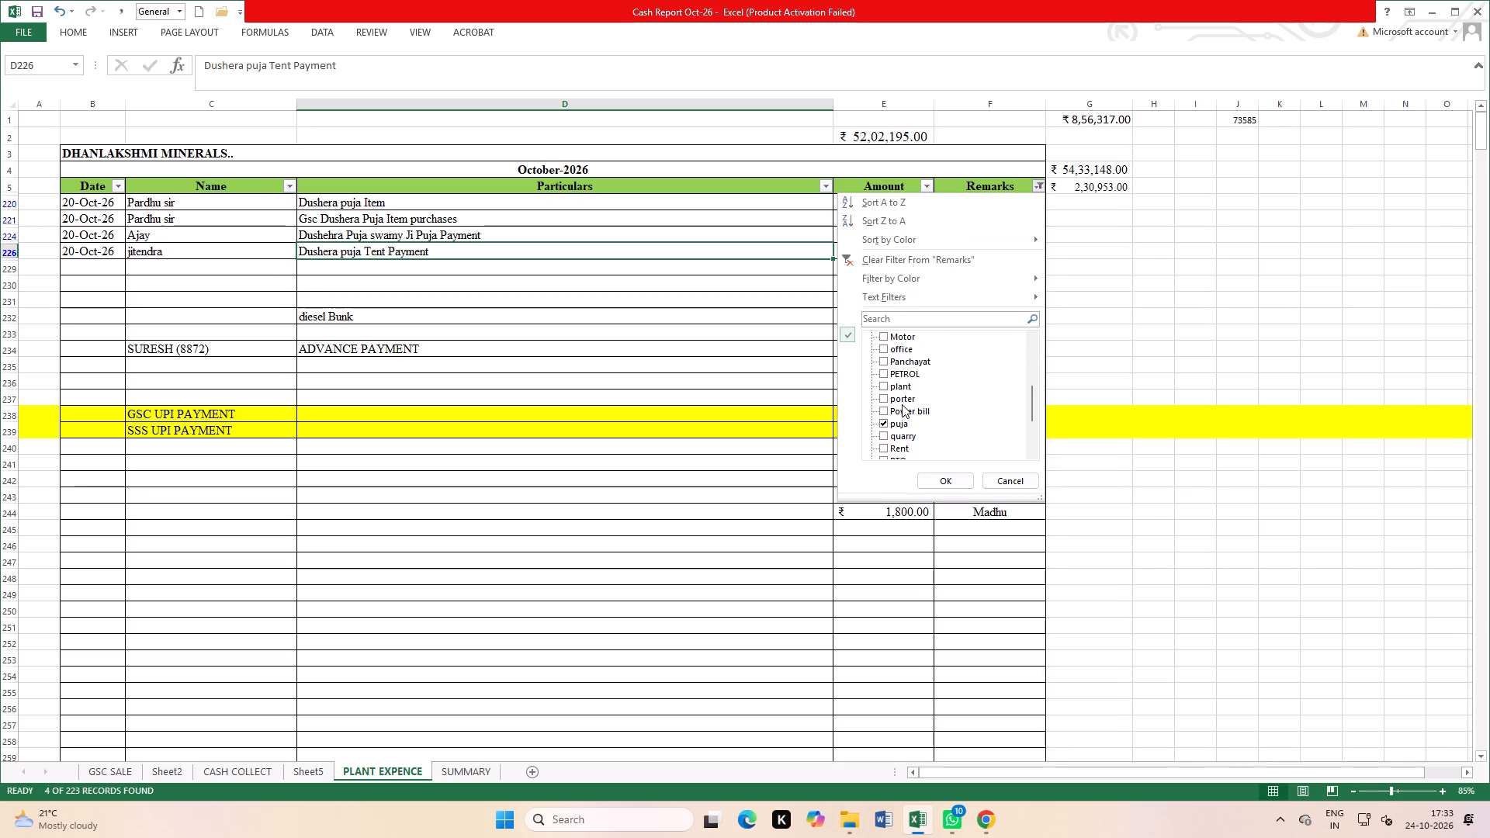
left_click(893, 423)
left_click(898, 435)
left_click(940, 481)
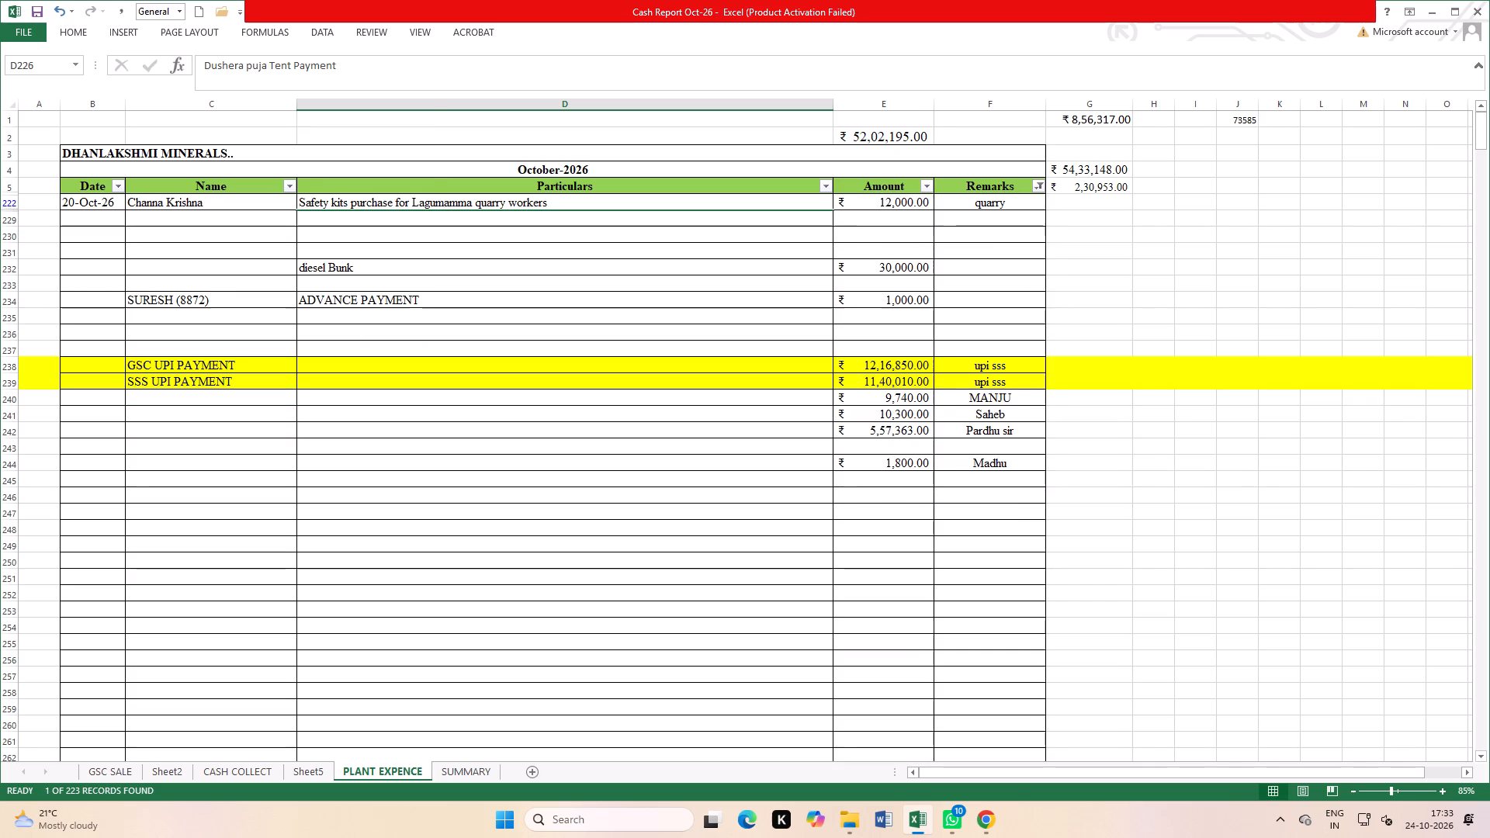
Change the Remarks filter from quarry to show only the Rent entries.
left_click(1034, 185)
scroll(907, 485, "down", 4)
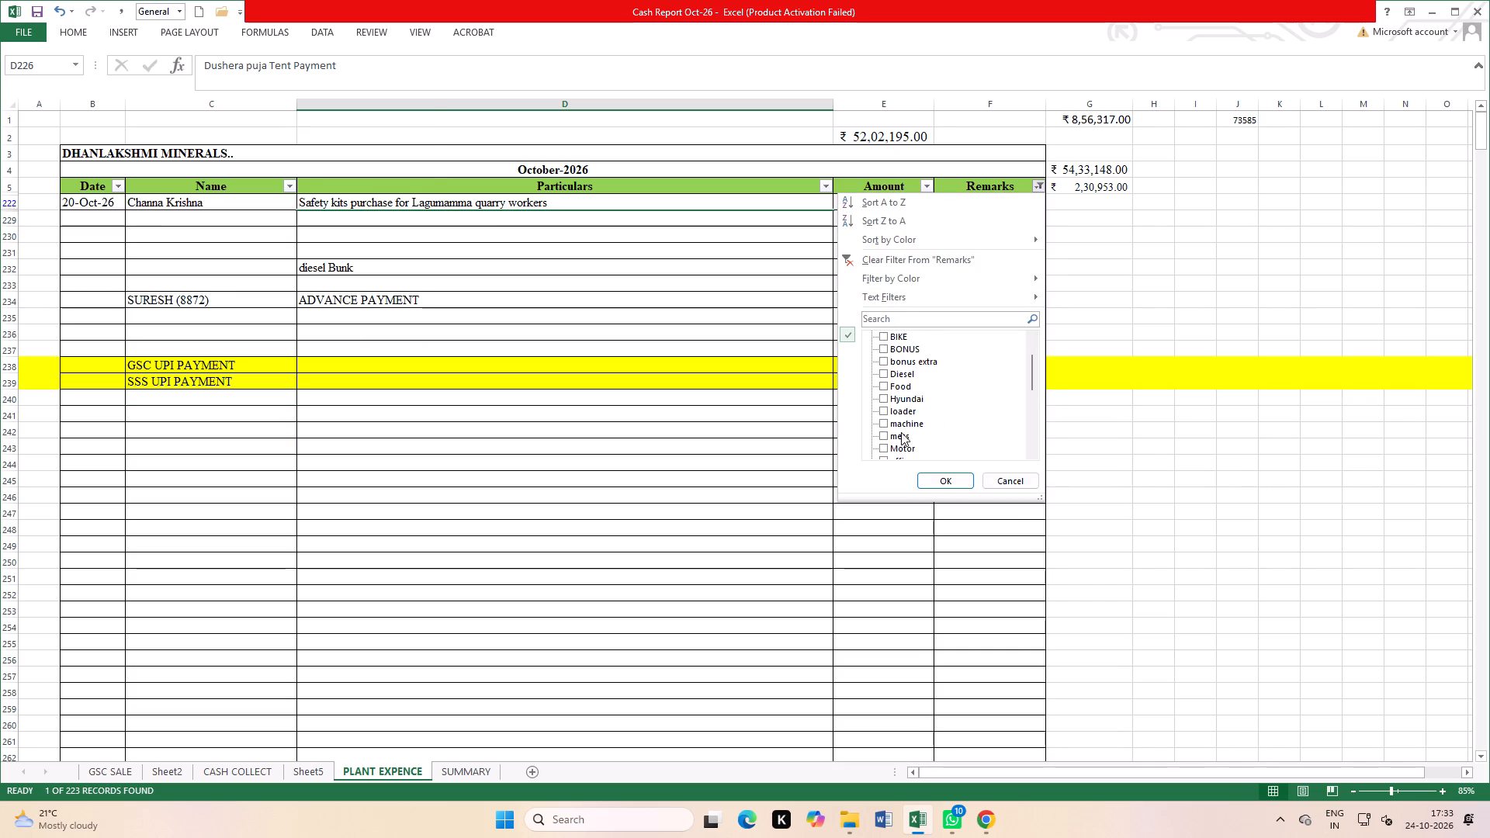
scroll(901, 428, "down", 4)
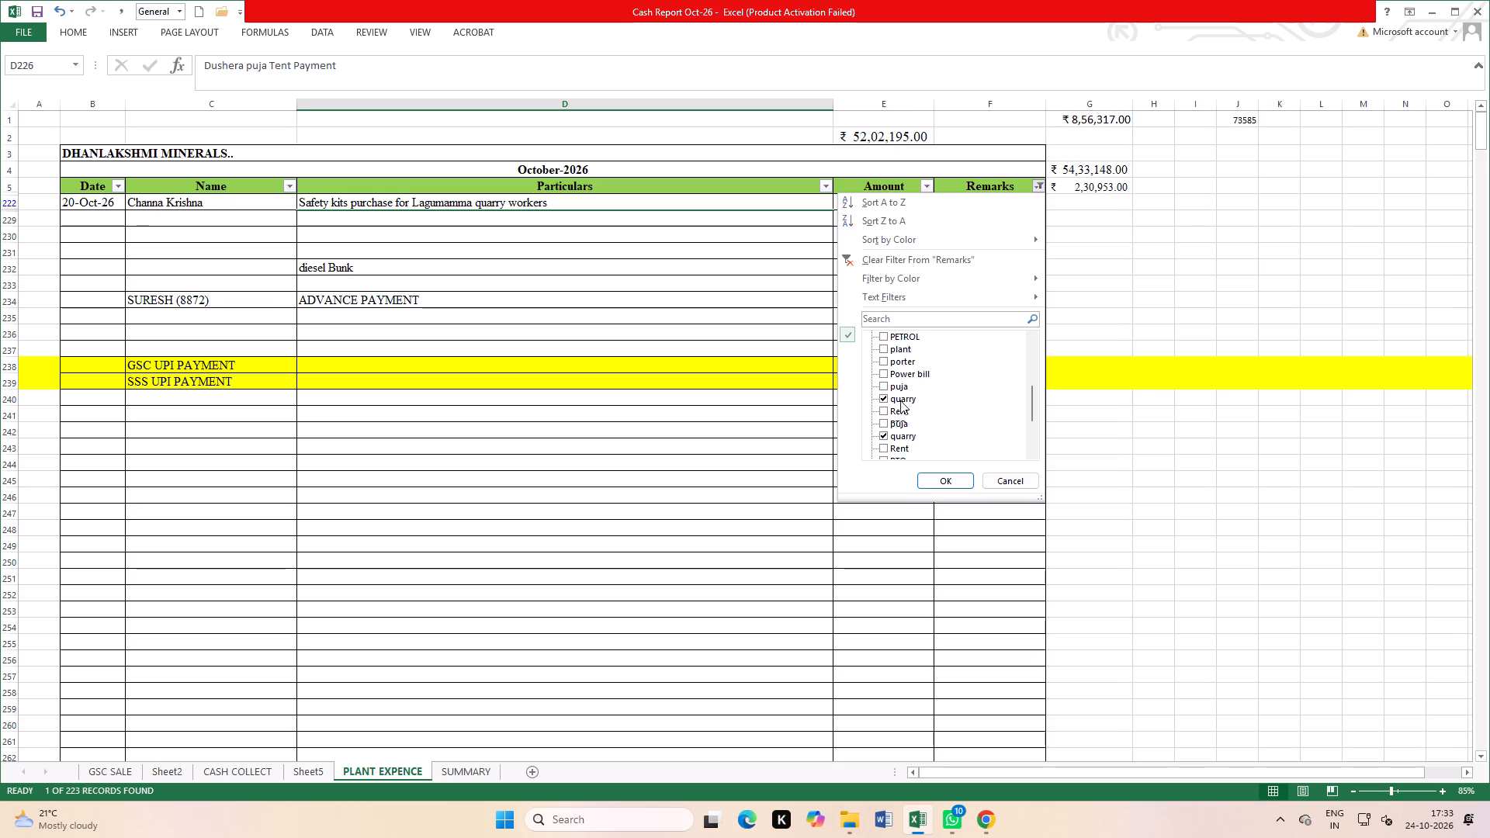
left_click(898, 395)
left_click(898, 407)
left_click(945, 482)
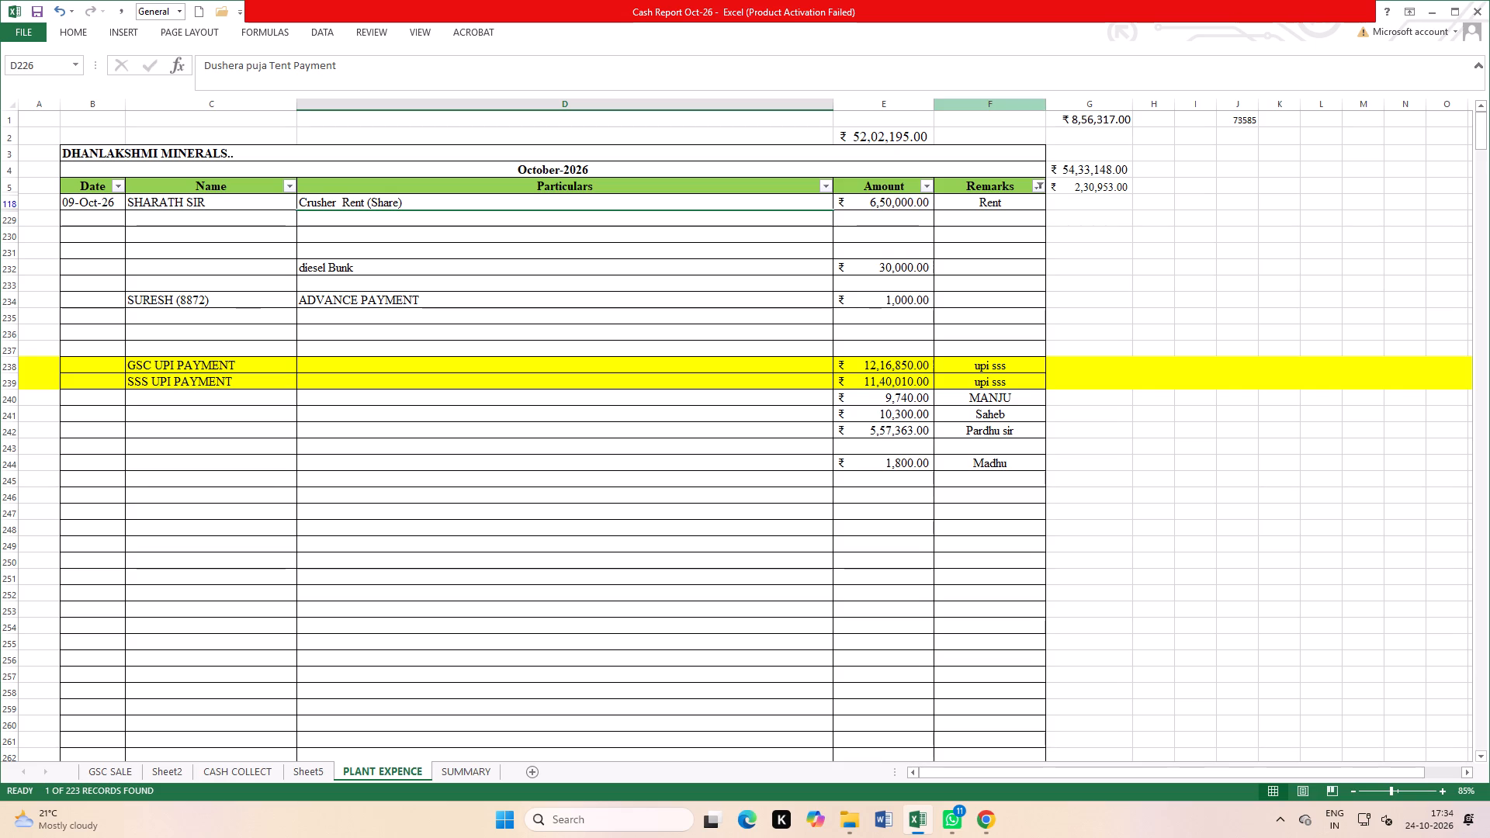
Change the Remarks filter from Rent to show only the RTO entries and check the sum of their amounts.
left_click(1039, 185)
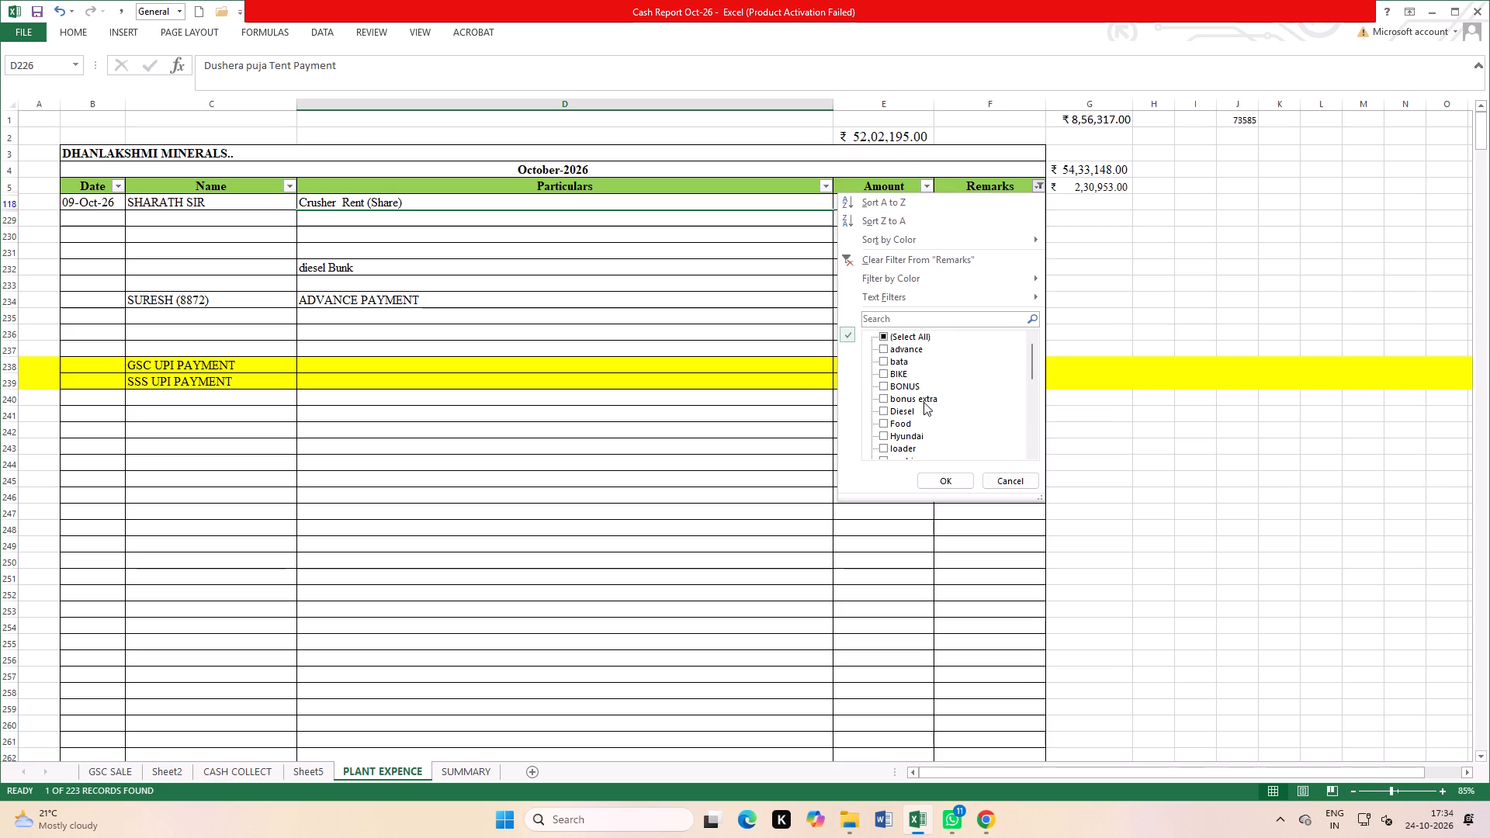
scroll(924, 402, "down", 4)
left_click(905, 450)
scroll(918, 428, "down", 1)
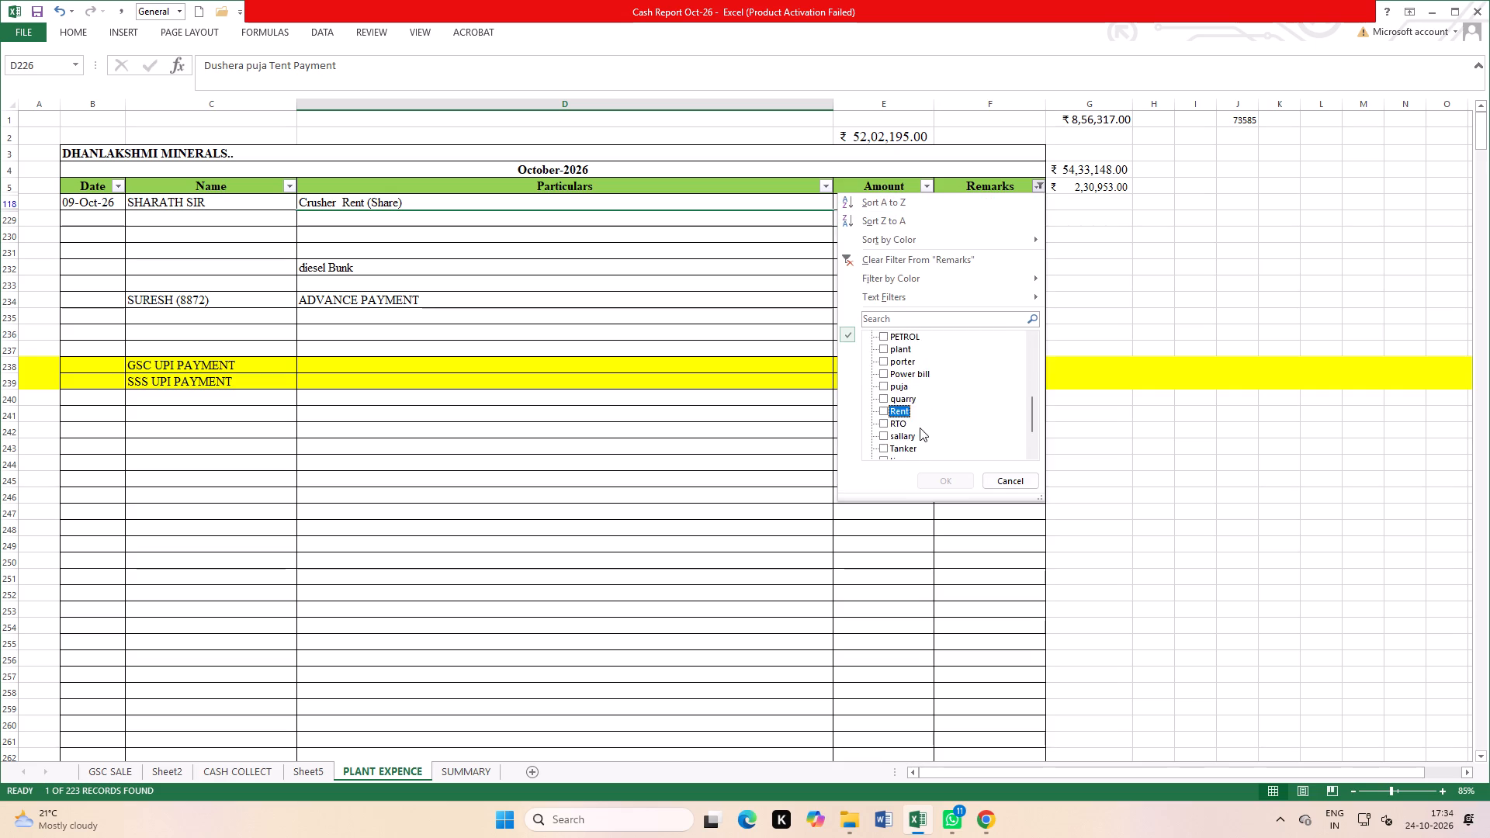
scroll(920, 428, "down", 1)
left_click(900, 386)
left_click(933, 476)
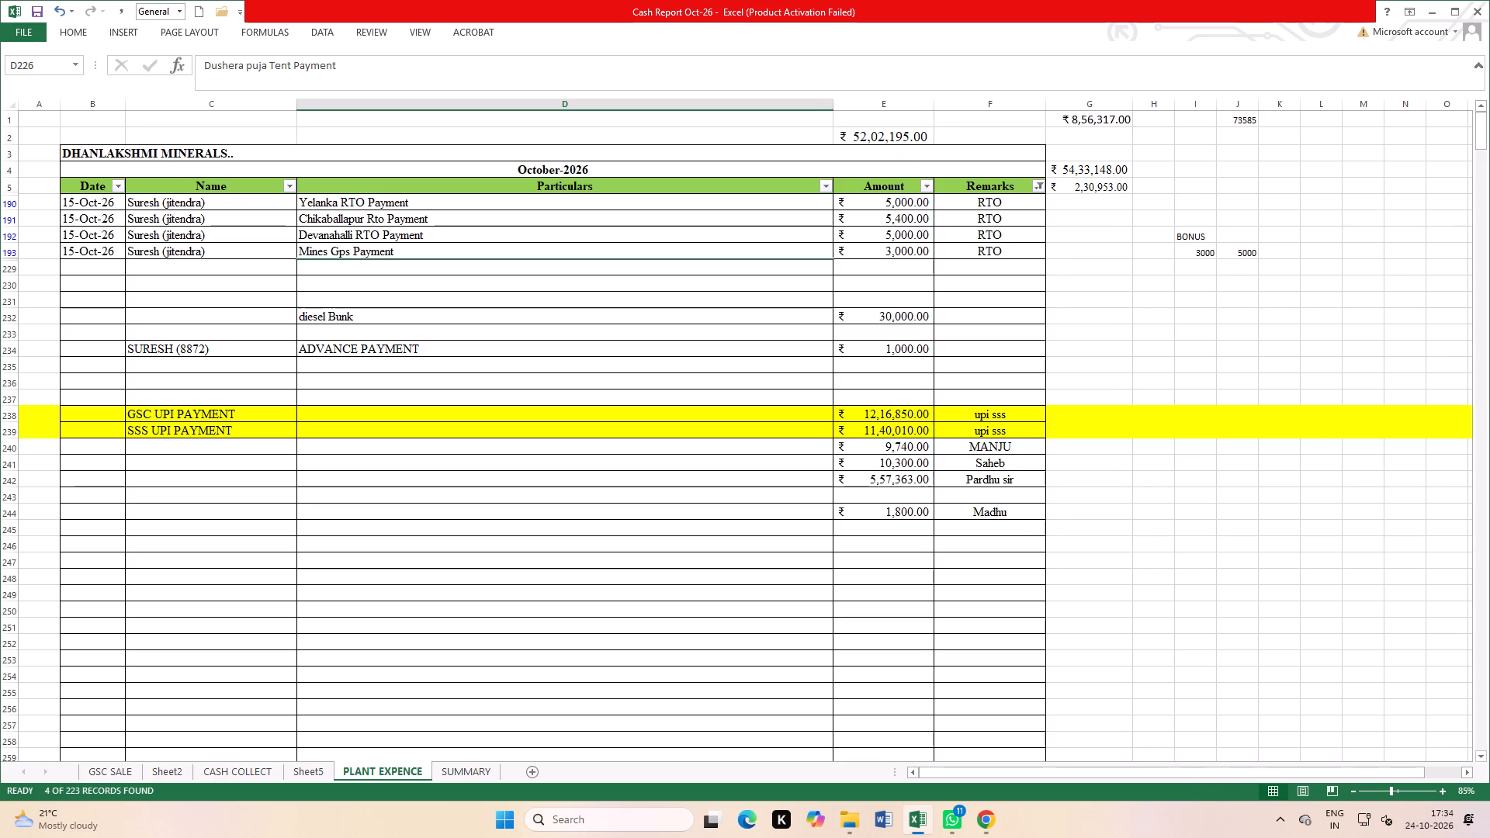
left_click_drag(894, 207, 896, 252)
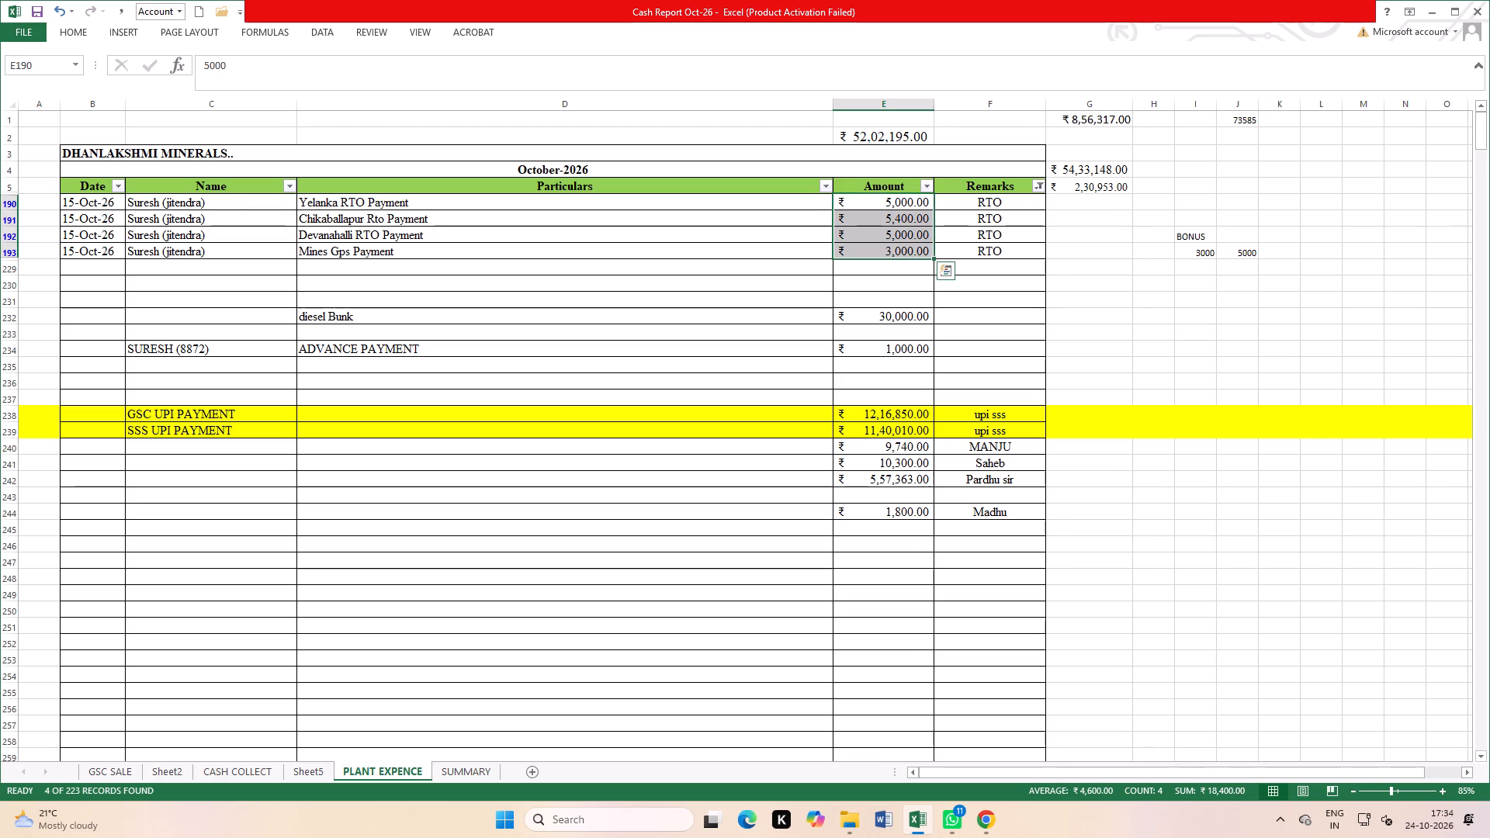
left_click(894, 293)
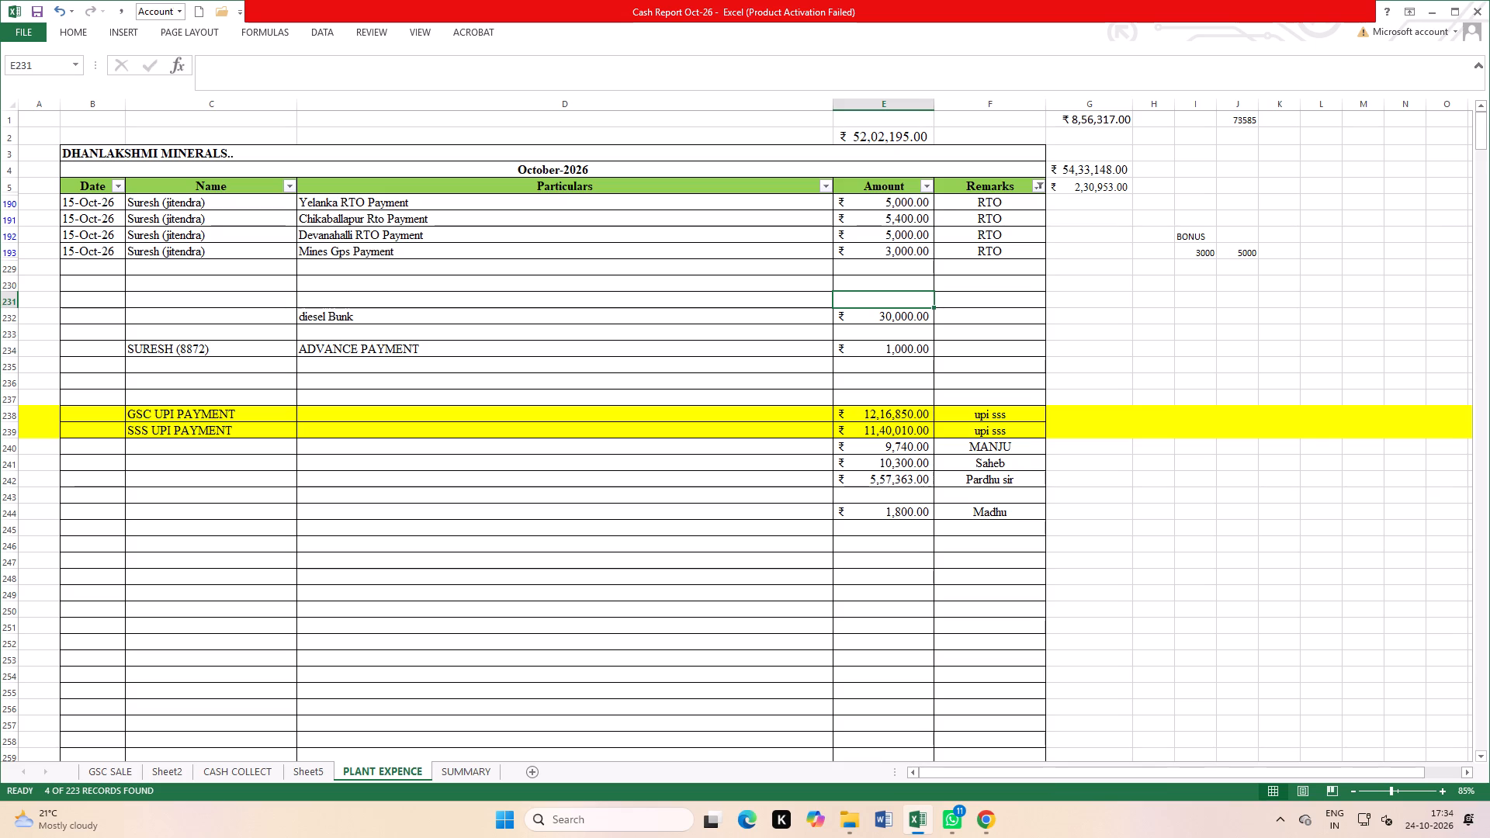
Replace the particulars of the Yelanka RTO entry with "Yelahanka RTO monthly formalities payment for the month of Oct-2026".
left_click(380, 203)
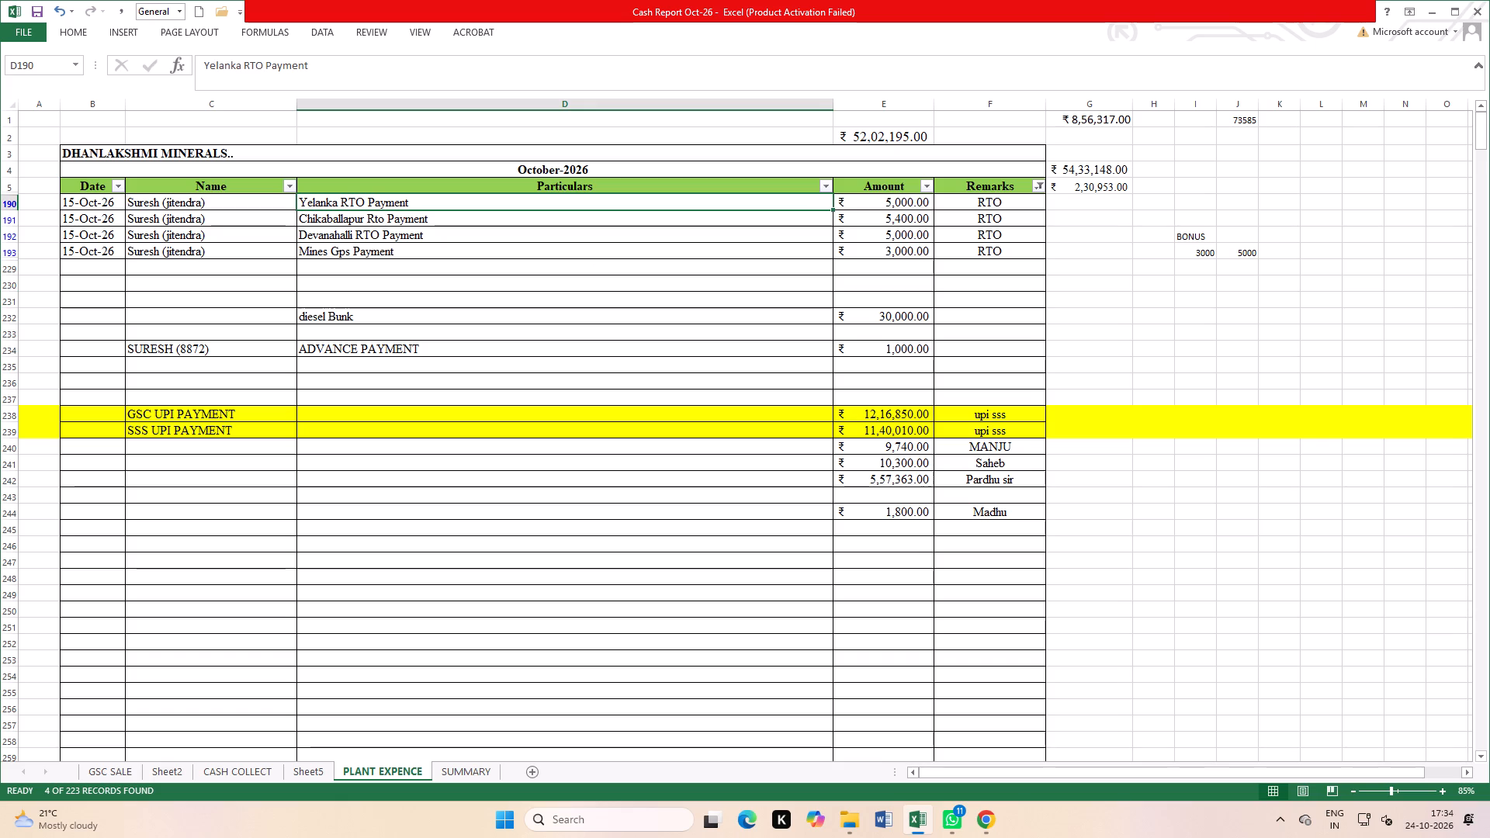
key("y")
type("elah")
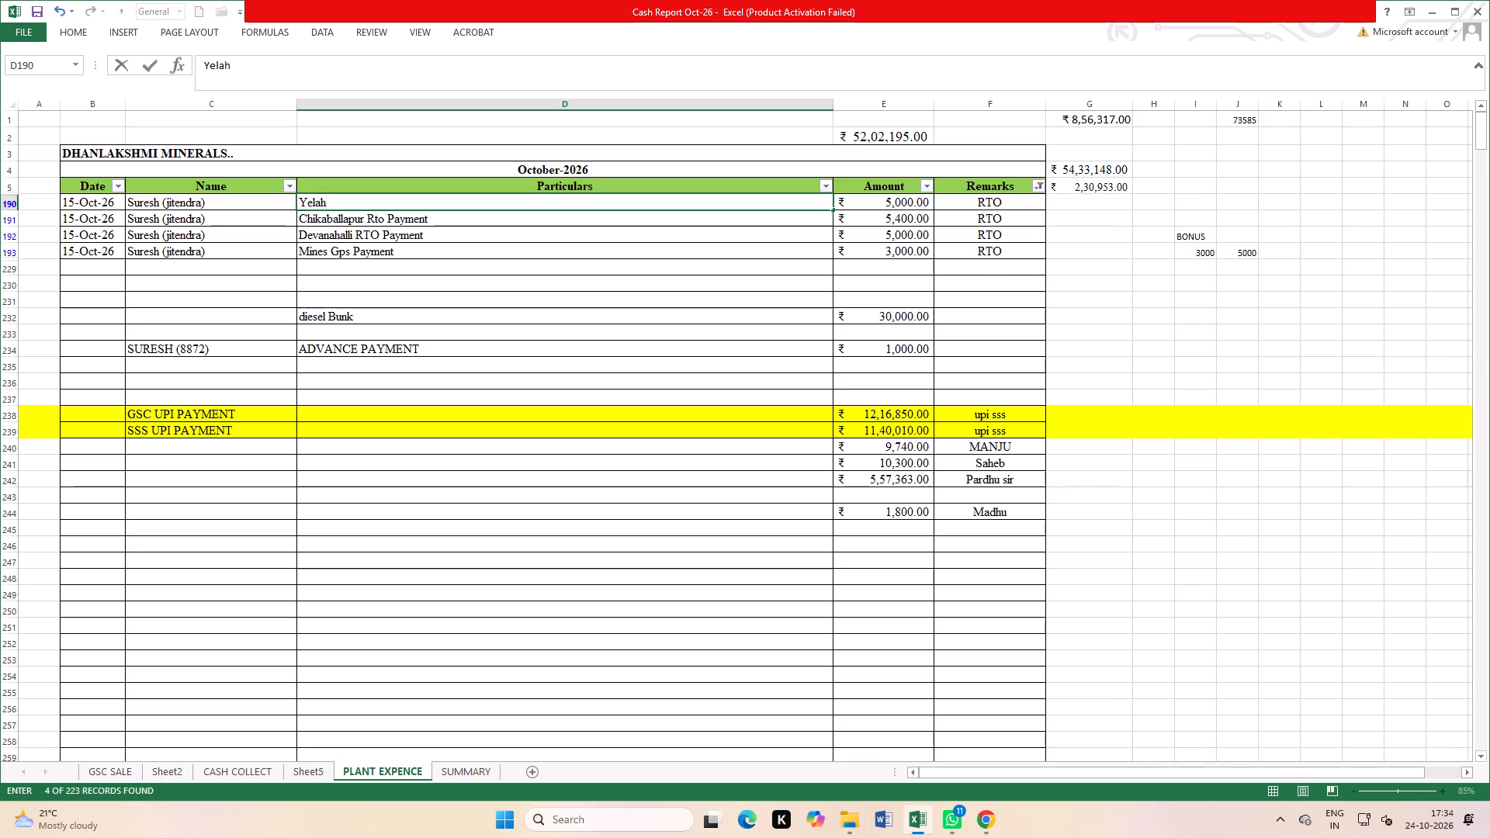
type("anka")
key("space")
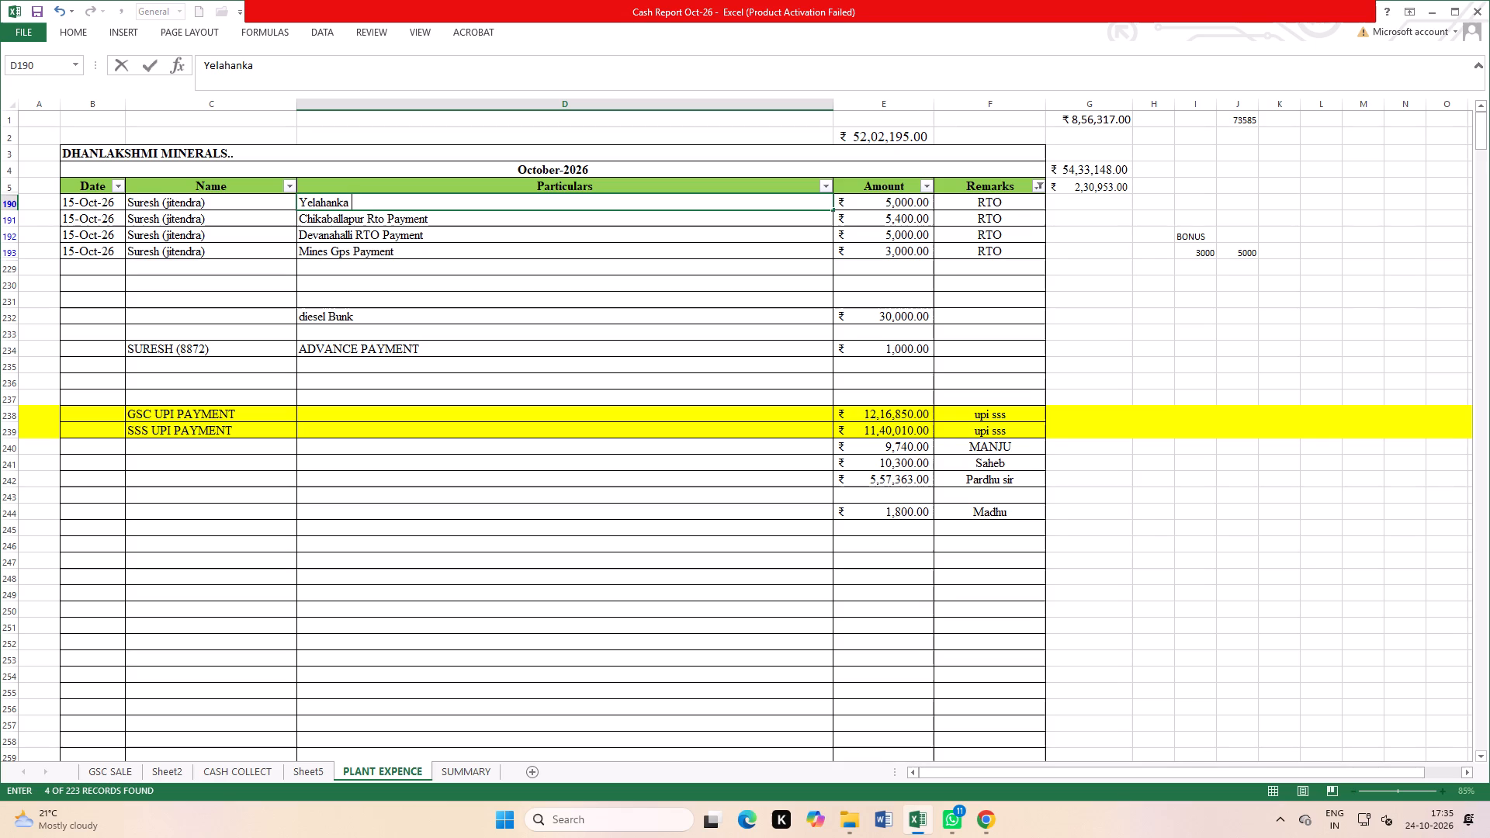
type("RTO")
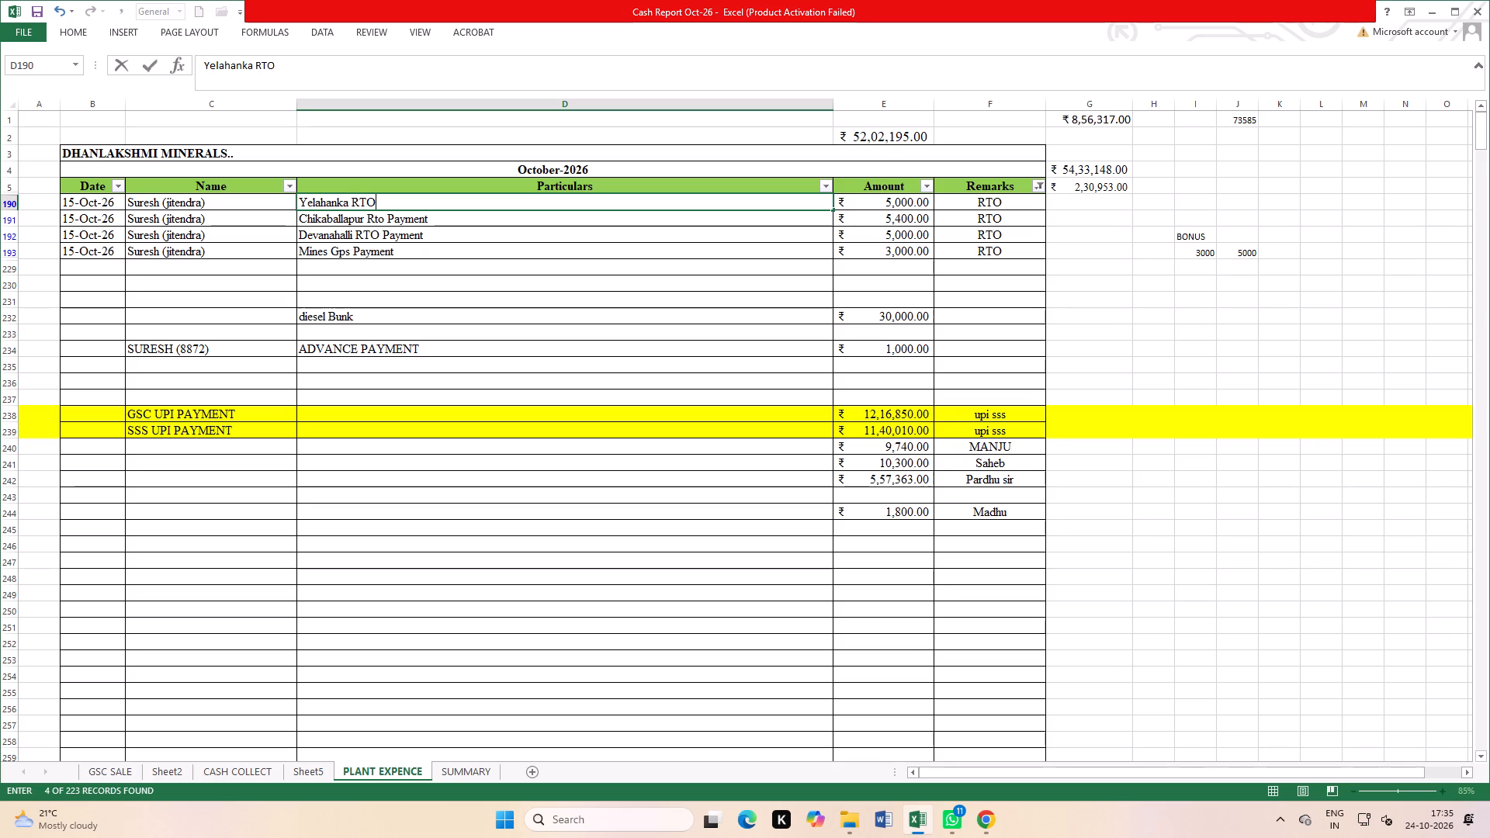
key("space")
type("onthly")
key("space")
key("f")
type("ormalities")
key("space")
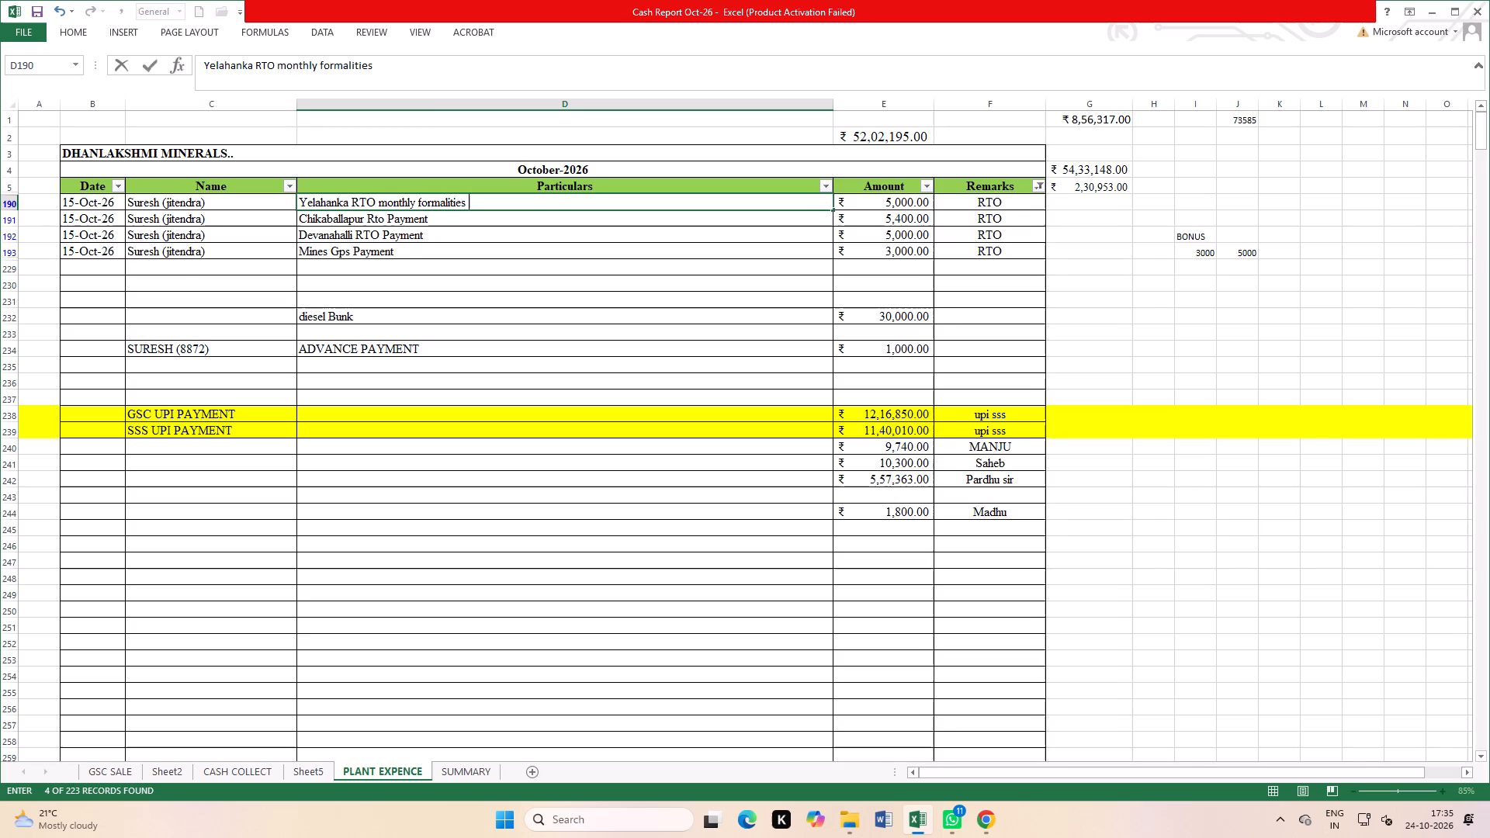
type("payment for the moth")
key("BackSpace")
key("BackSpace")
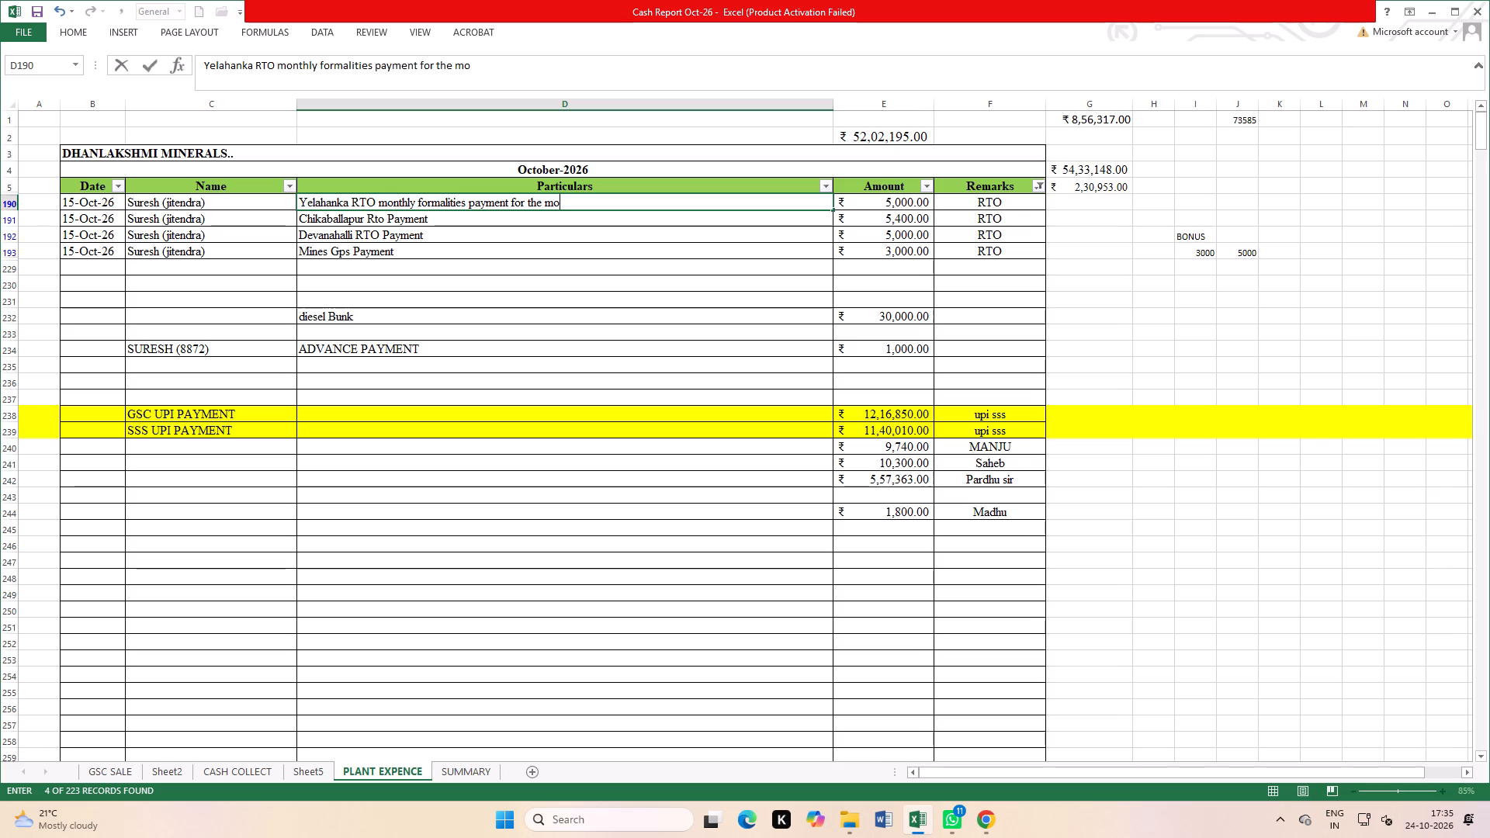
type("nth")
key("space")
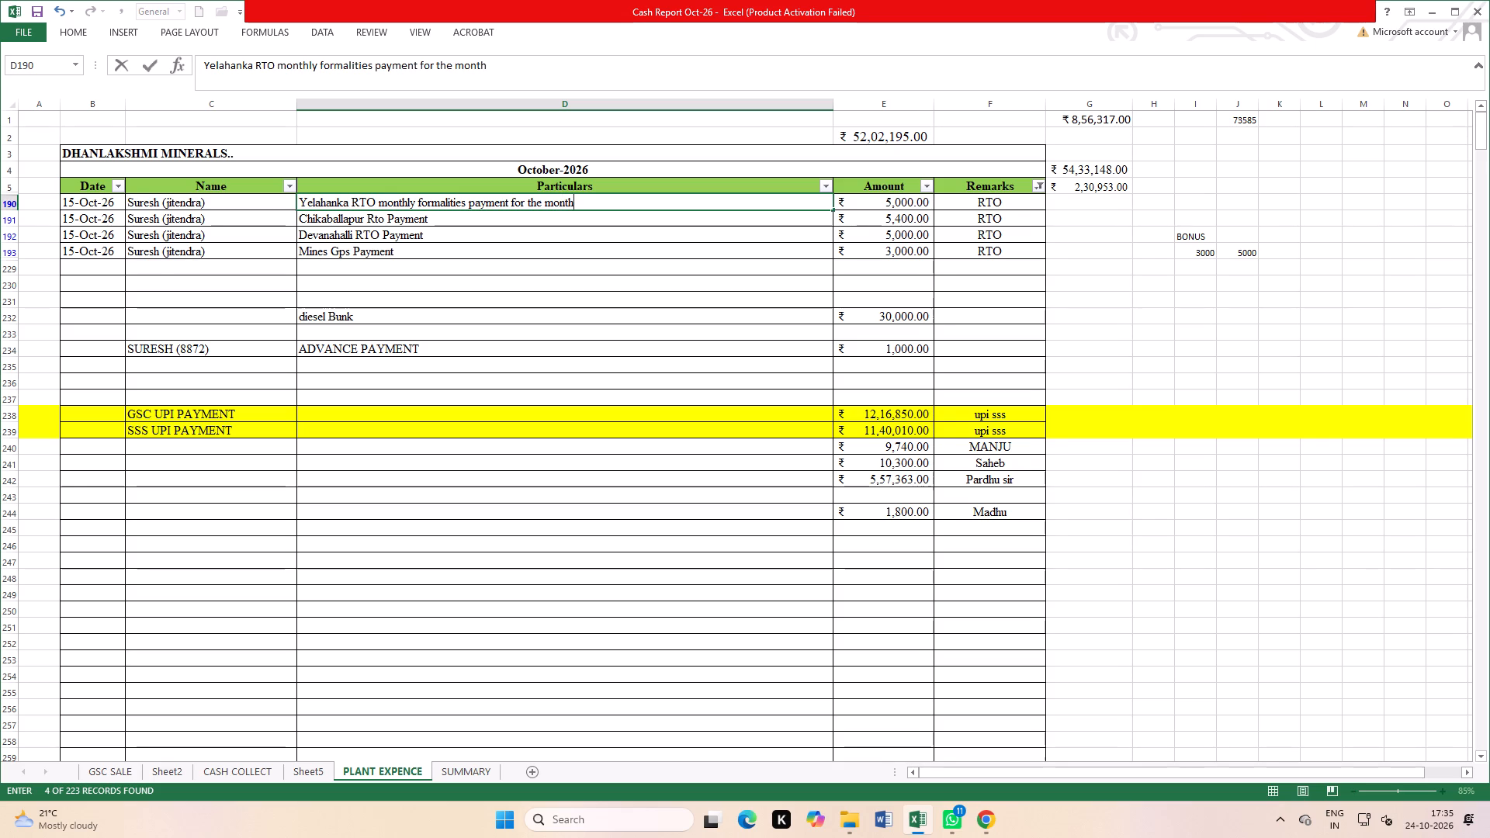
type("of")
key("space")
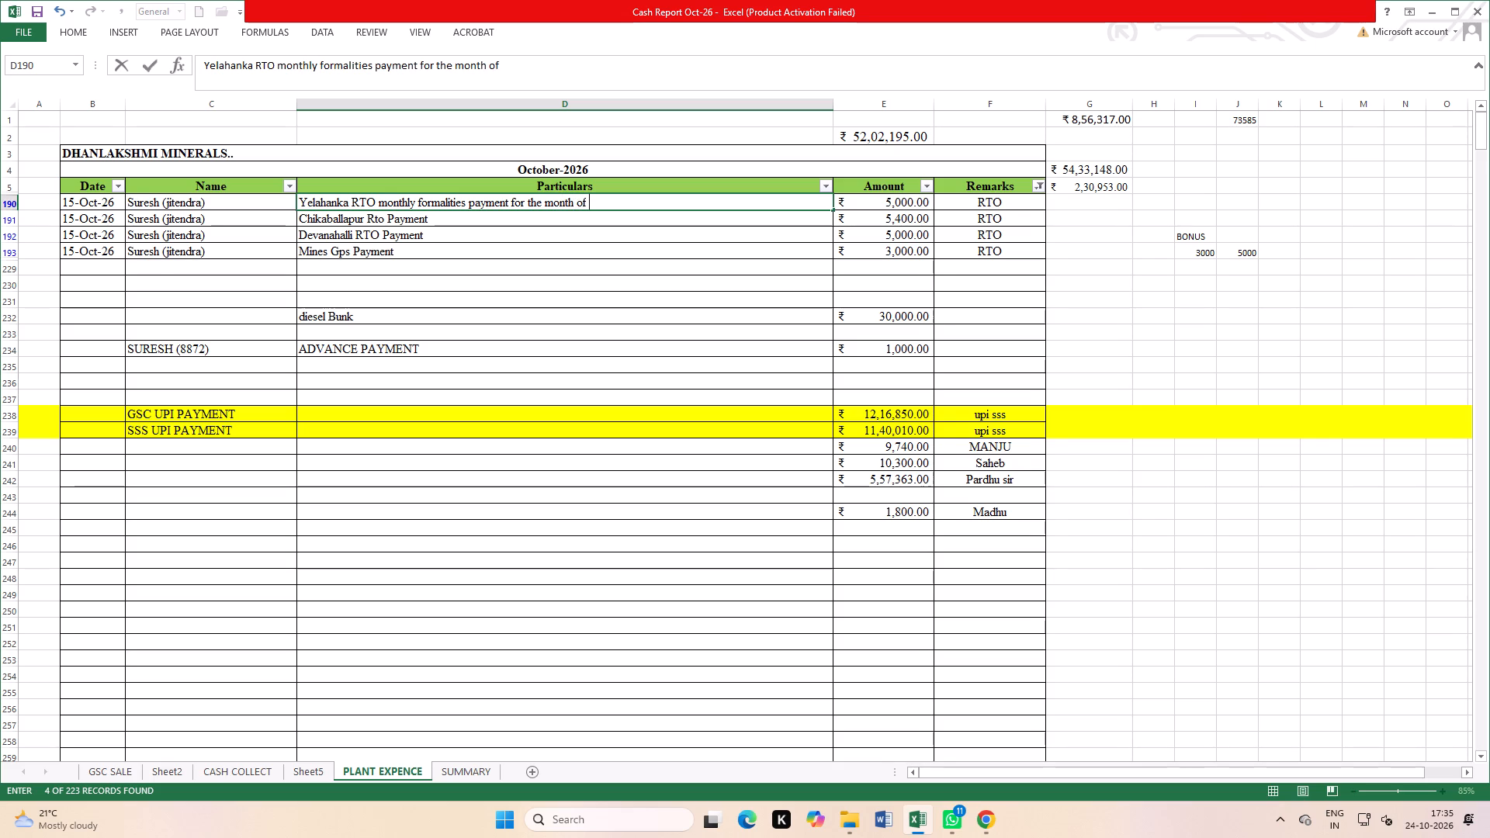
key("o")
key("c")
key("t")
type("-2026")
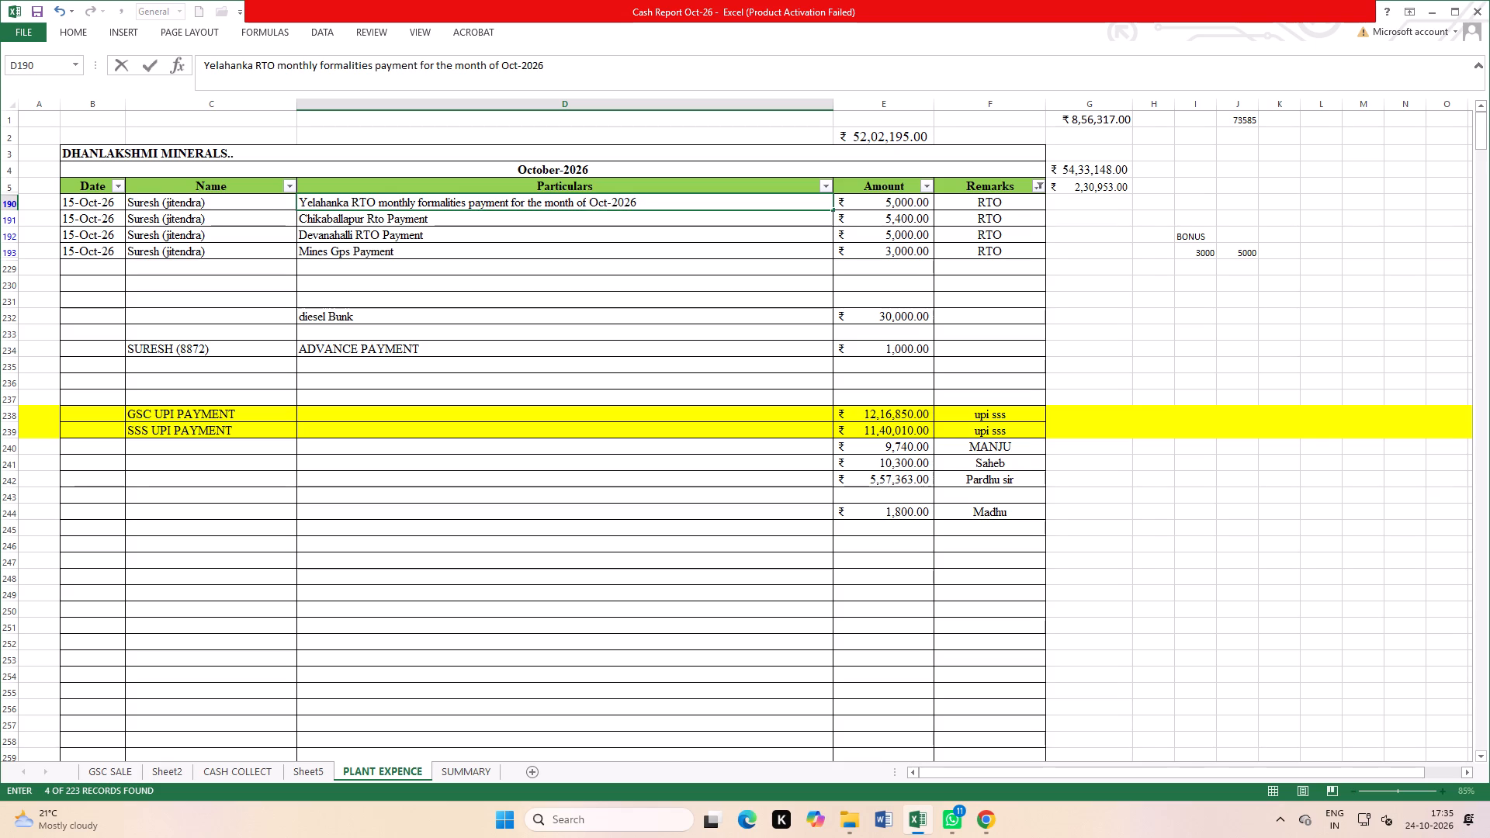
left_click(535, 312)
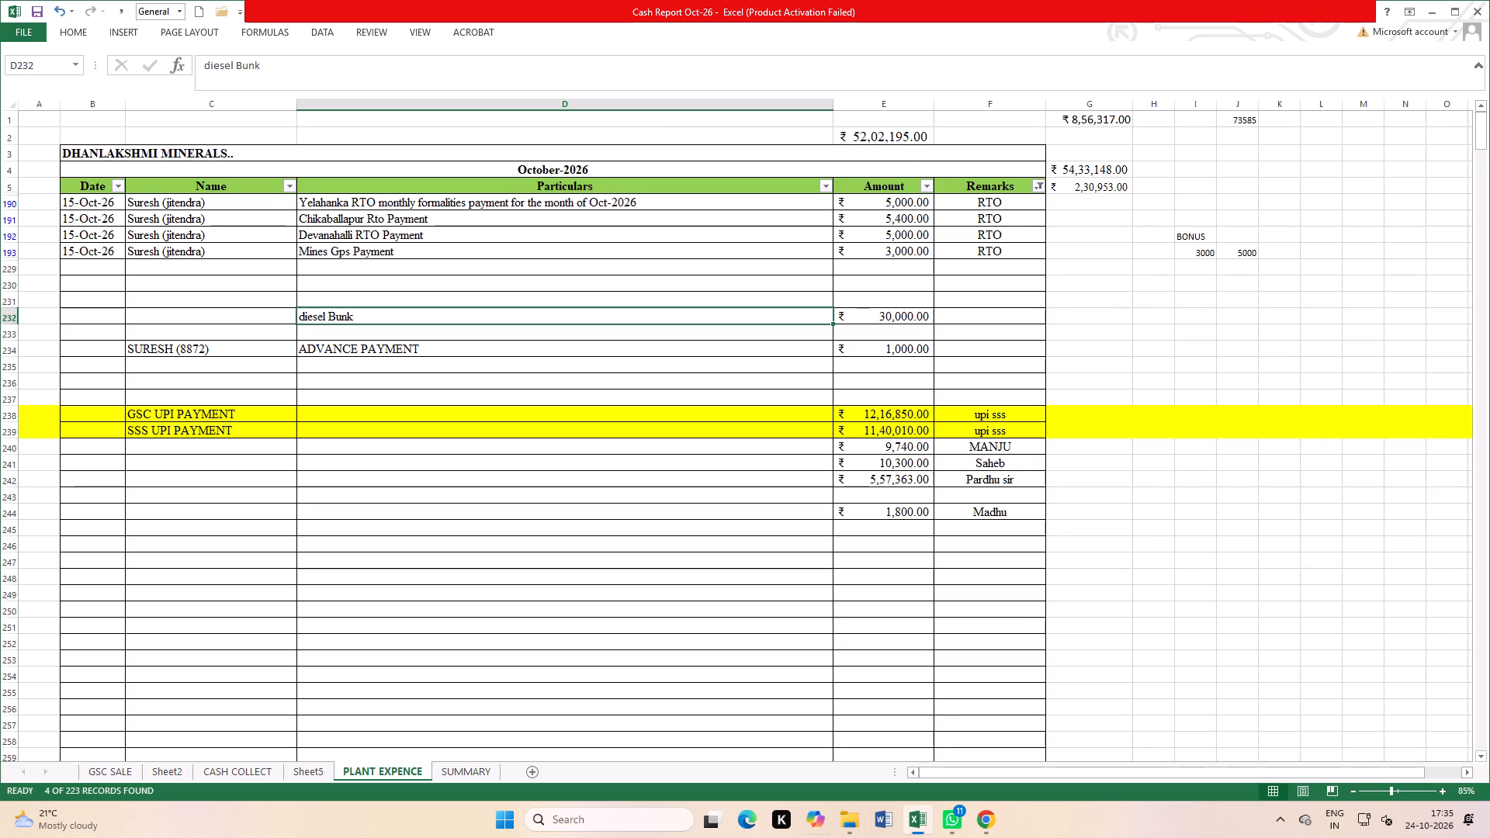
Examine the linked formula behind the GSC UPI PAYMENT amount without choosing a source file for it.
left_click(421, 415)
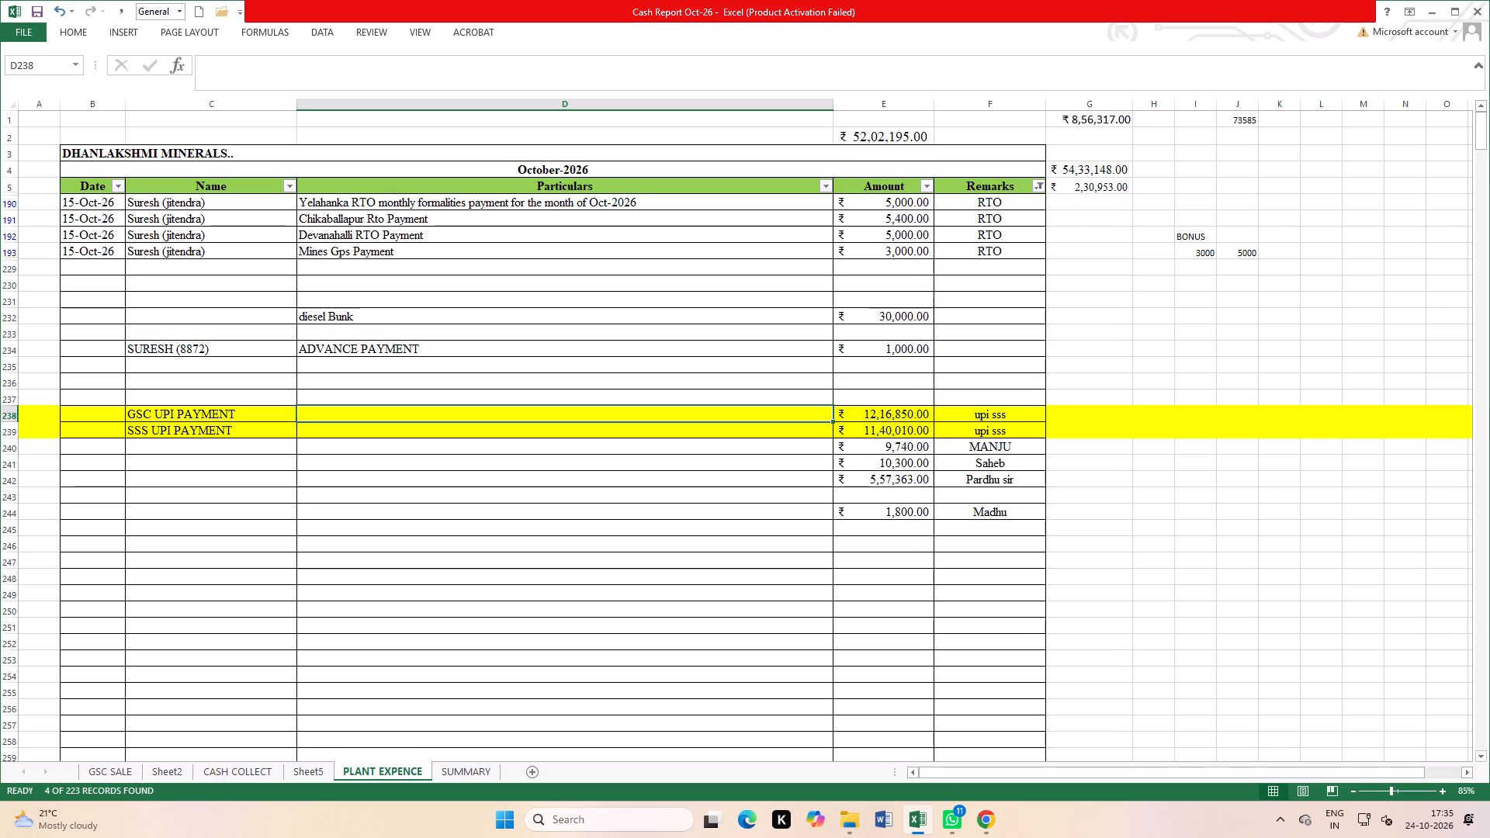
double_click(882, 410)
key("Return")
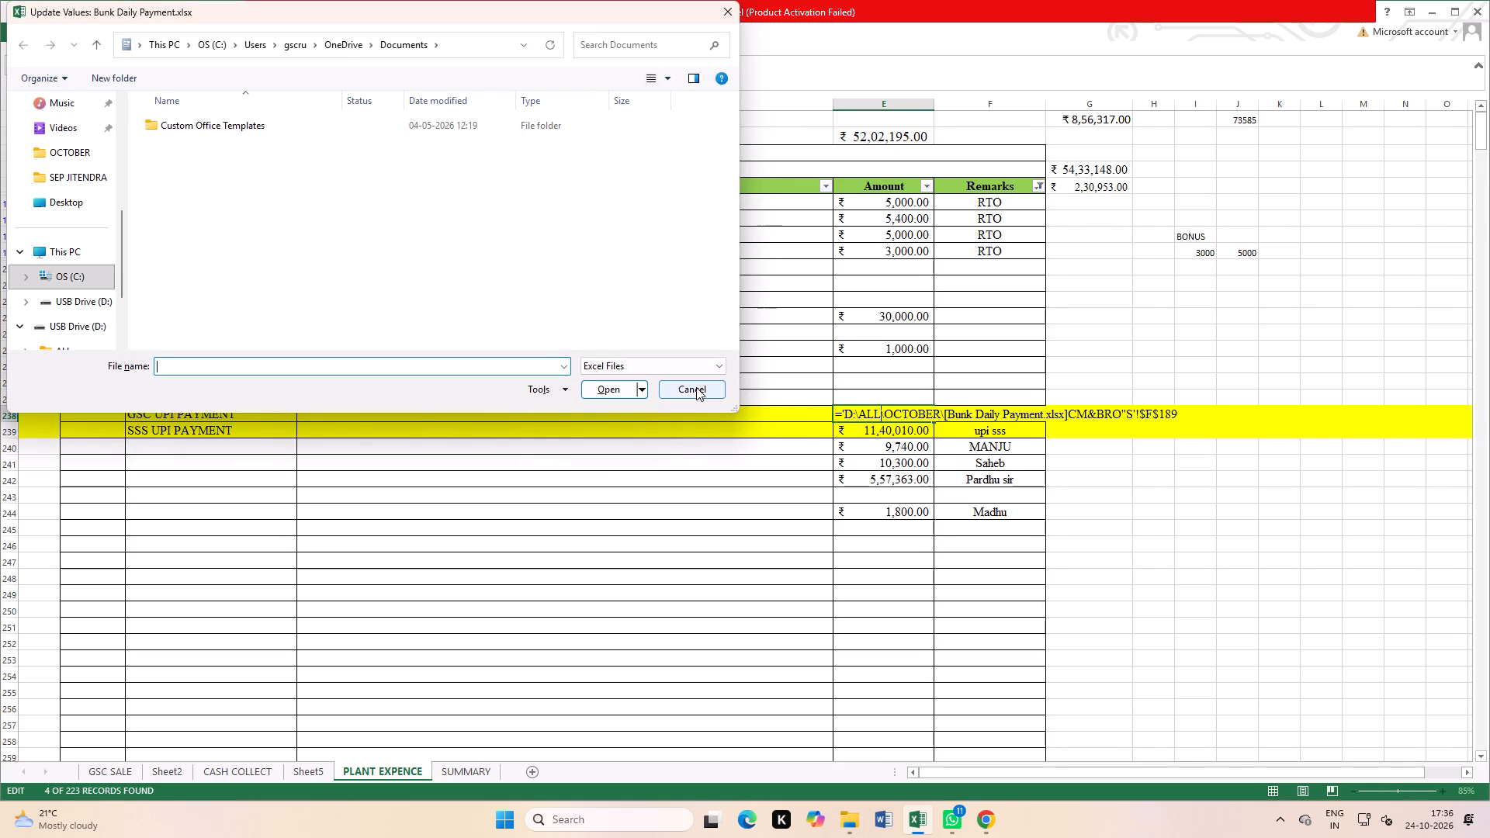
left_click(696, 387)
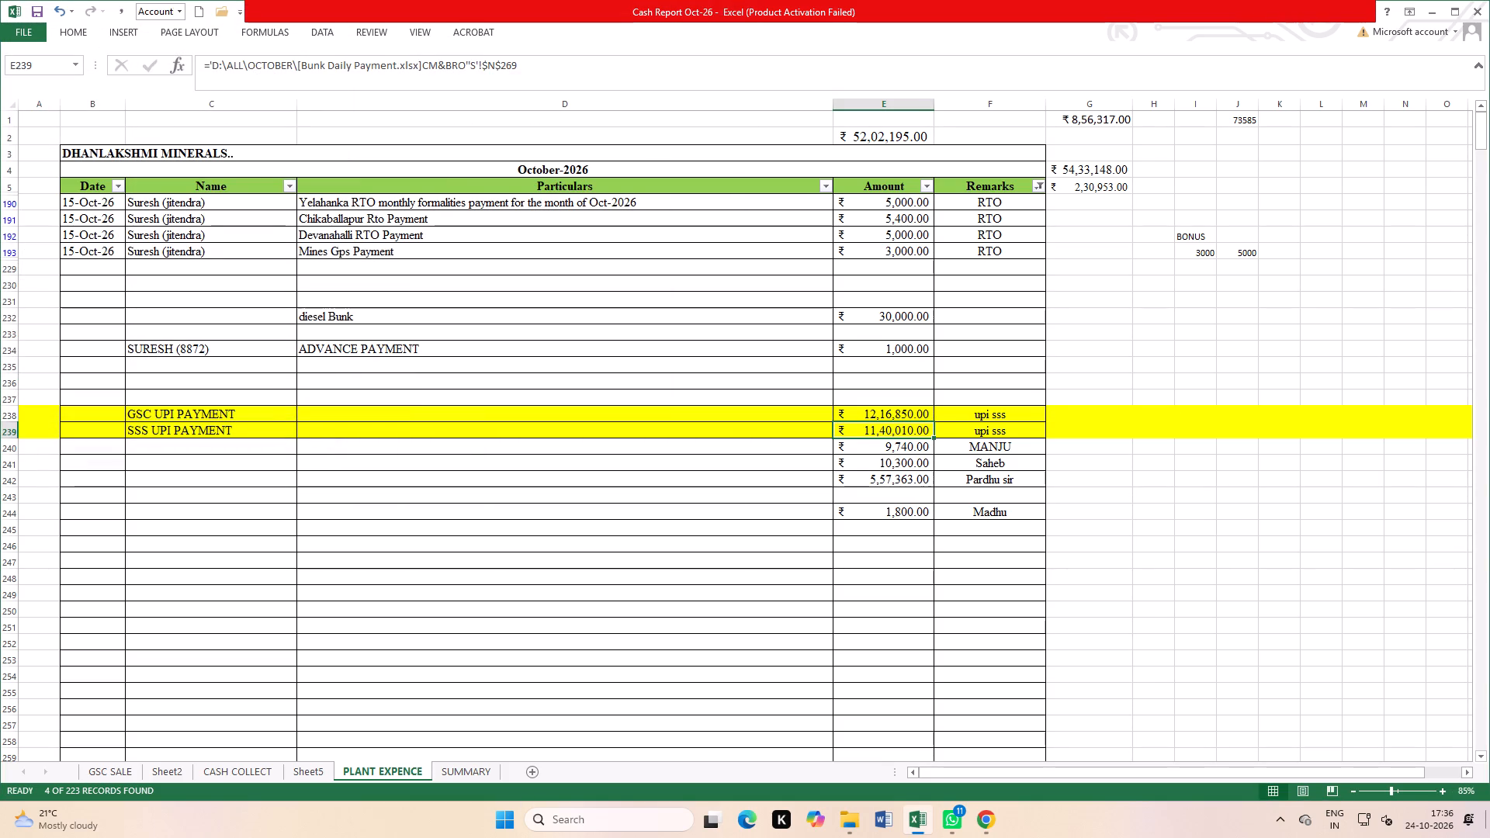
double_click(903, 415)
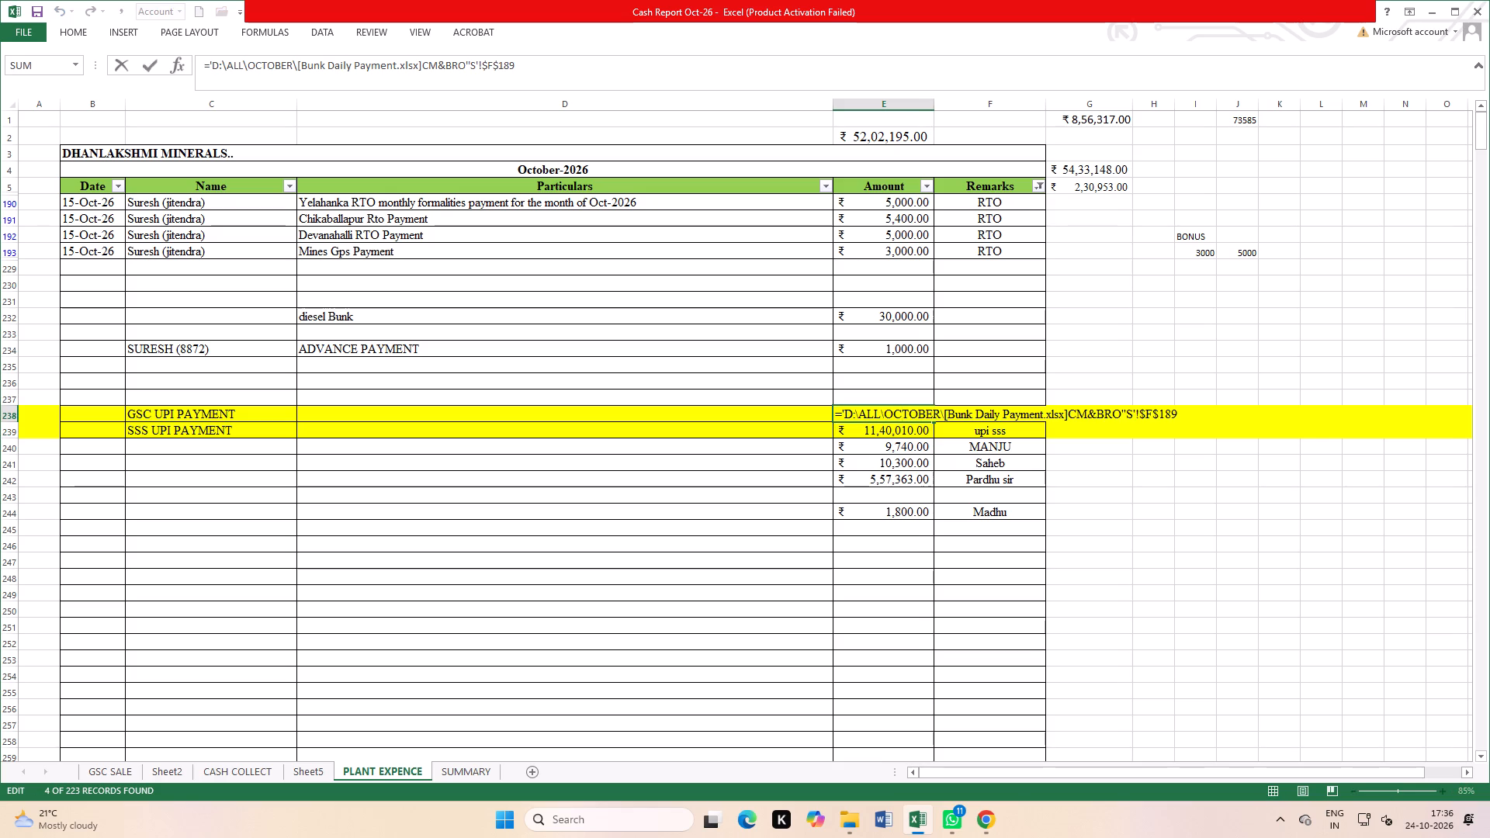
key("Return")
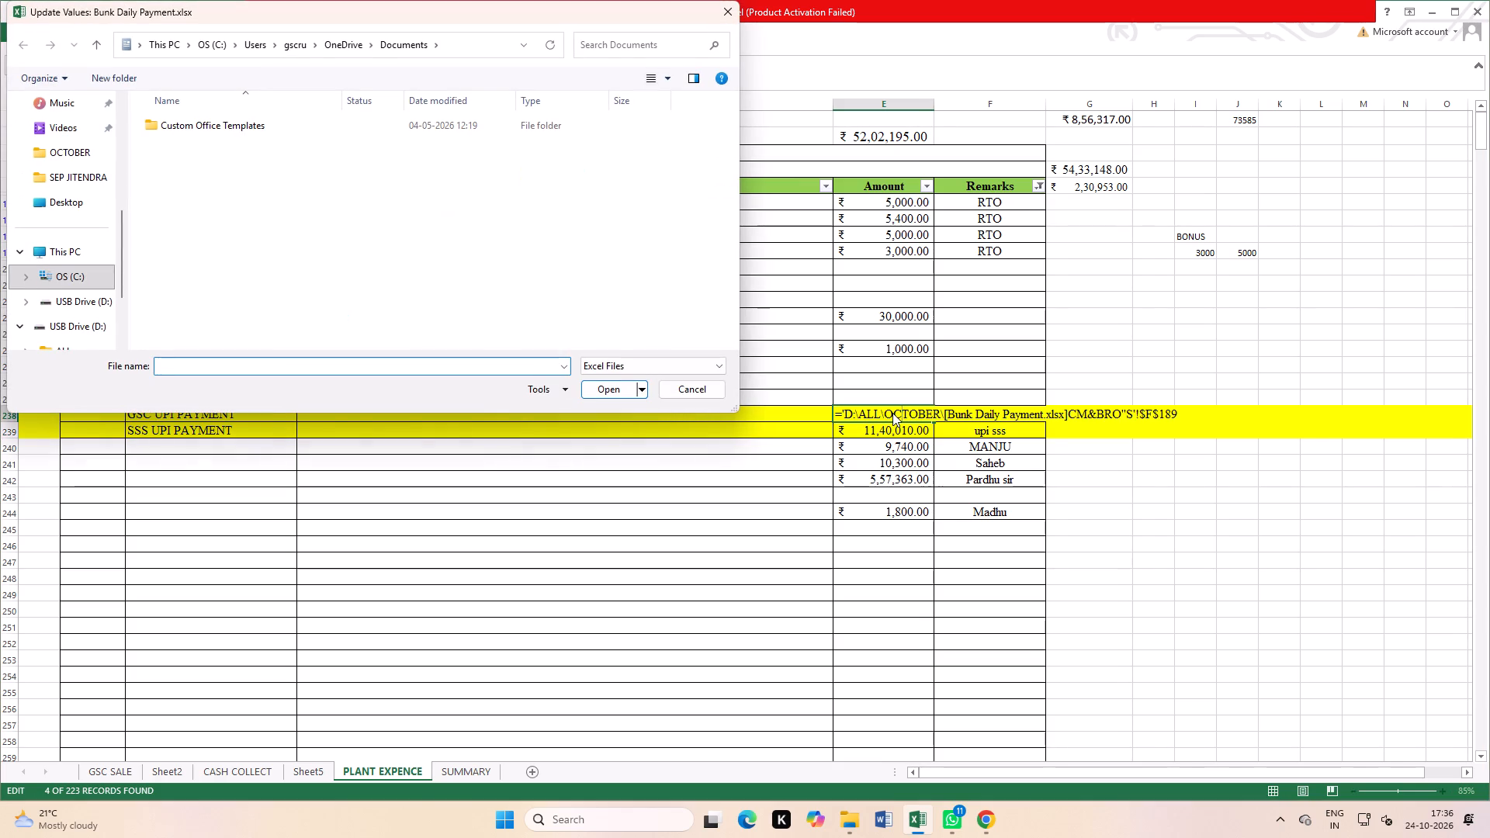
left_click(705, 393)
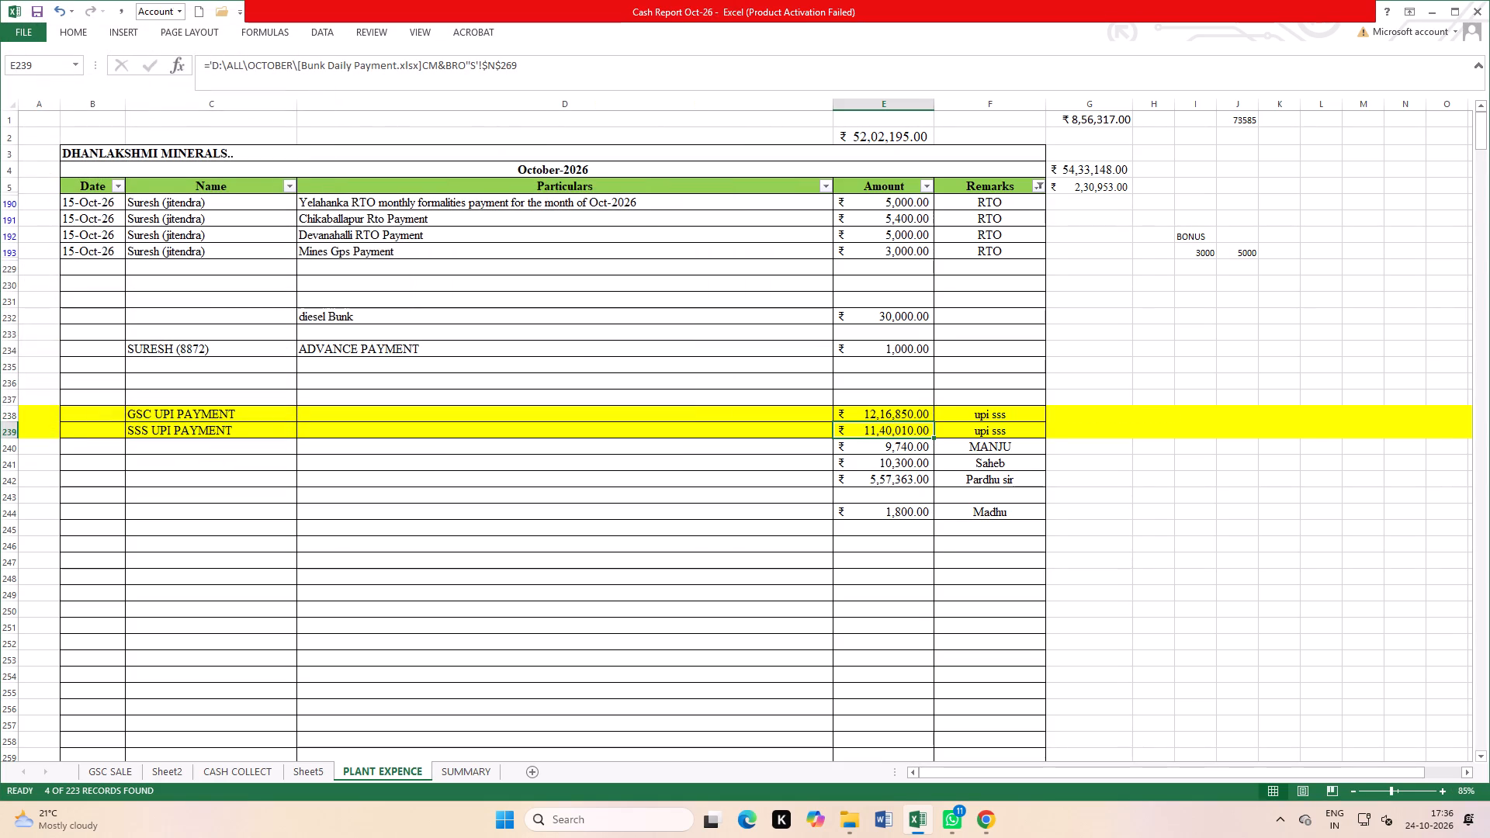
Fill the Yelahanka RTO particulars down into the Chikaballapur and Devanahalli RTO entries.
left_click_drag(414, 205, 414, 232)
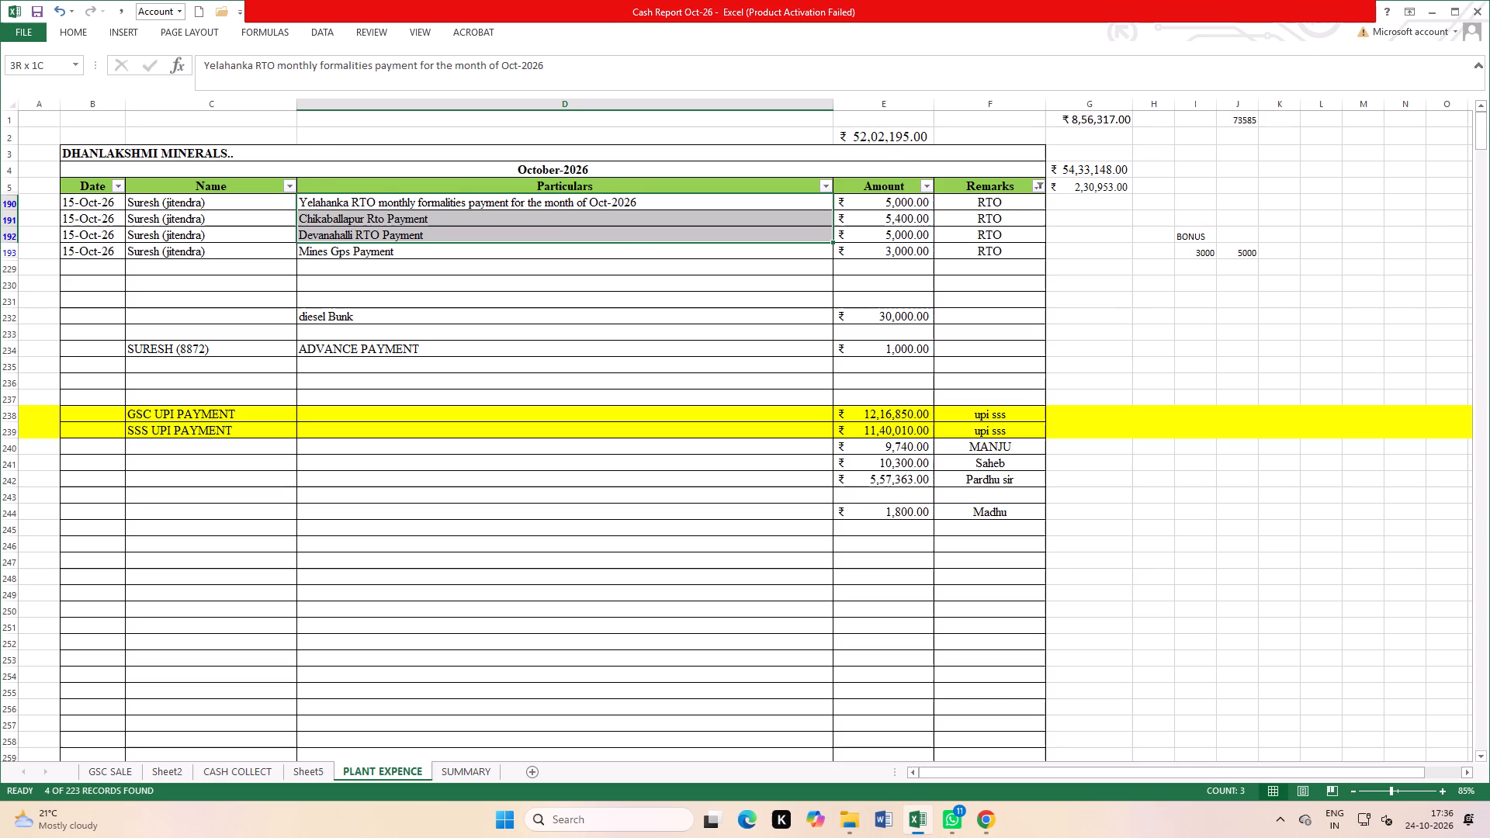
key("ctrl+d")
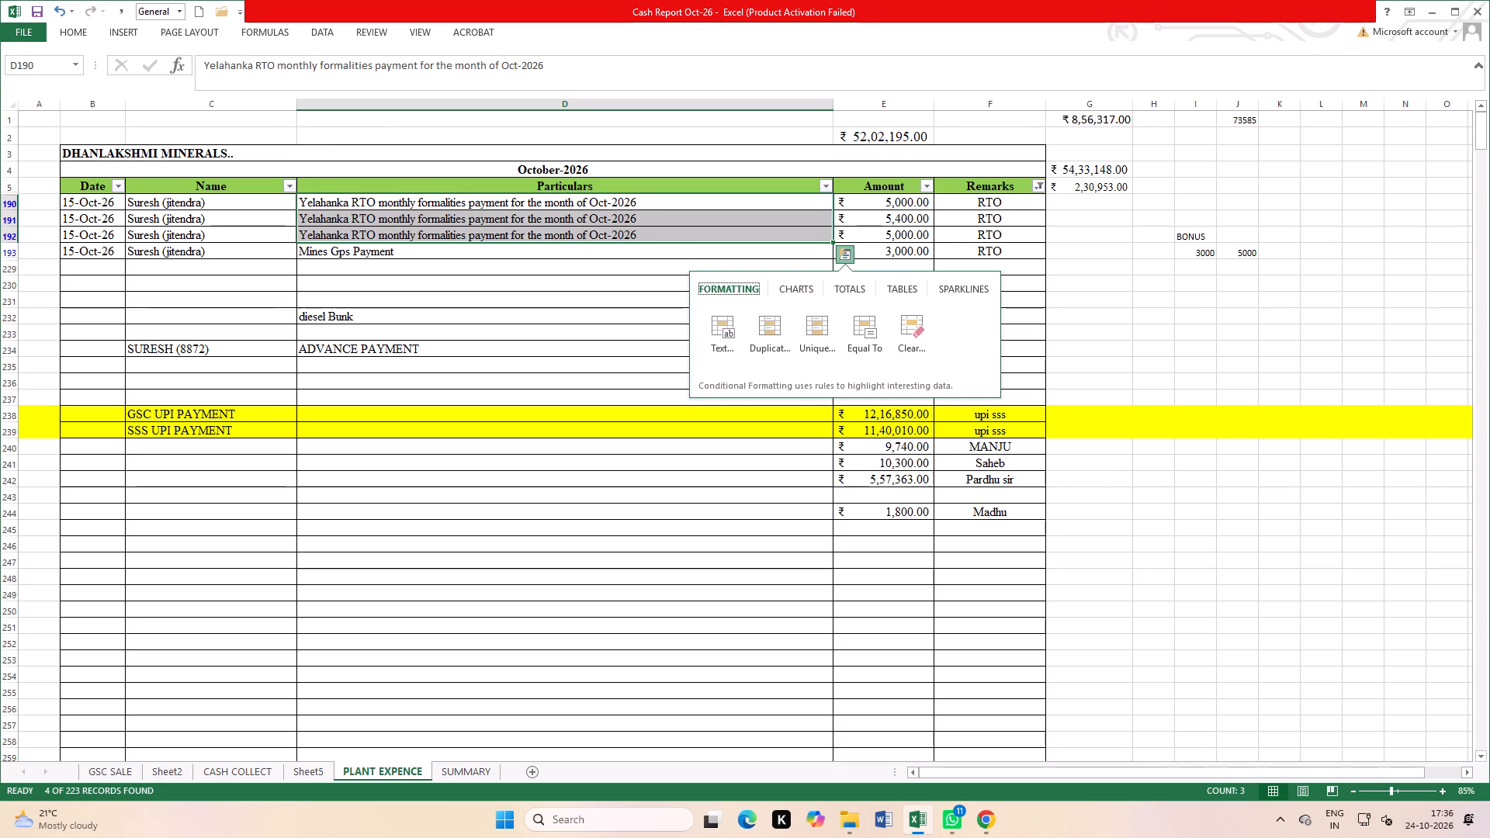
Change the place name in the second RTO entry's particulars to "Chikkaballapur", keeping the RTO monthly formalities wording.
double_click(348, 218)
key("BackSpace")
key("BackSpace")
key("BackSpace")
key("BackSpace")
key("BackSpace")
key("BackSpace")
key("BackSpace")
key("BackSpace")
key("BackSpace")
key("BackSpace")
key("BackSpace")
key("BackSpace")
key("BackSpace")
key("BackSpace")
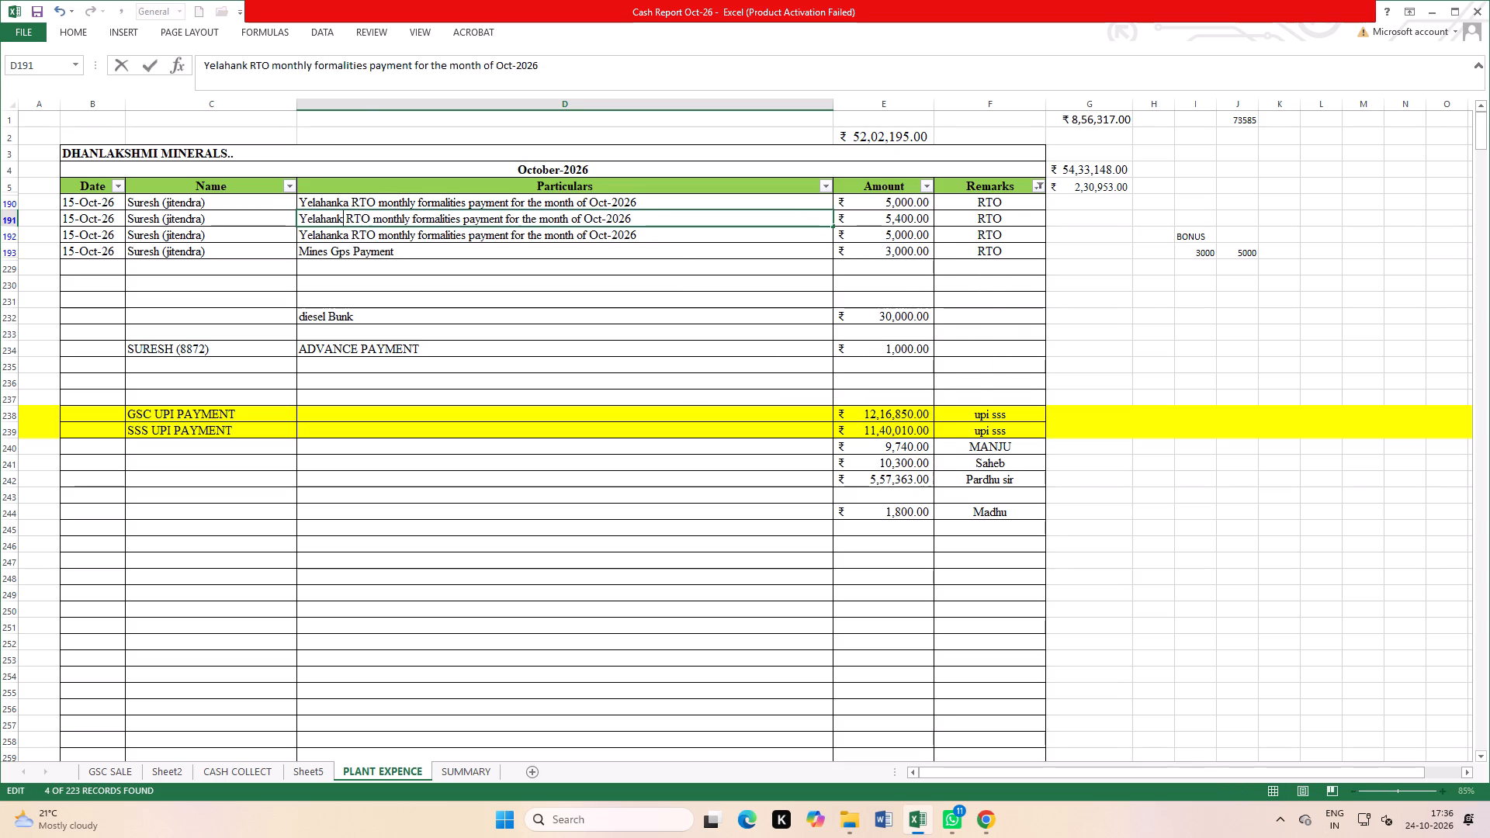
key("c")
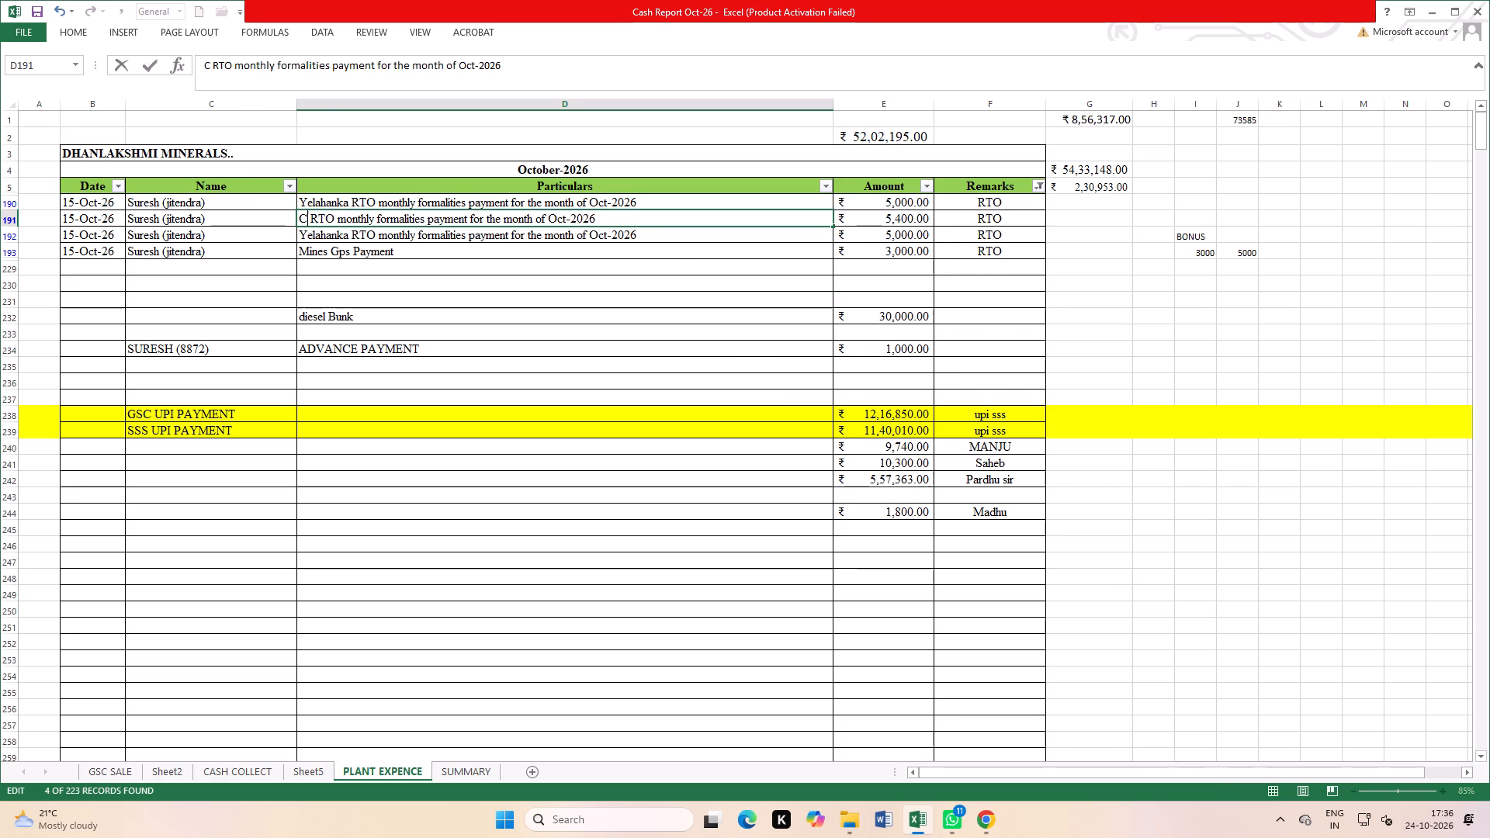
type("hikkaballa")
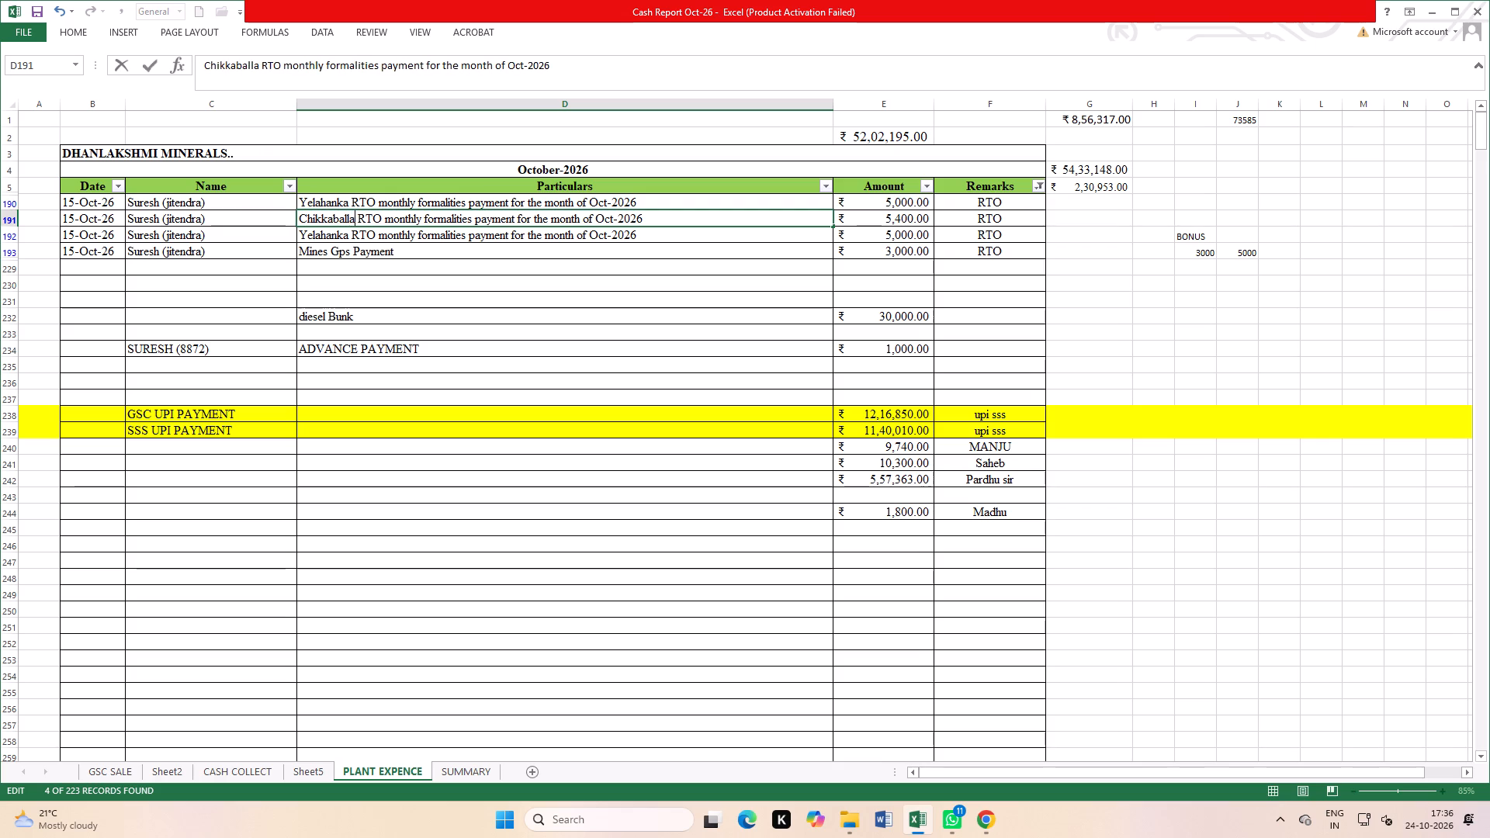
type("pu")
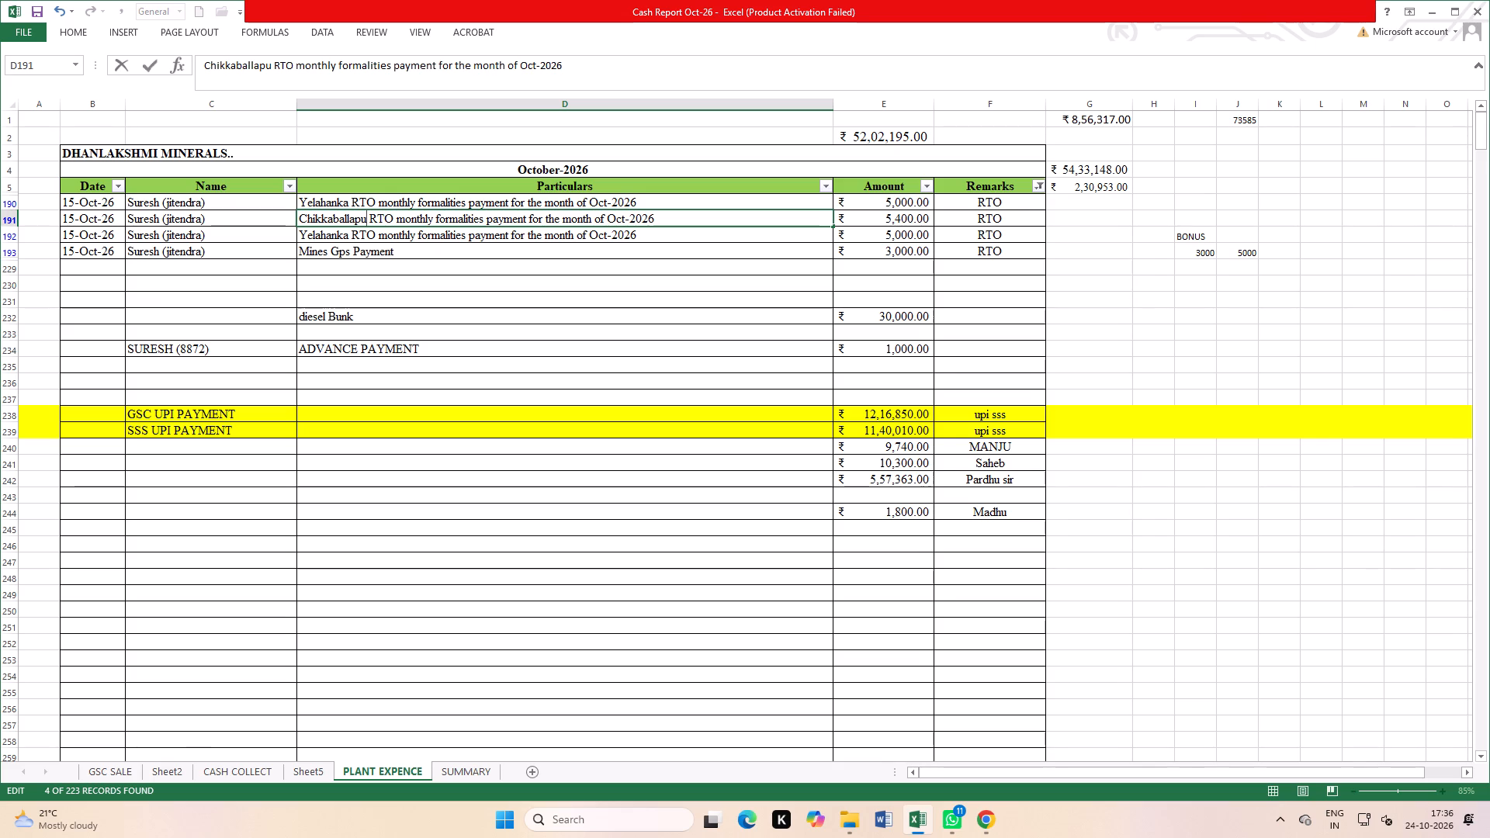
type("r")
key("space")
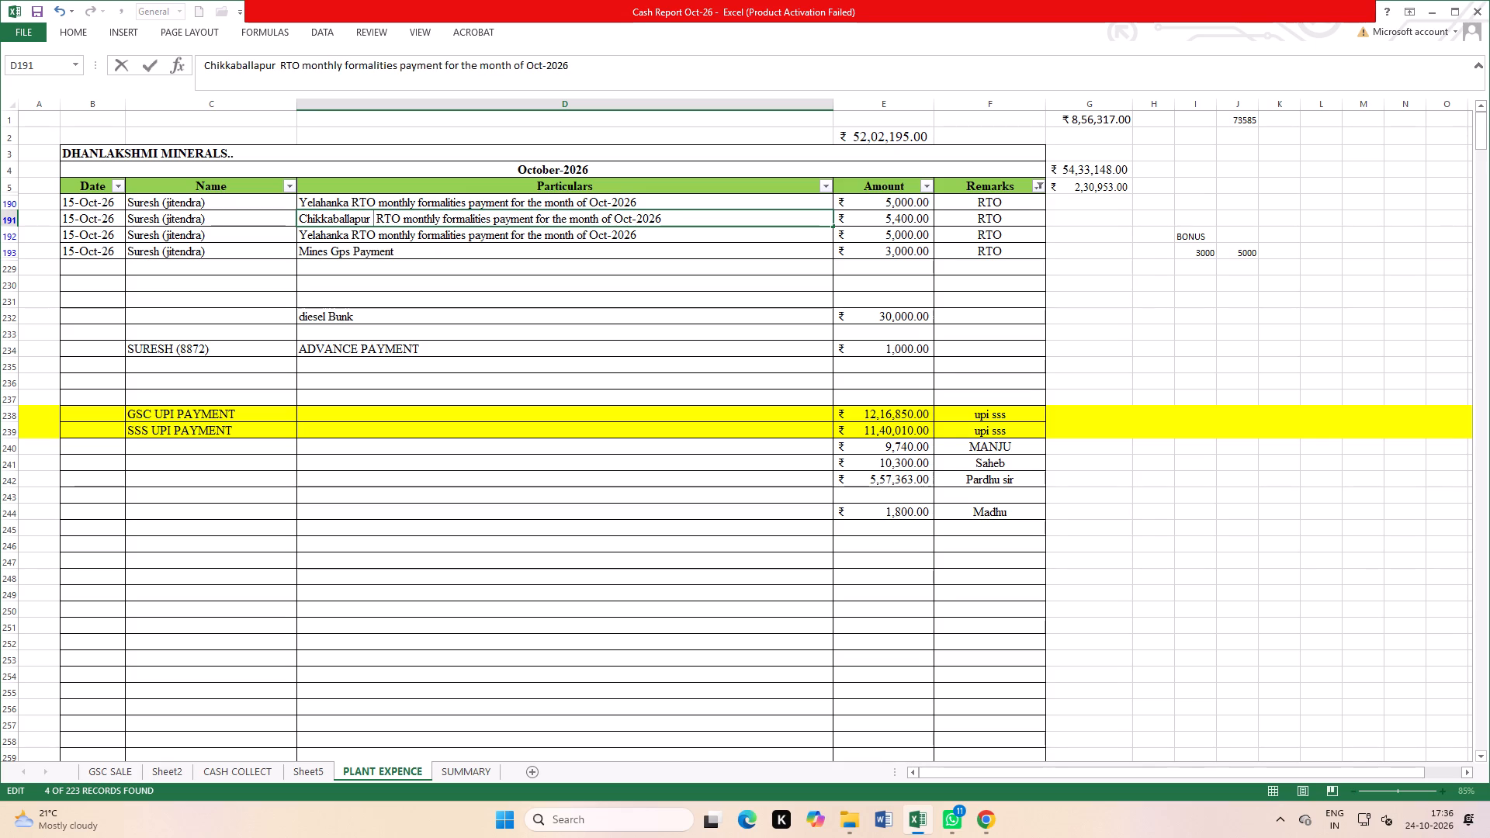
key("BackSpace")
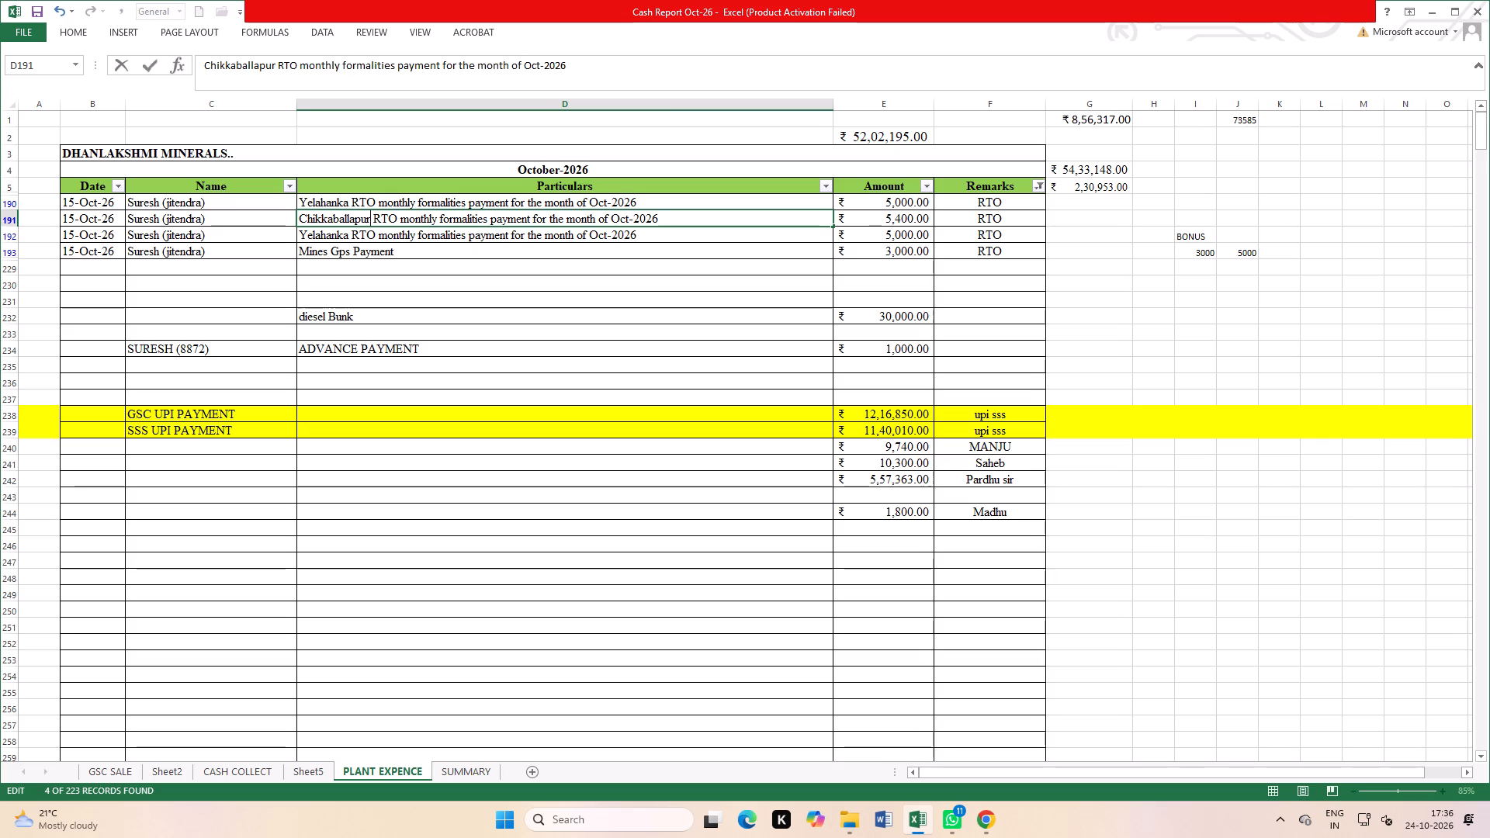
left_click(519, 258)
Change the place name in the third RTO entry's particulars to "Devanahalli", keeping the RTO monthly formalities wording.
double_click(353, 236)
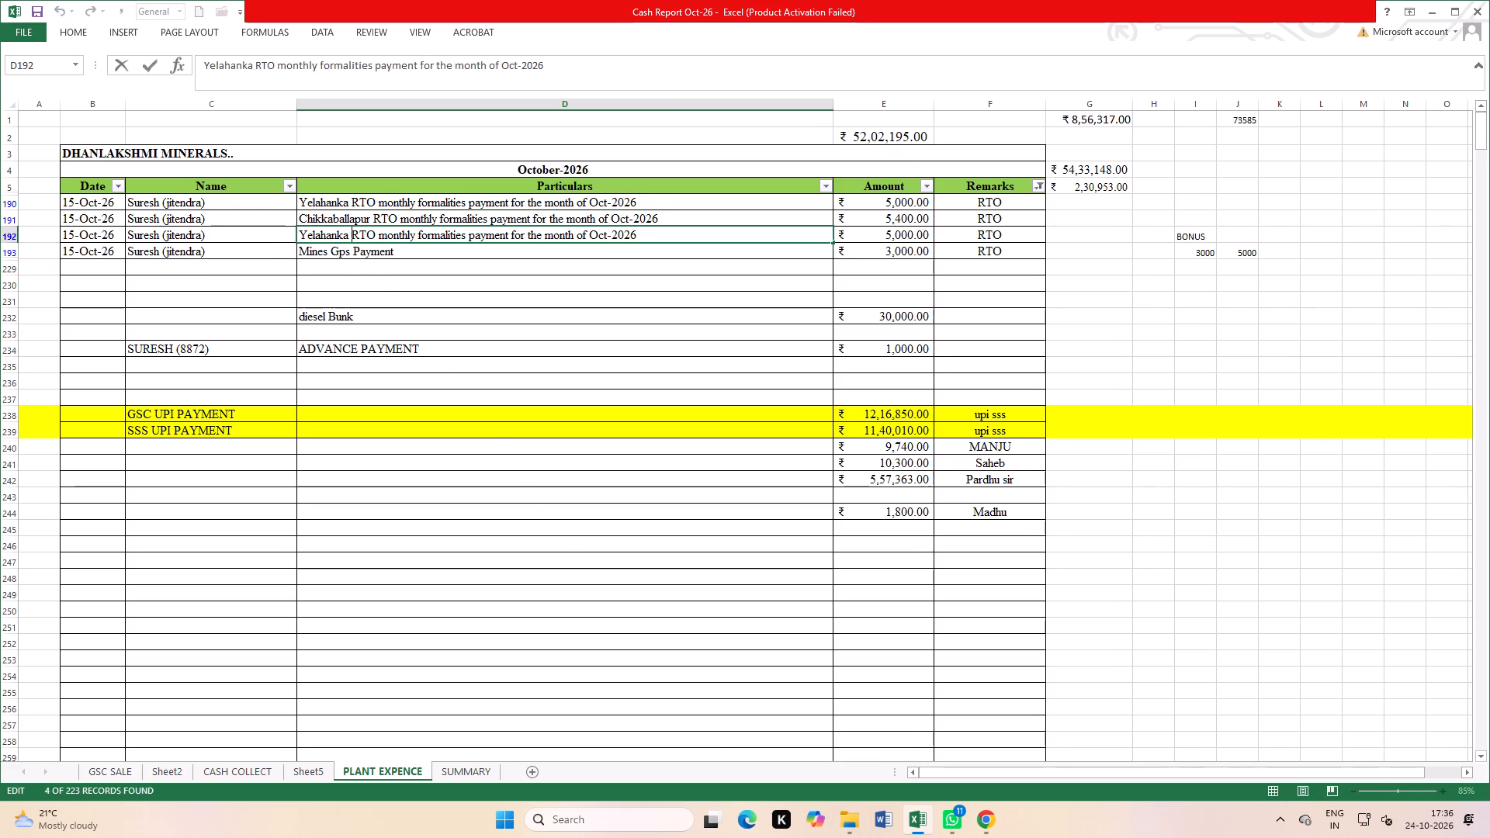
left_click(349, 236)
key("BackSpace")
key("BackSpace")
key("BackSpace")
key("BackSpace")
key("BackSpace")
key("BackSpace")
key("BackSpace")
key("BackSpace")
key("BackSpace")
key("BackSpace")
key("BackSpace")
key("BackSpace")
key("BackSpace")
key("BackSpace")
key("BackSpace")
key("BackSpace")
key("BackSpace")
key("BackSpace")
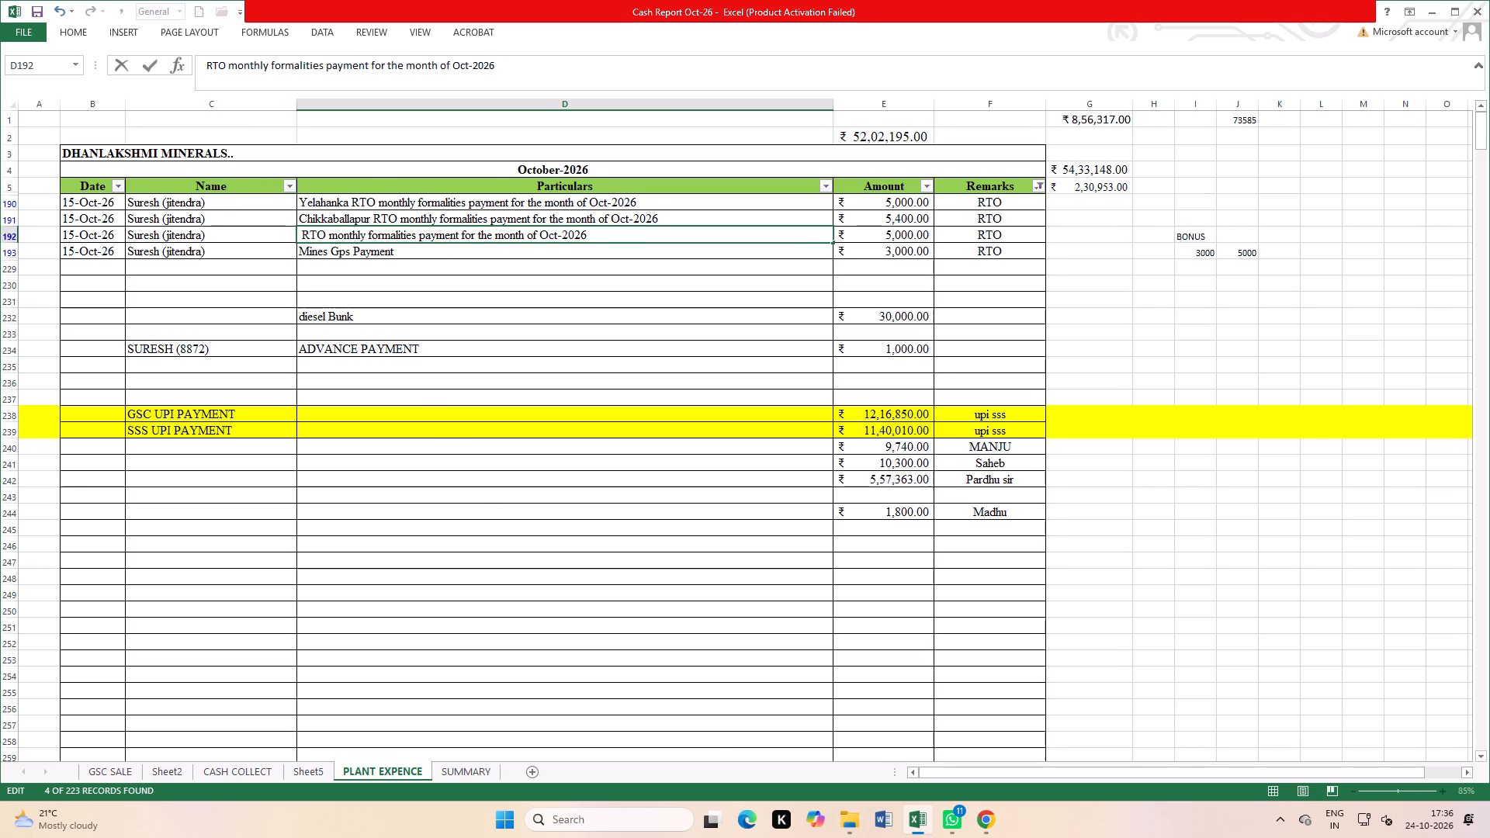
key("e")
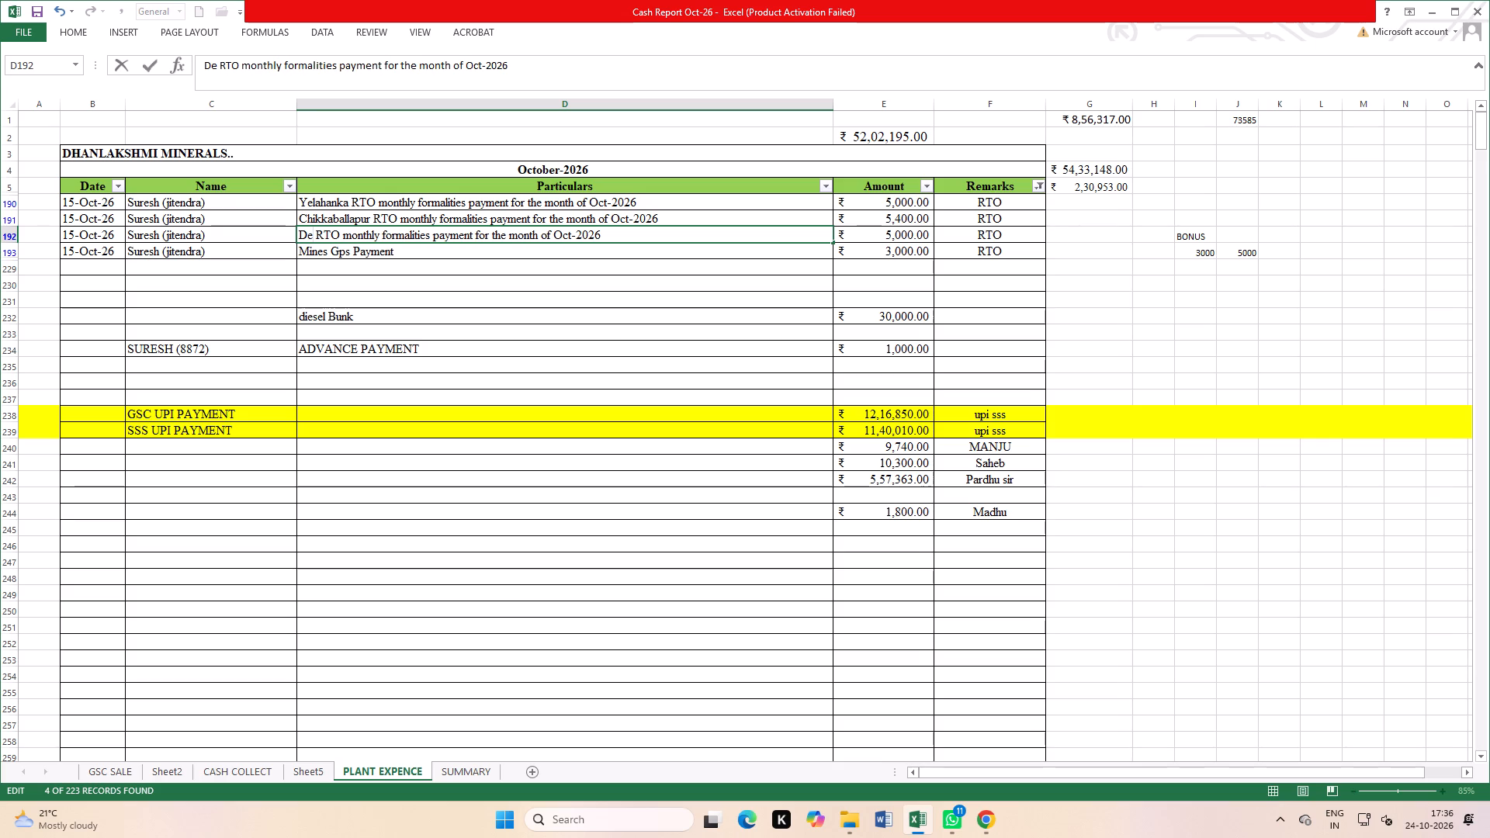
type("vanaha")
type("lli")
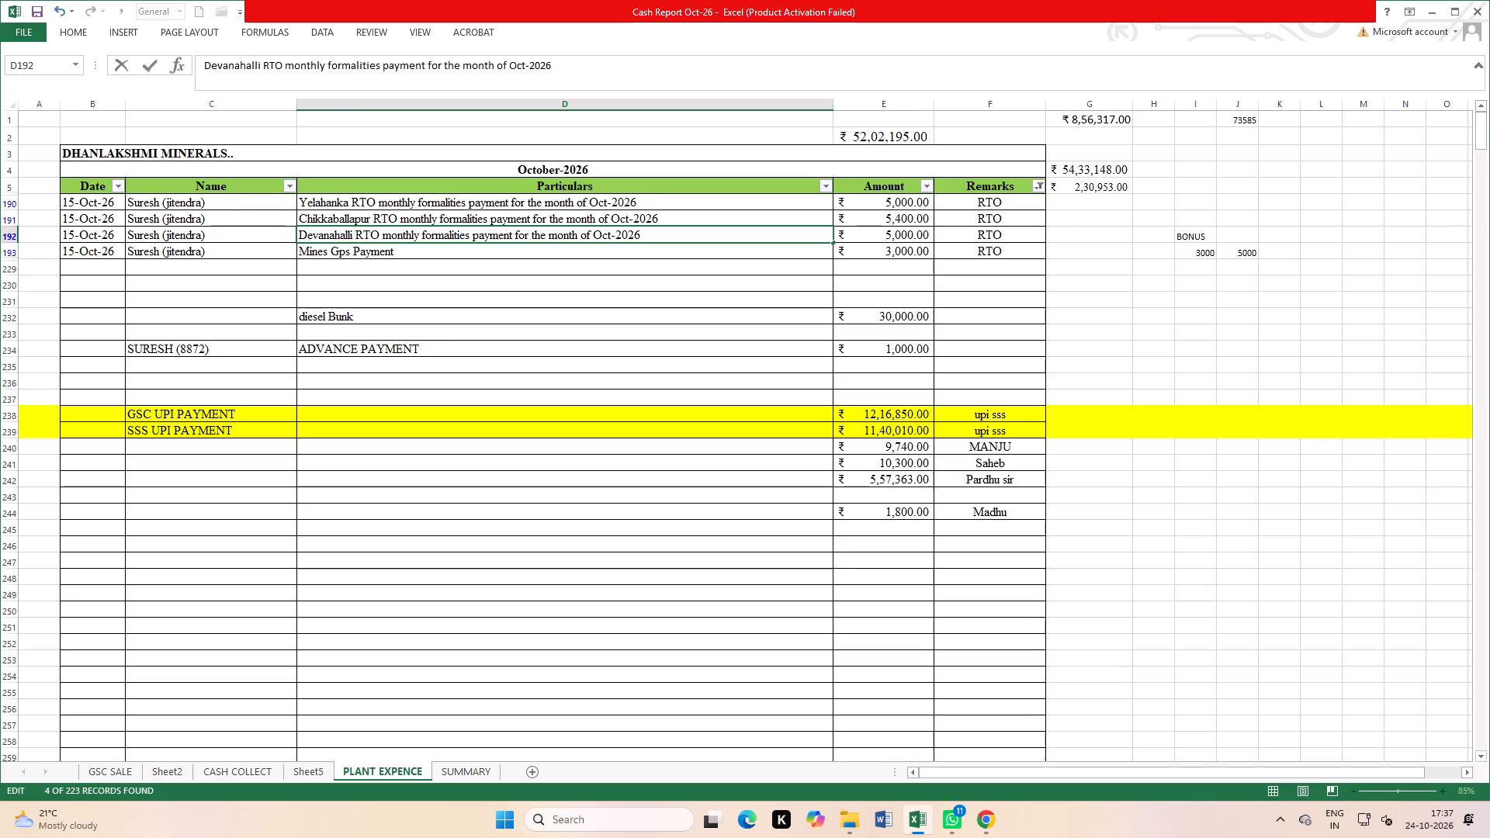
left_click(460, 283)
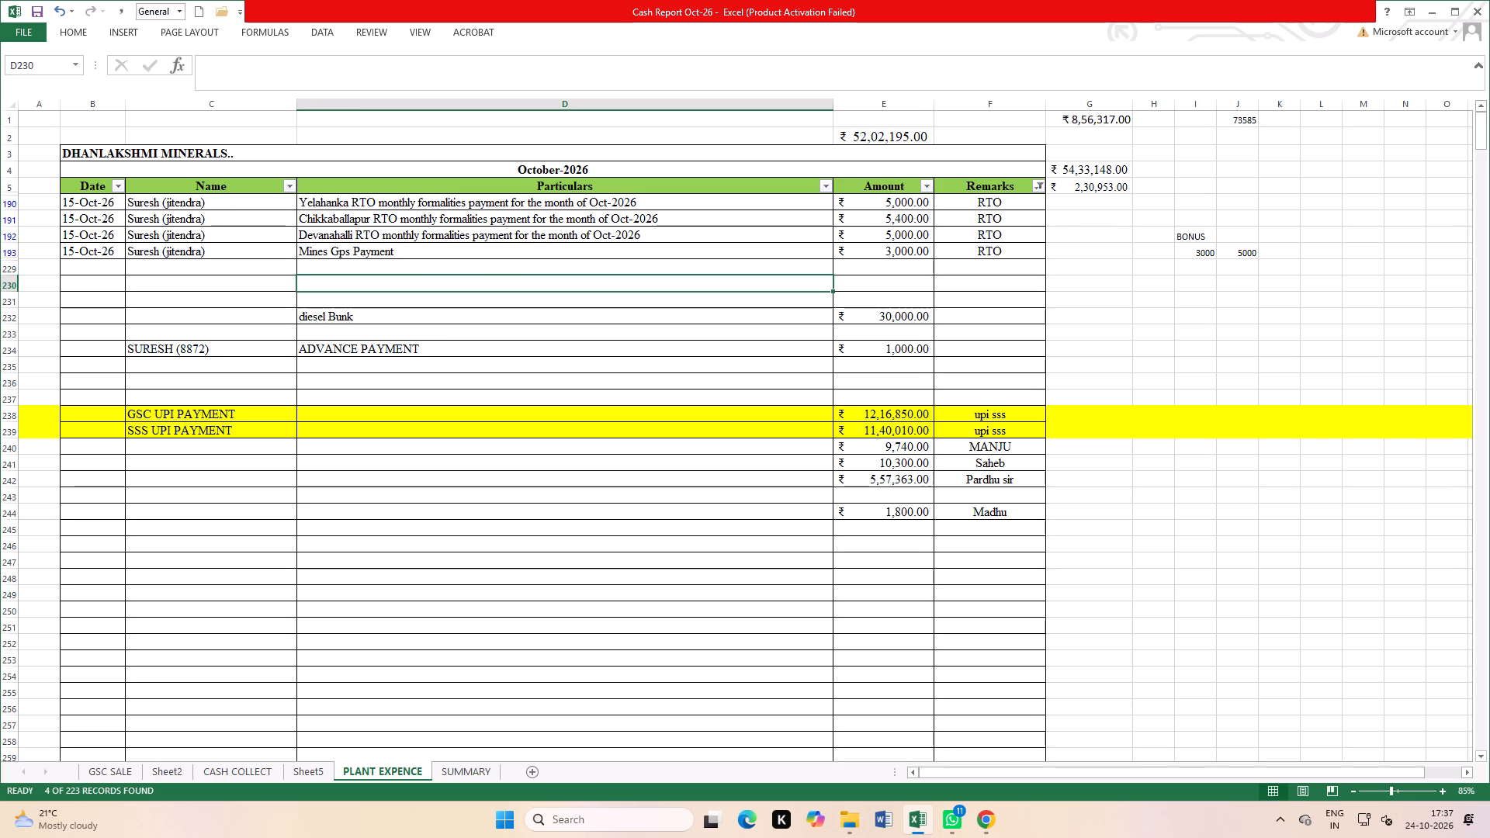
Fill the Devanahalli RTO particulars down over the "Mines Gps Payment" entry.
double_click(333, 251)
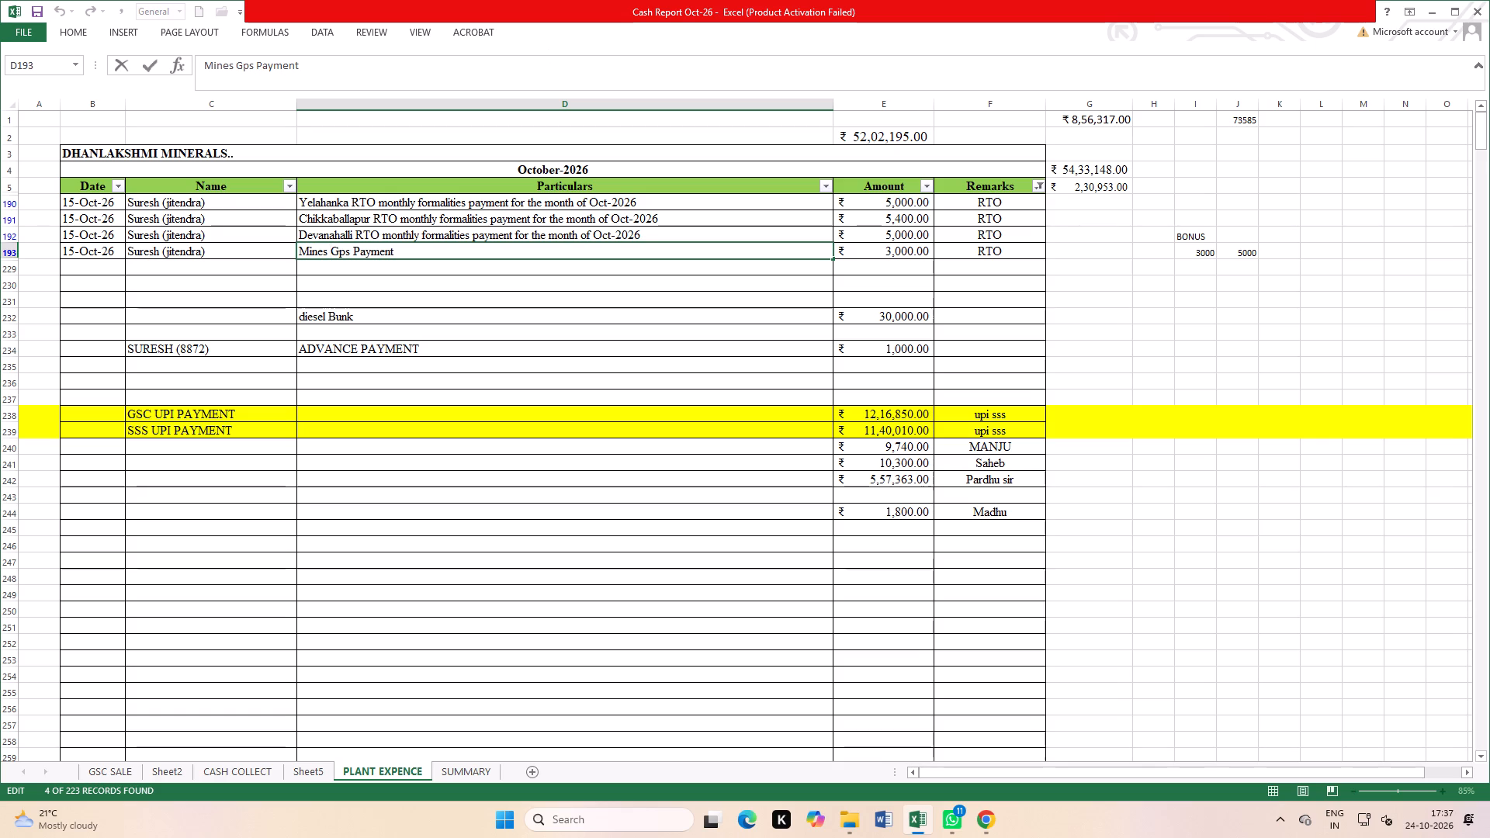
left_click(501, 277)
left_click(456, 251)
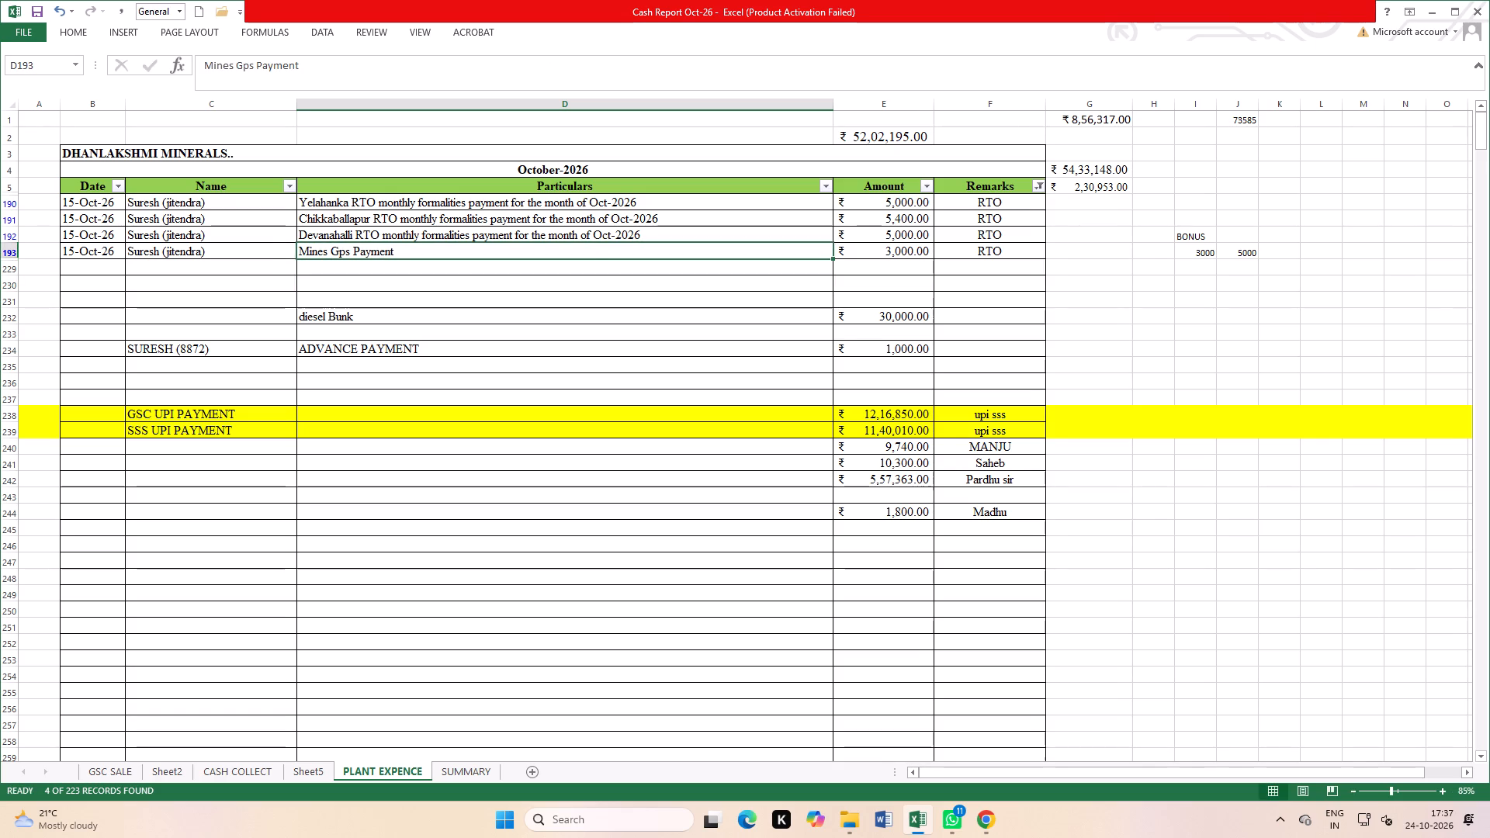
key("ctrl+d")
left_click(404, 307)
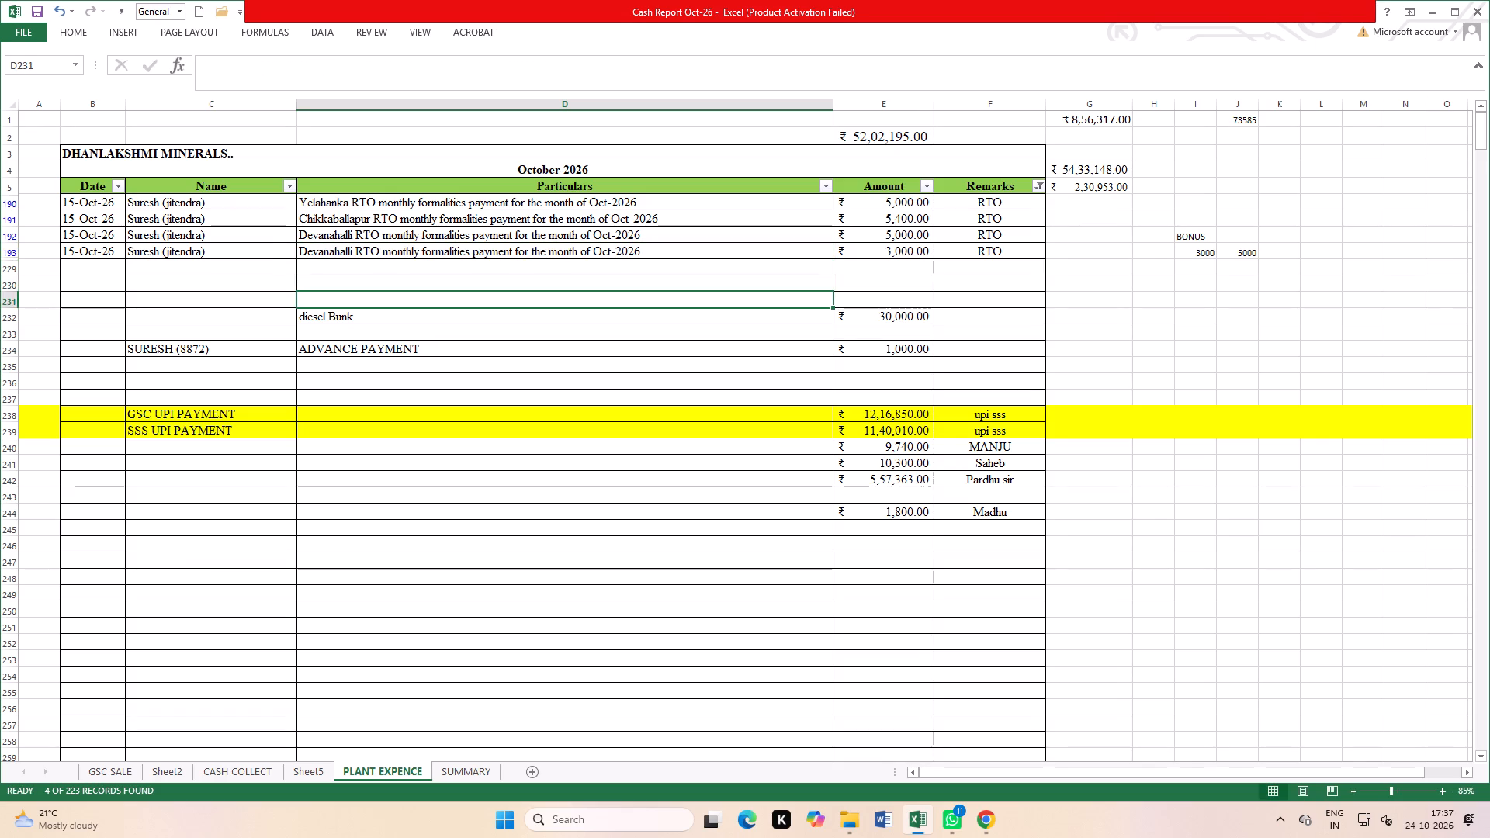
Edit the last RTO entry's particulars to read "Mines office RTO monthly formalities payment for the month of Oct-2026".
double_click(356, 253)
key("BackSpace")
key("BackSpace")
key("BackSpace")
key("BackSpace")
key("BackSpace")
key("BackSpace")
key("BackSpace")
key("BackSpace")
key("BackSpace")
key("BackSpace")
key("BackSpace")
key("BackSpace")
key("BackSpace")
key("BackSpace")
key("BackSpace")
key("BackSpace")
key("BackSpace")
key("BackSpace")
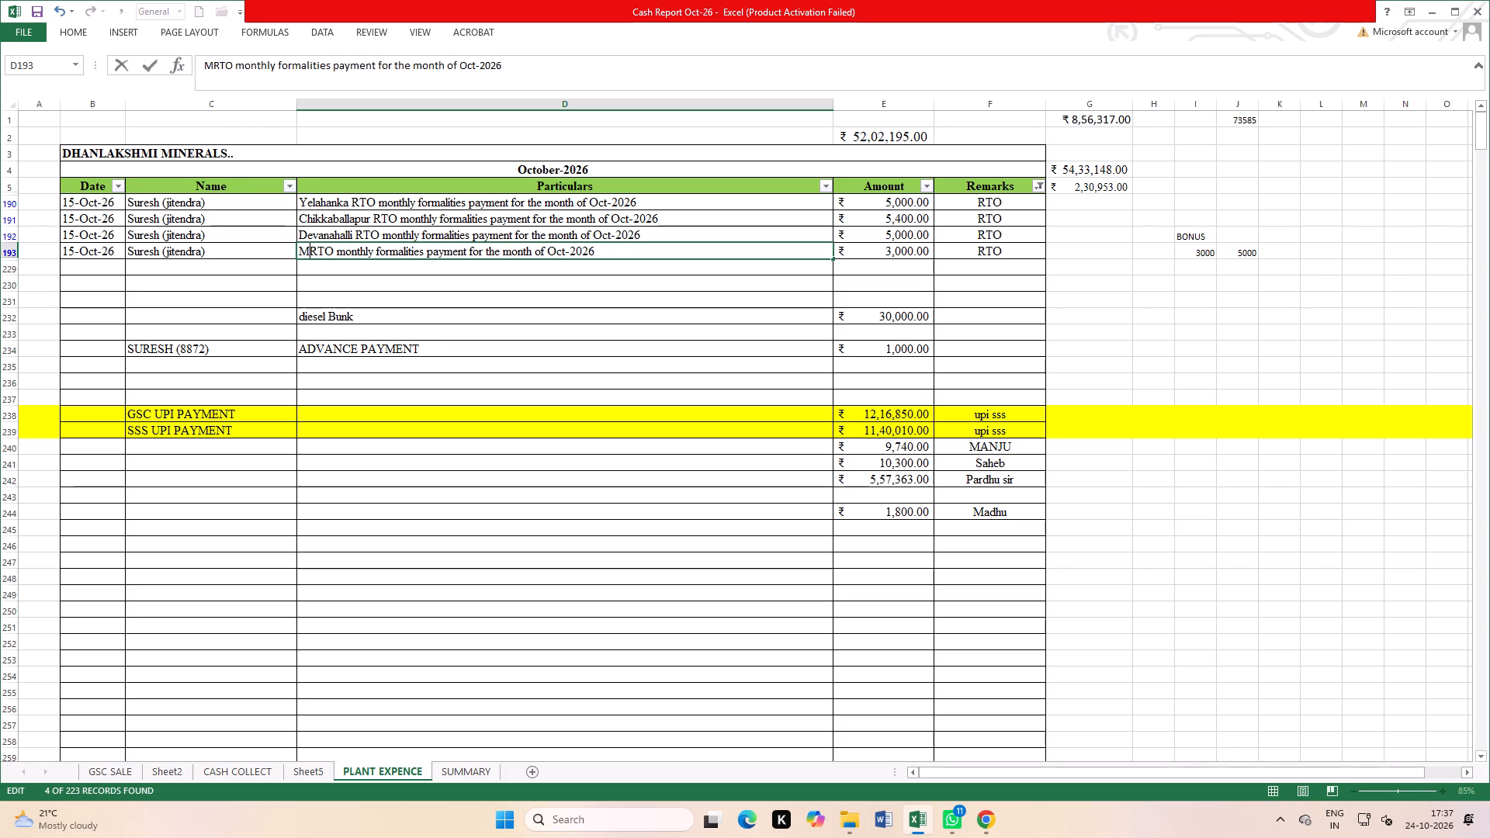
type("ines")
key("space")
type("office")
key("space")
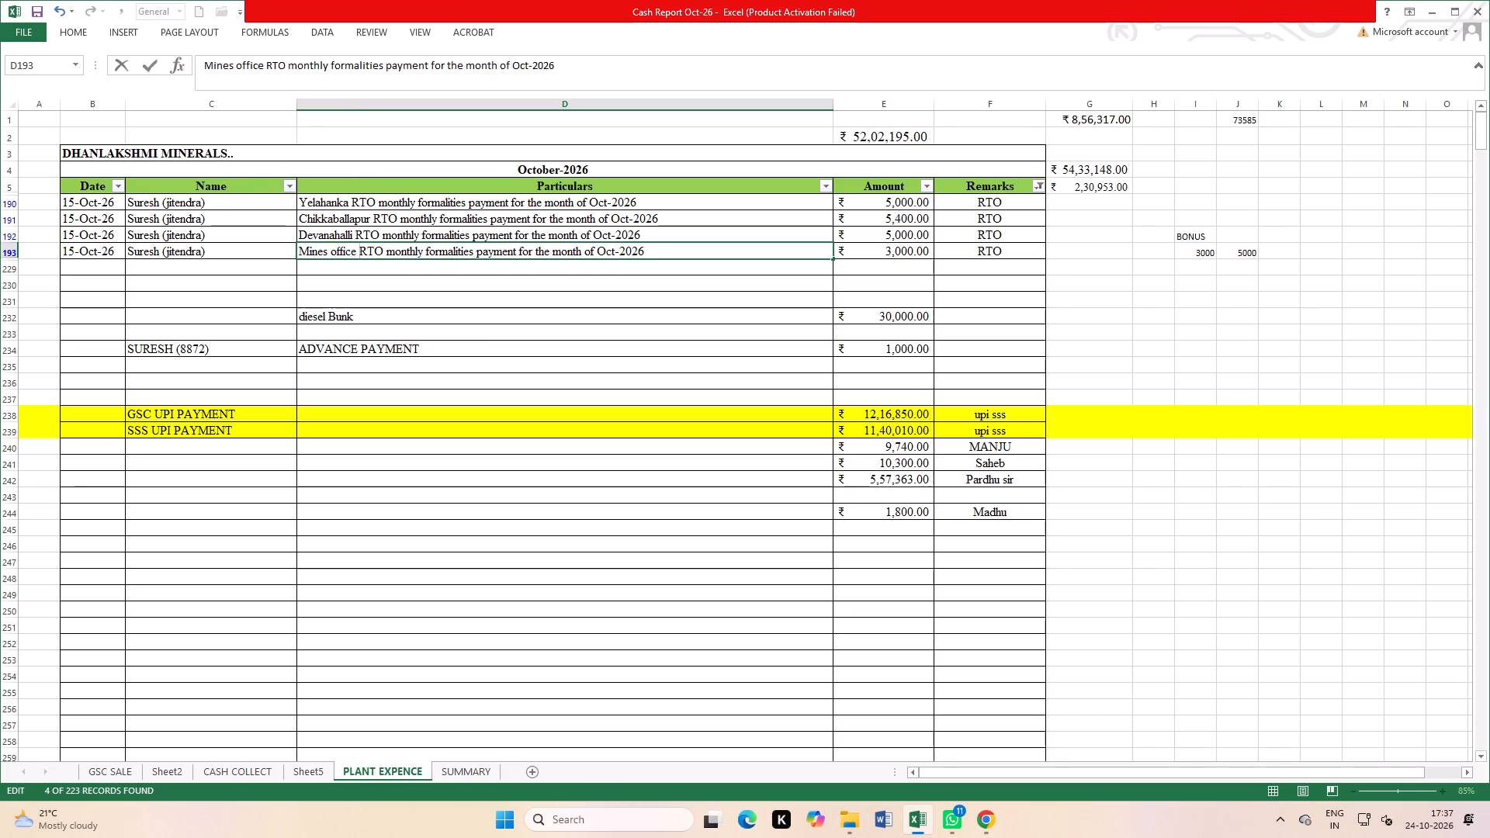
left_click(531, 314)
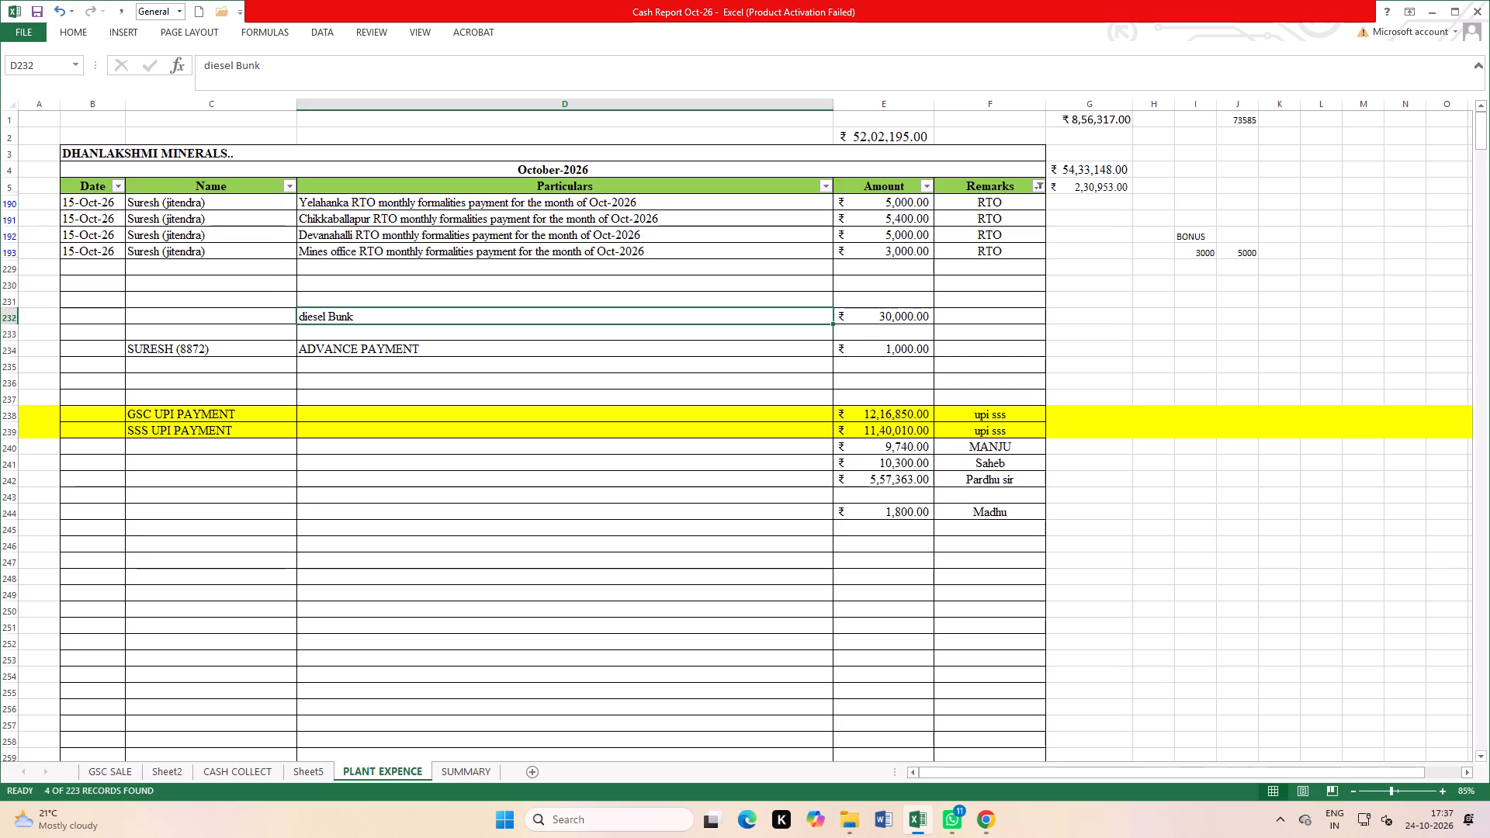
Change the Remarks filter from RTO to show only the sallary entries.
left_click(1041, 185)
scroll(909, 414, "down", 5)
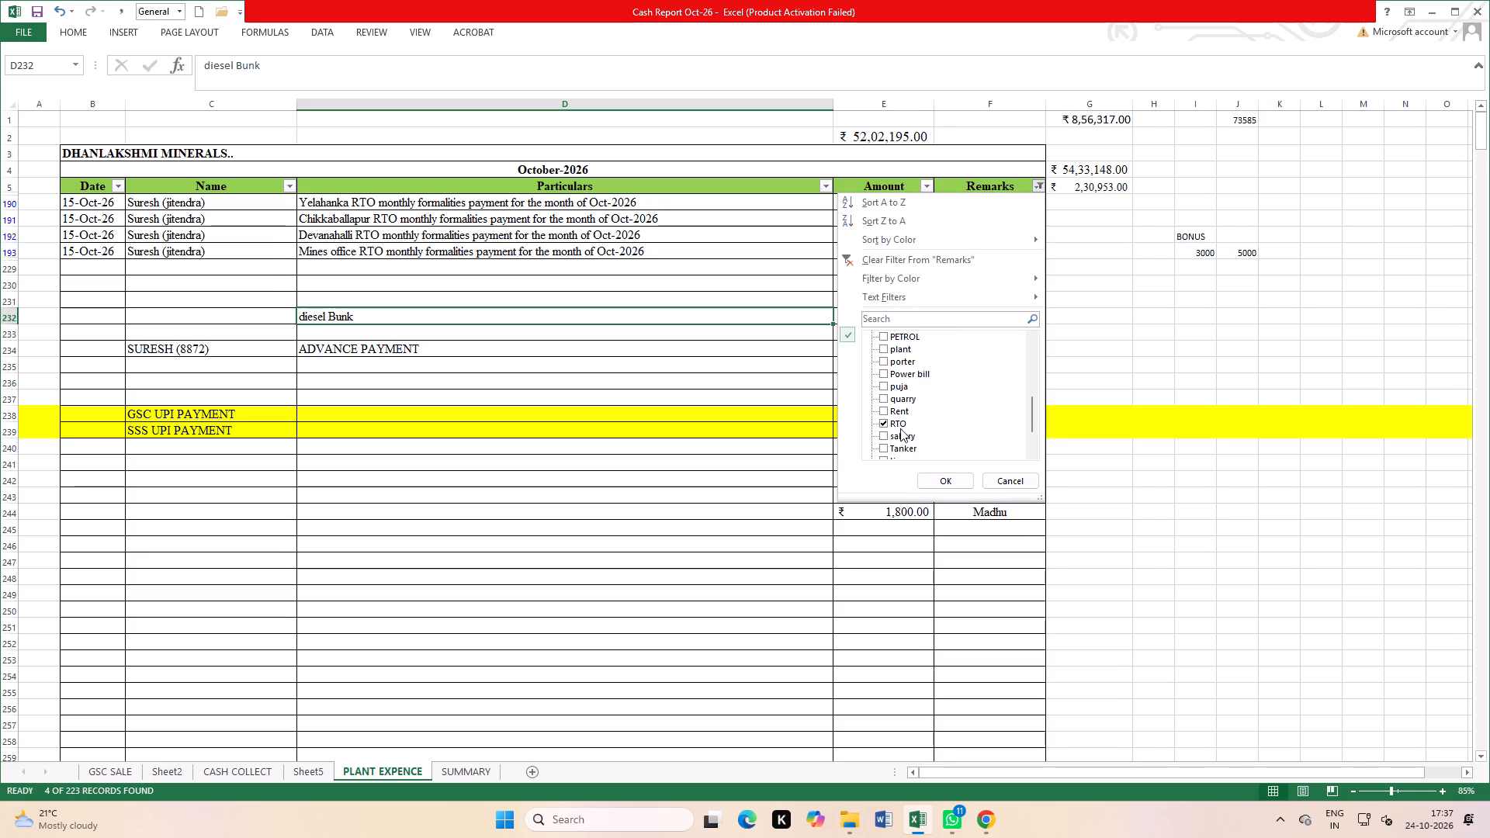
left_click(899, 421)
left_click(901, 434)
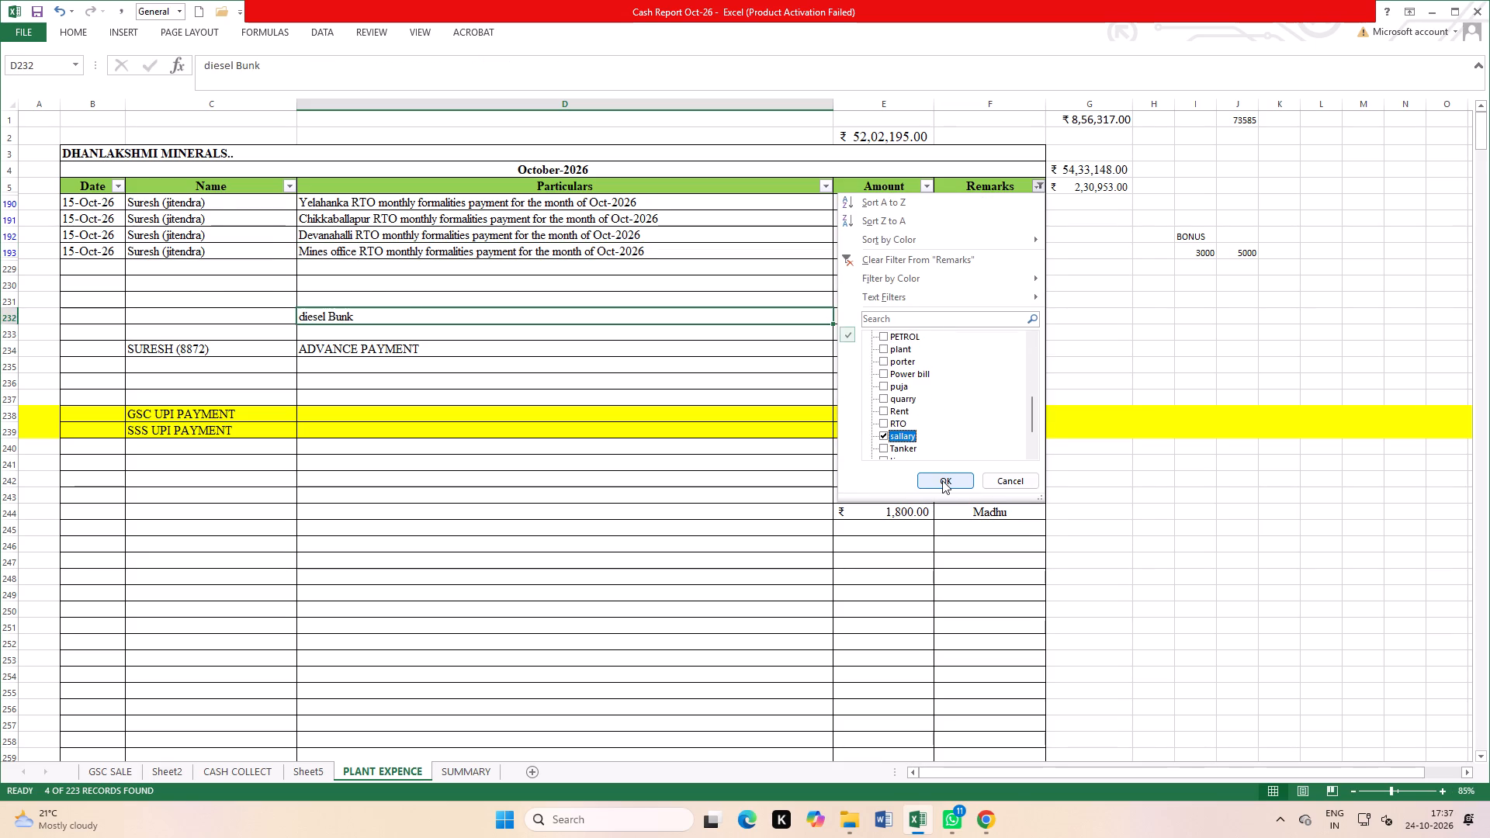
left_click(942, 480)
scroll(767, 338, "up", 4)
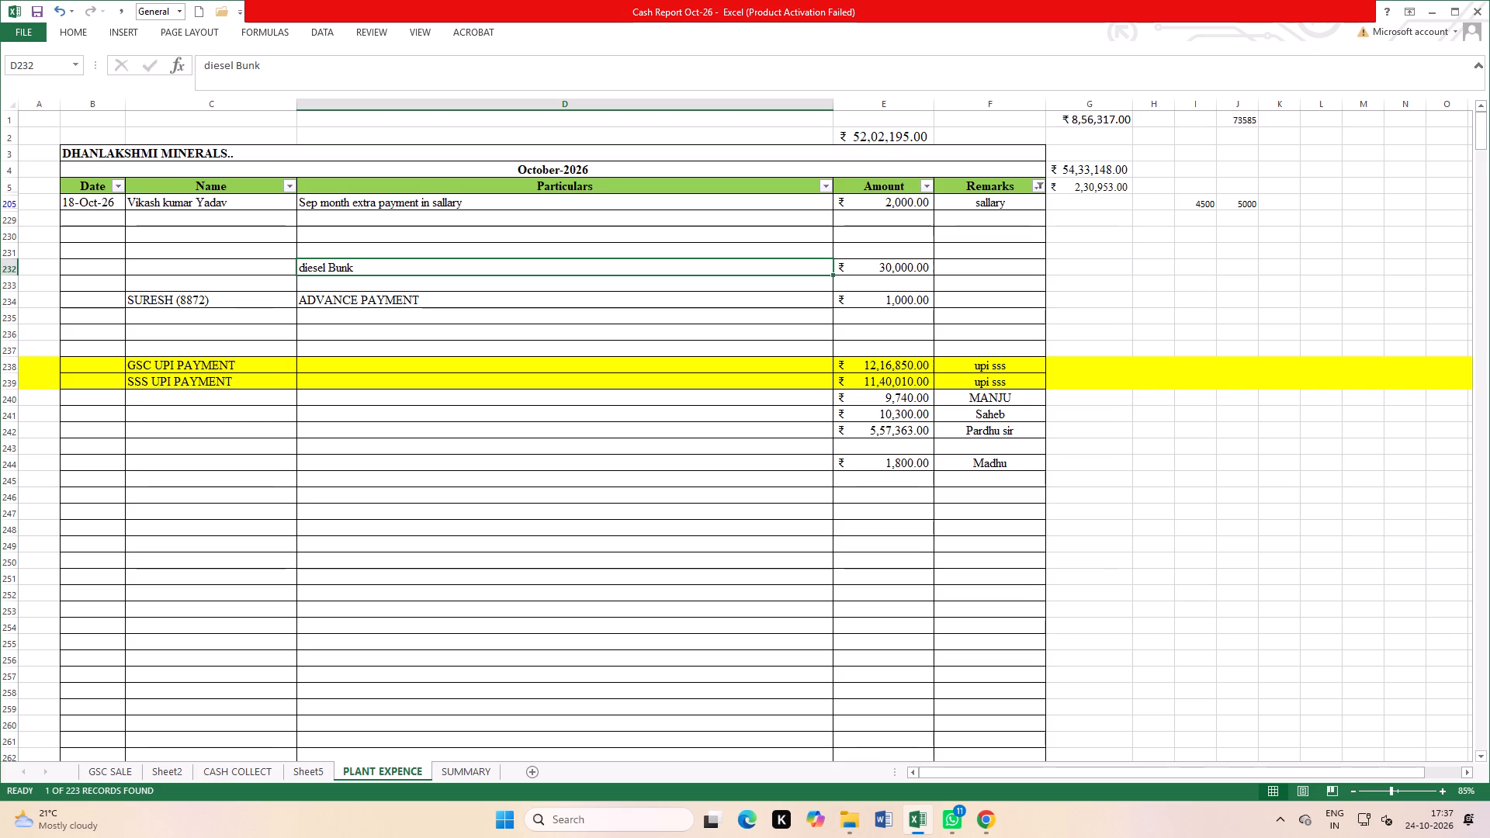
Change the Remarks filter from sallary to show only the Tanker entries.
left_click(1044, 187)
scroll(913, 392, "down", 6)
left_click(907, 403)
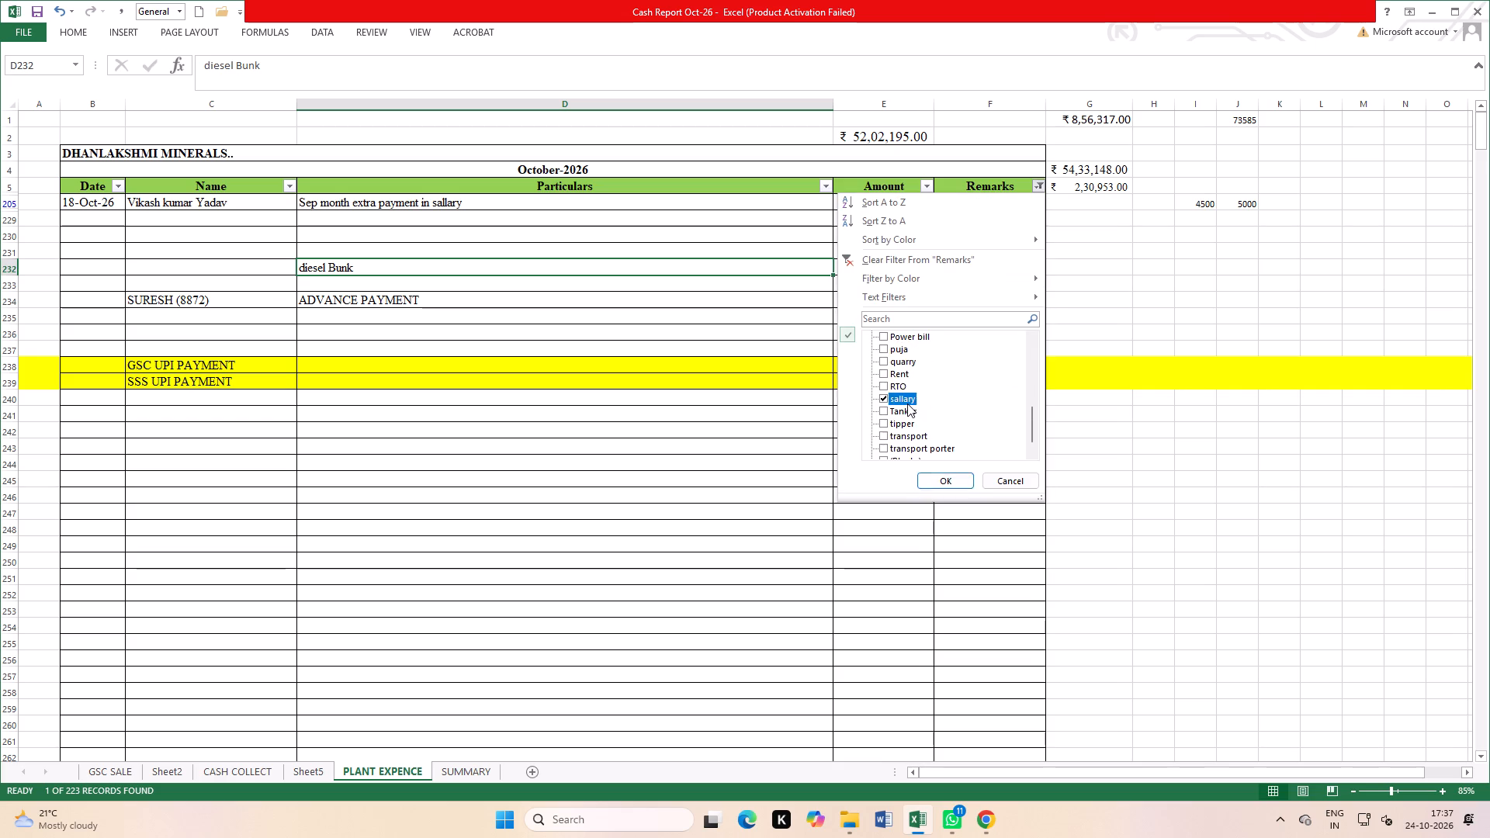
left_click(905, 414)
left_click(947, 481)
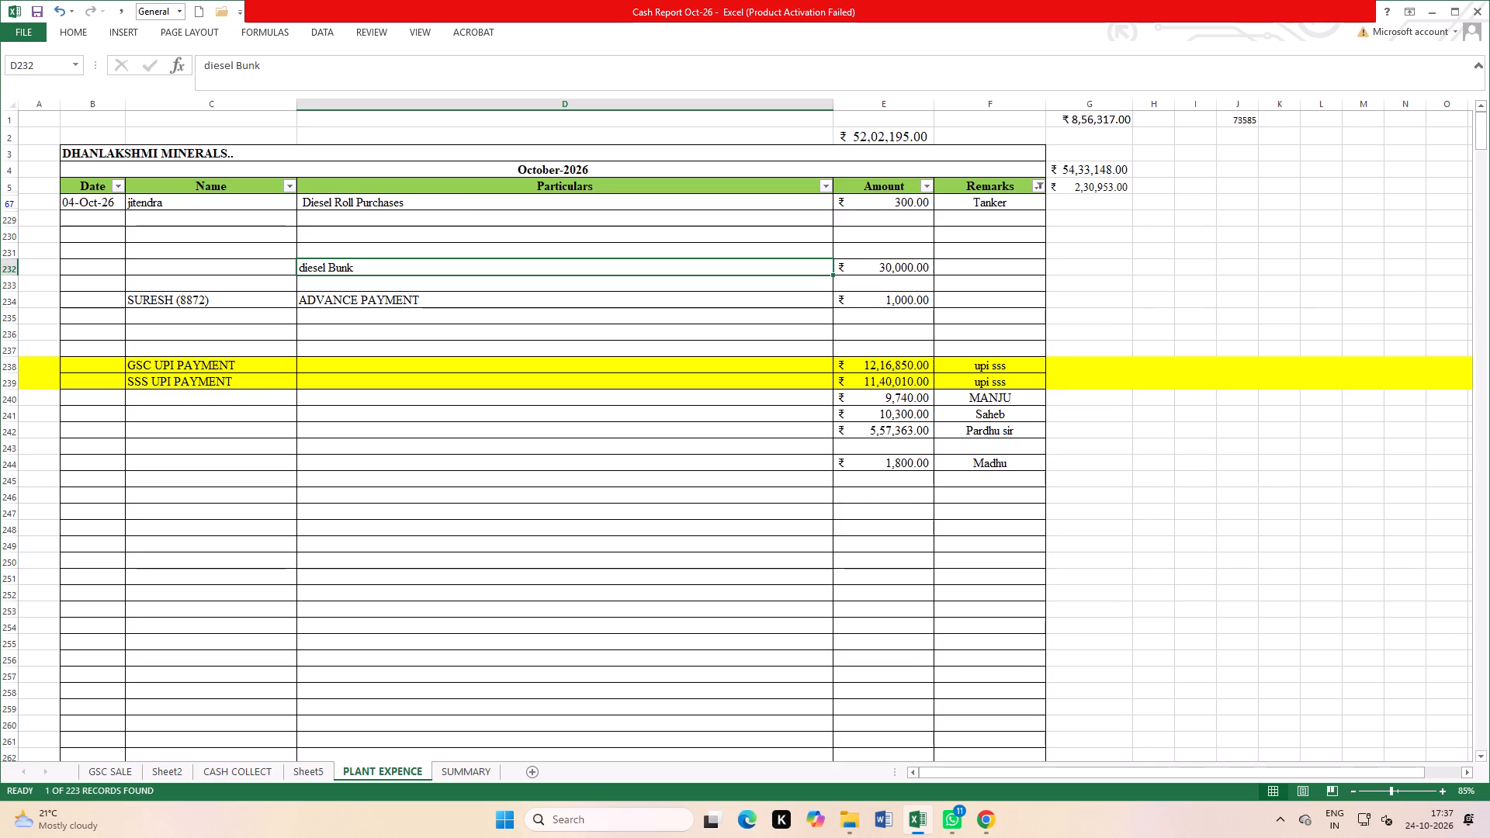
Re-enter the name of the Tanker entry with a capital initial as "Jitendra".
left_click(172, 206)
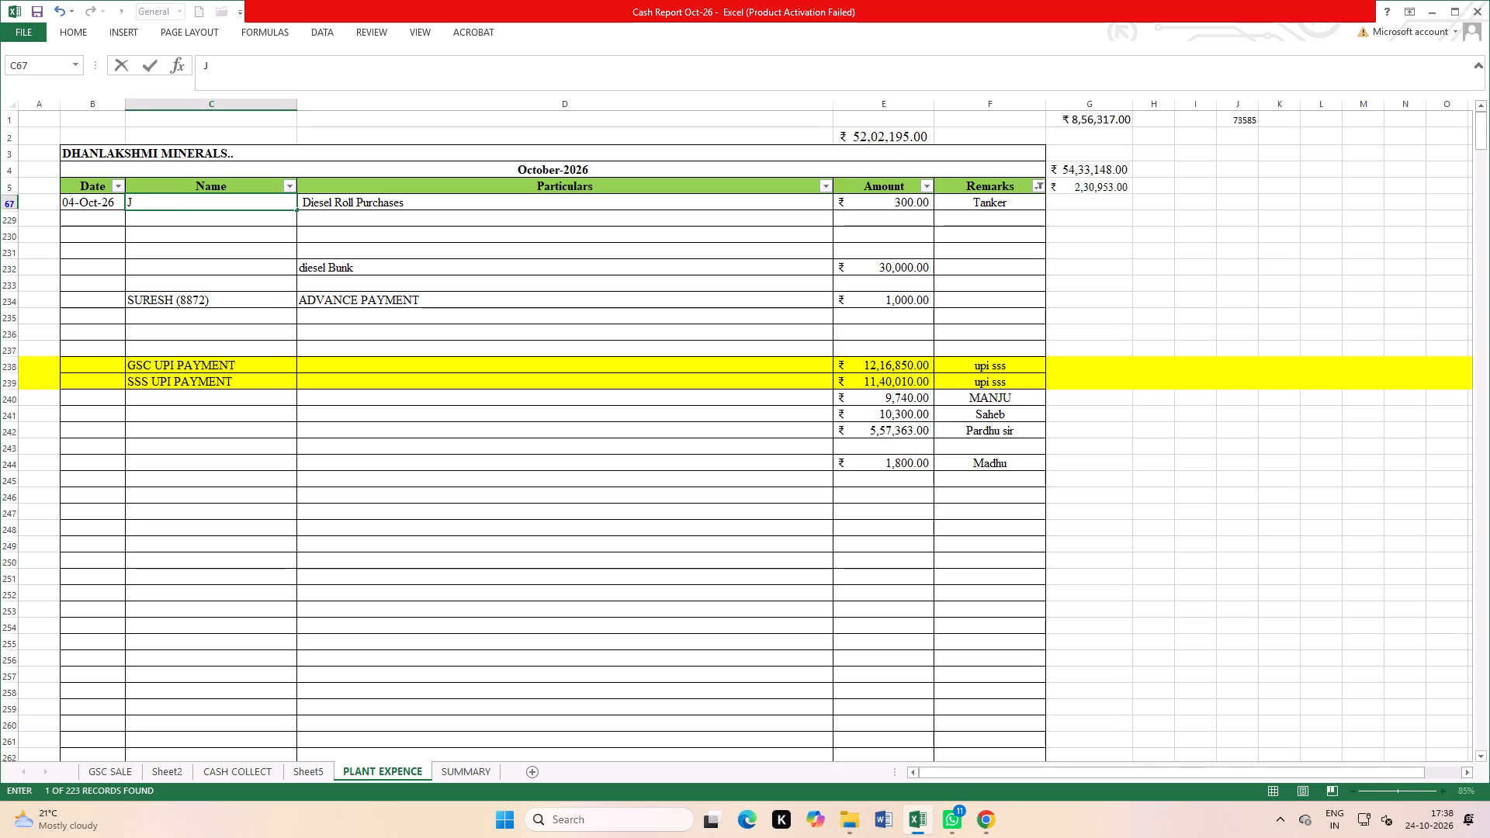
type("itendra")
left_click(275, 227)
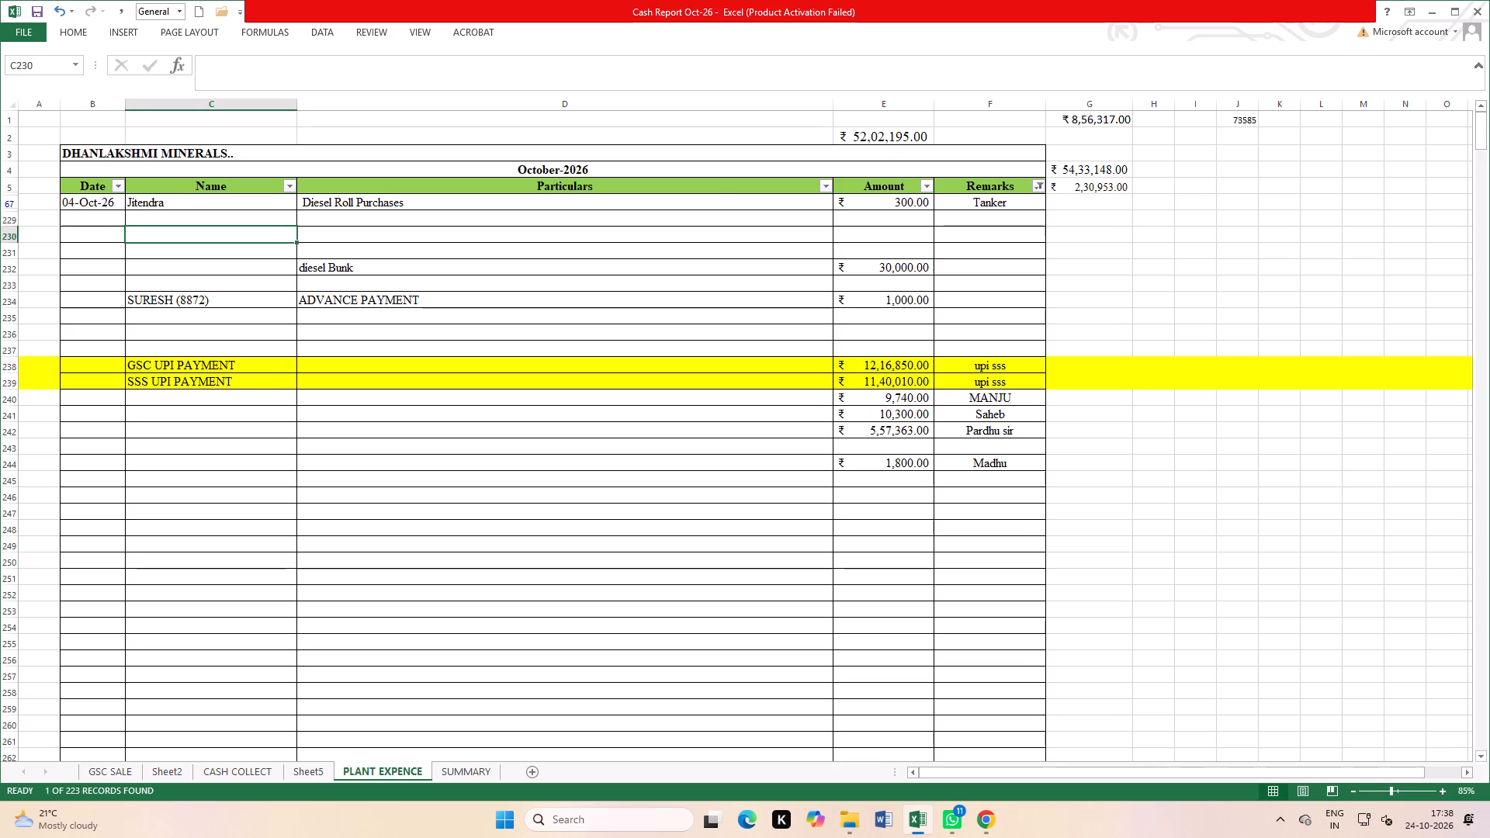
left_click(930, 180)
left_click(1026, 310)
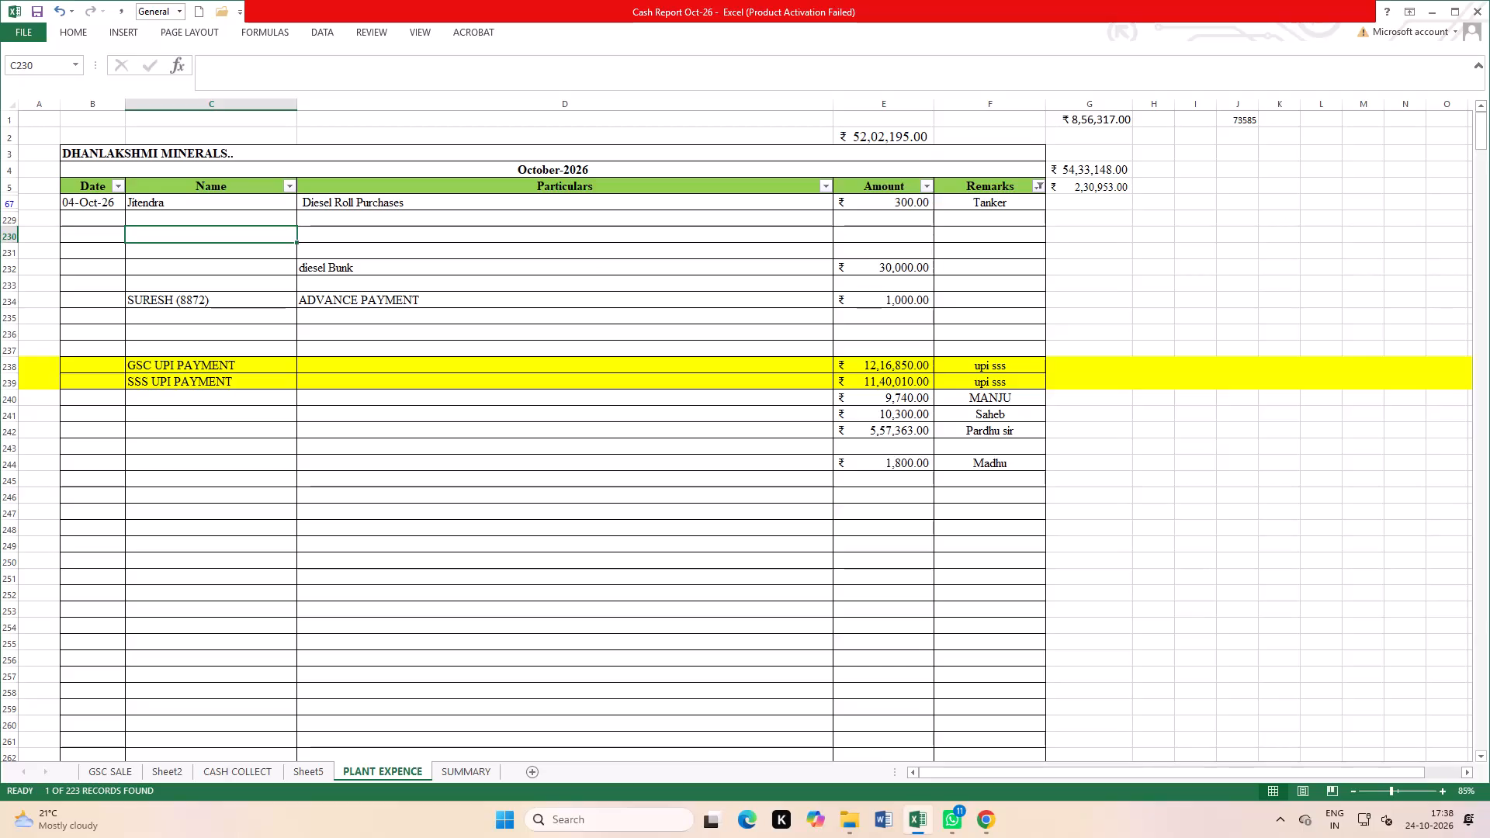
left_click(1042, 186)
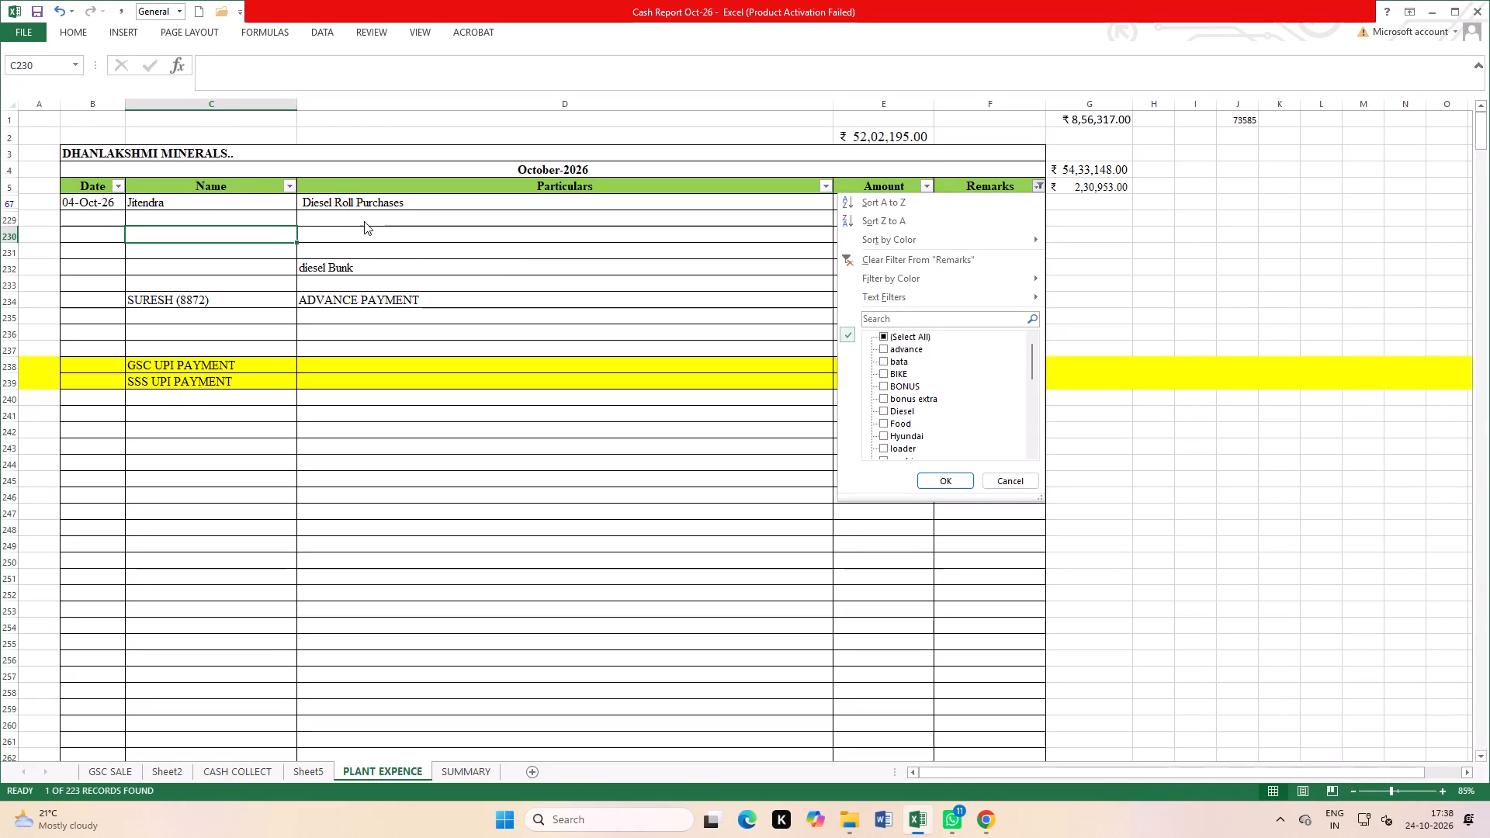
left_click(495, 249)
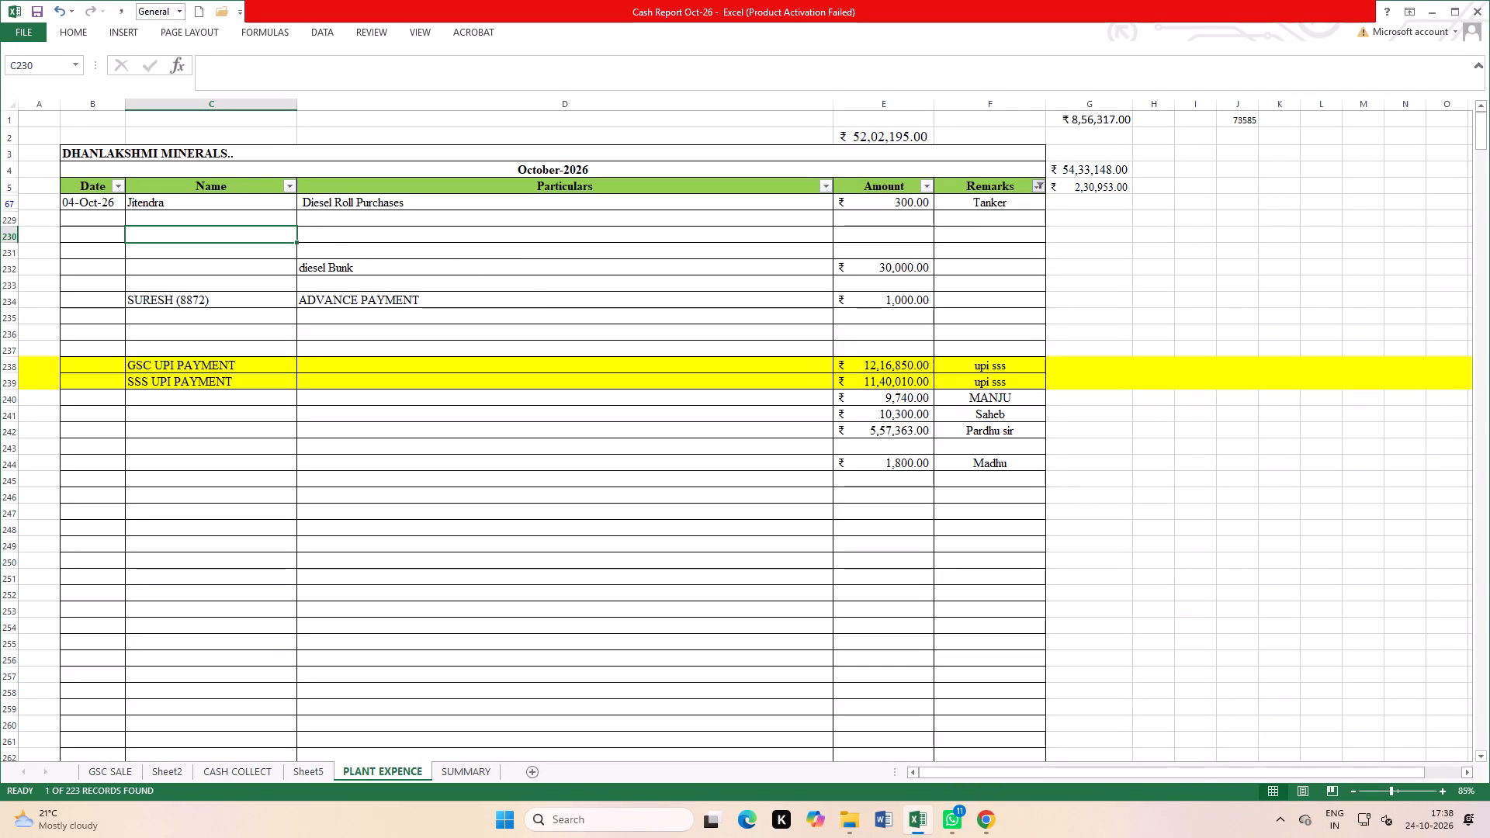
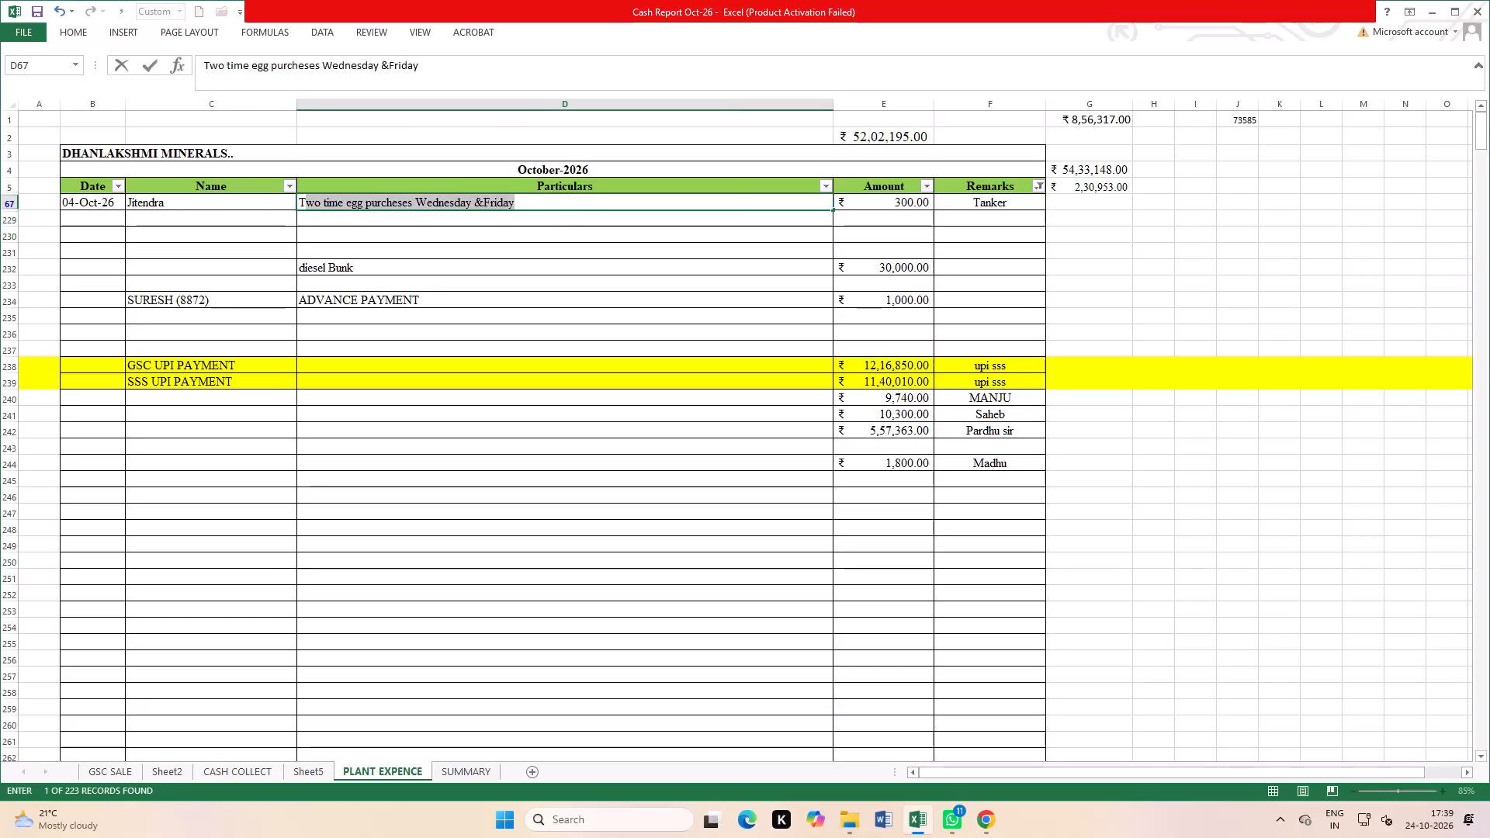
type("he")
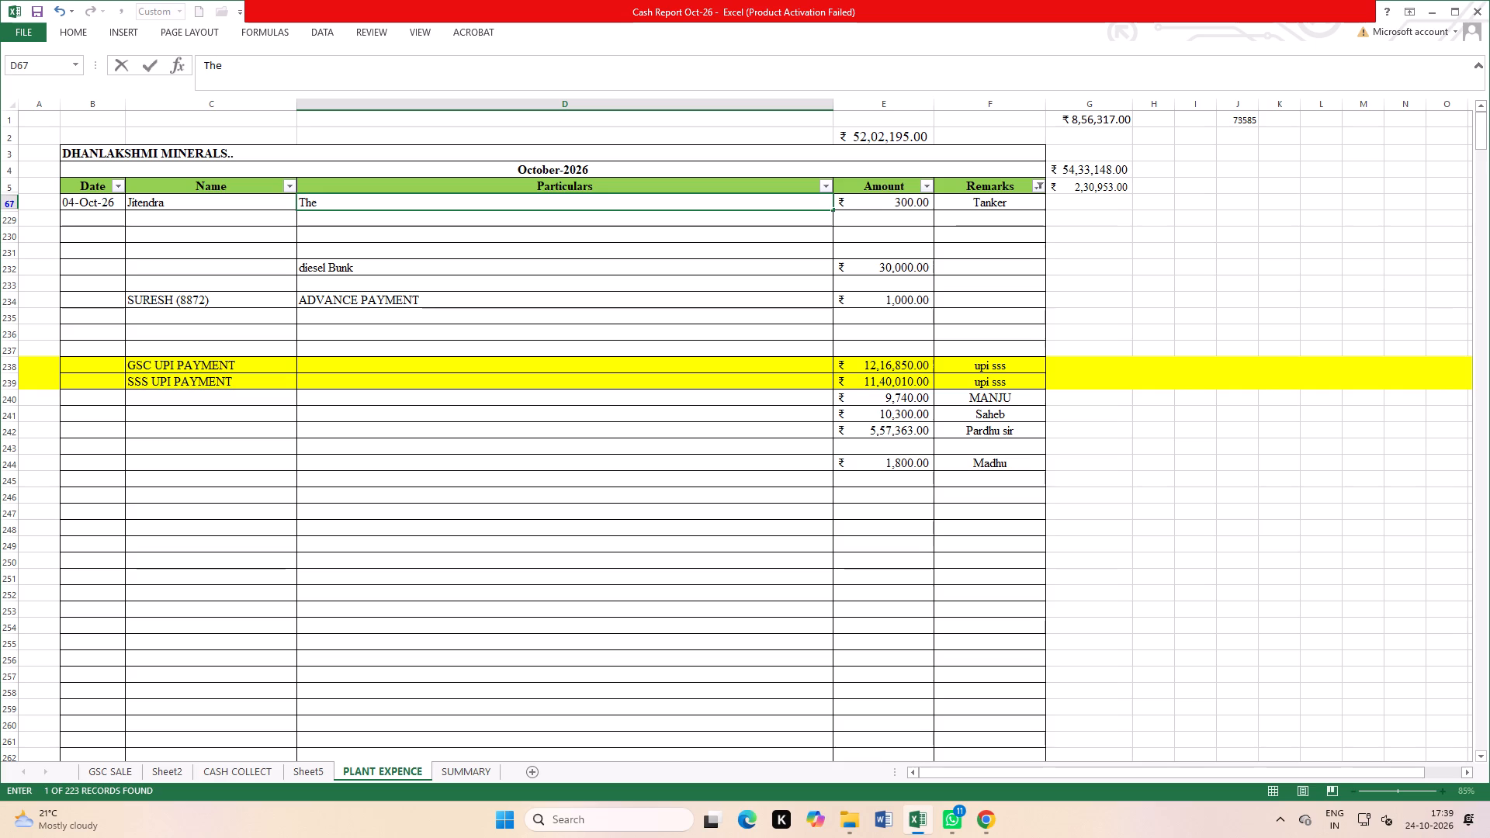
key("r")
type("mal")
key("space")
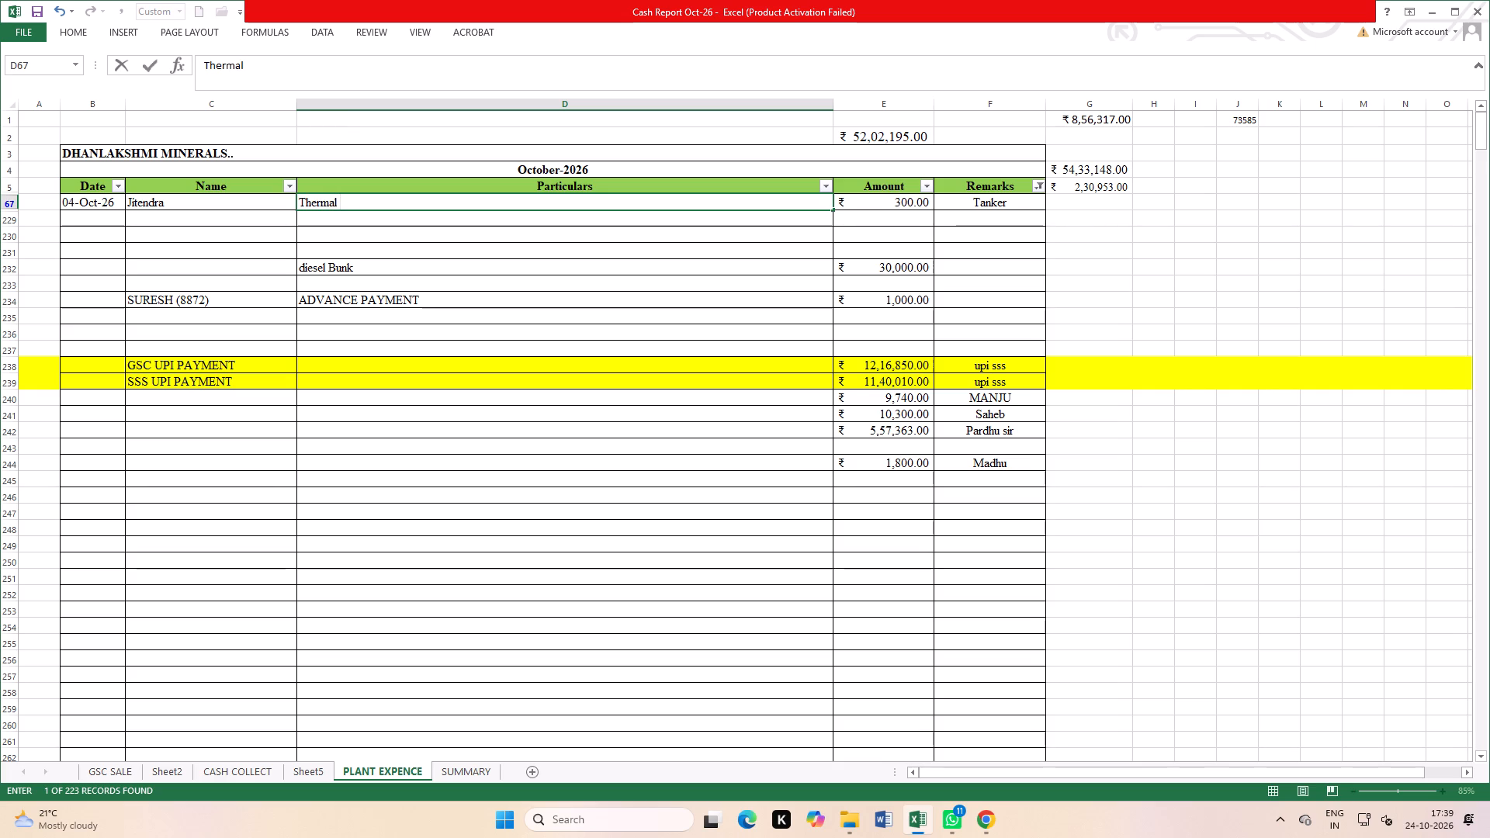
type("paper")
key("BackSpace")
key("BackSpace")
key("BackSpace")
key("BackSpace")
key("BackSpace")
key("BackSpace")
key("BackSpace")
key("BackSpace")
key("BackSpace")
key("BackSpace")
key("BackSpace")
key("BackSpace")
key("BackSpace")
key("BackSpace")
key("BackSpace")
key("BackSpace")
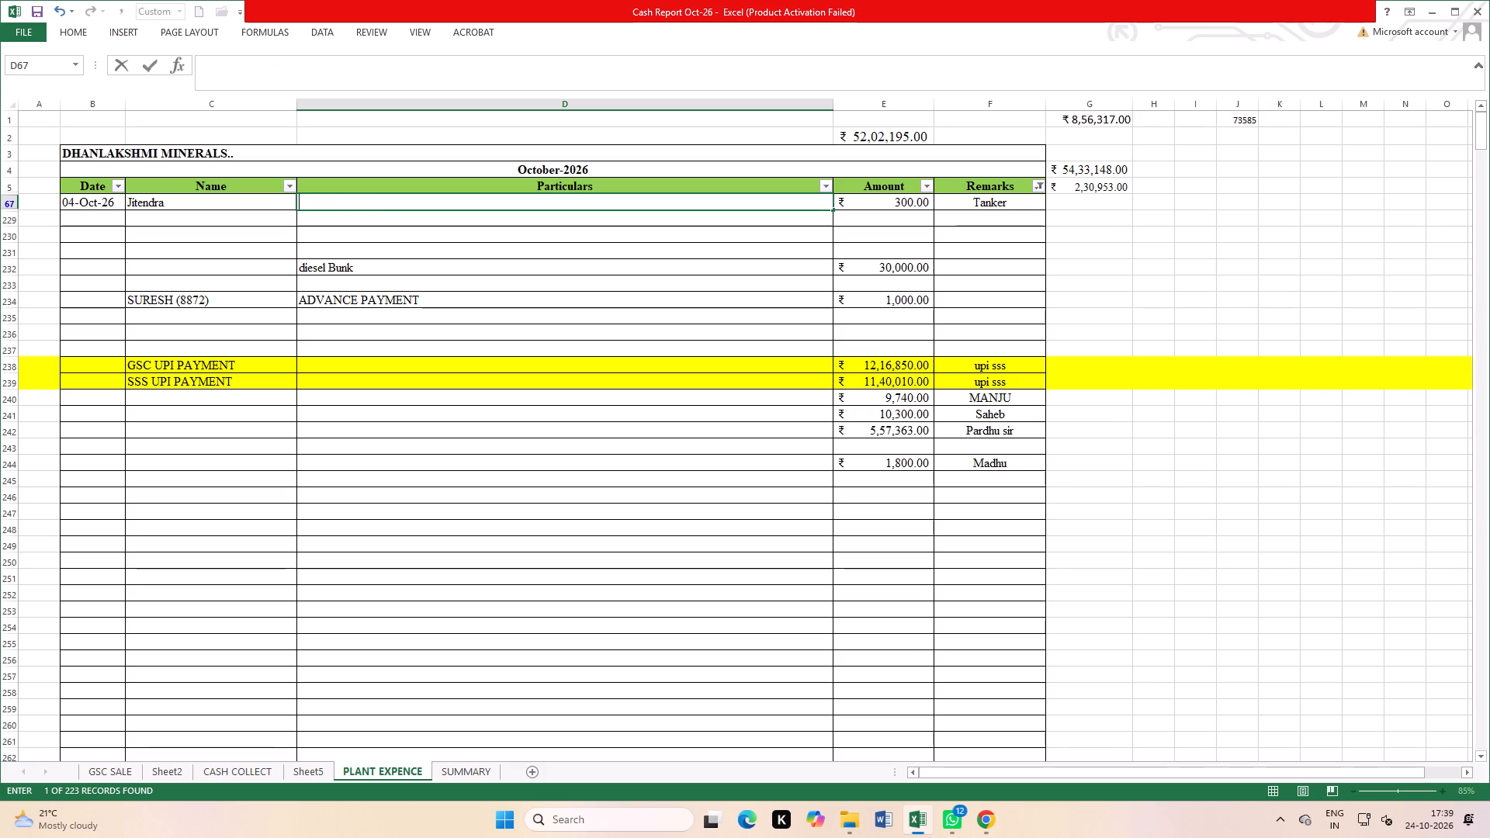
Enter "POS Receipt roll purchase" as the particulars of the 04-Oct-26 Tanker entry.
key("p")
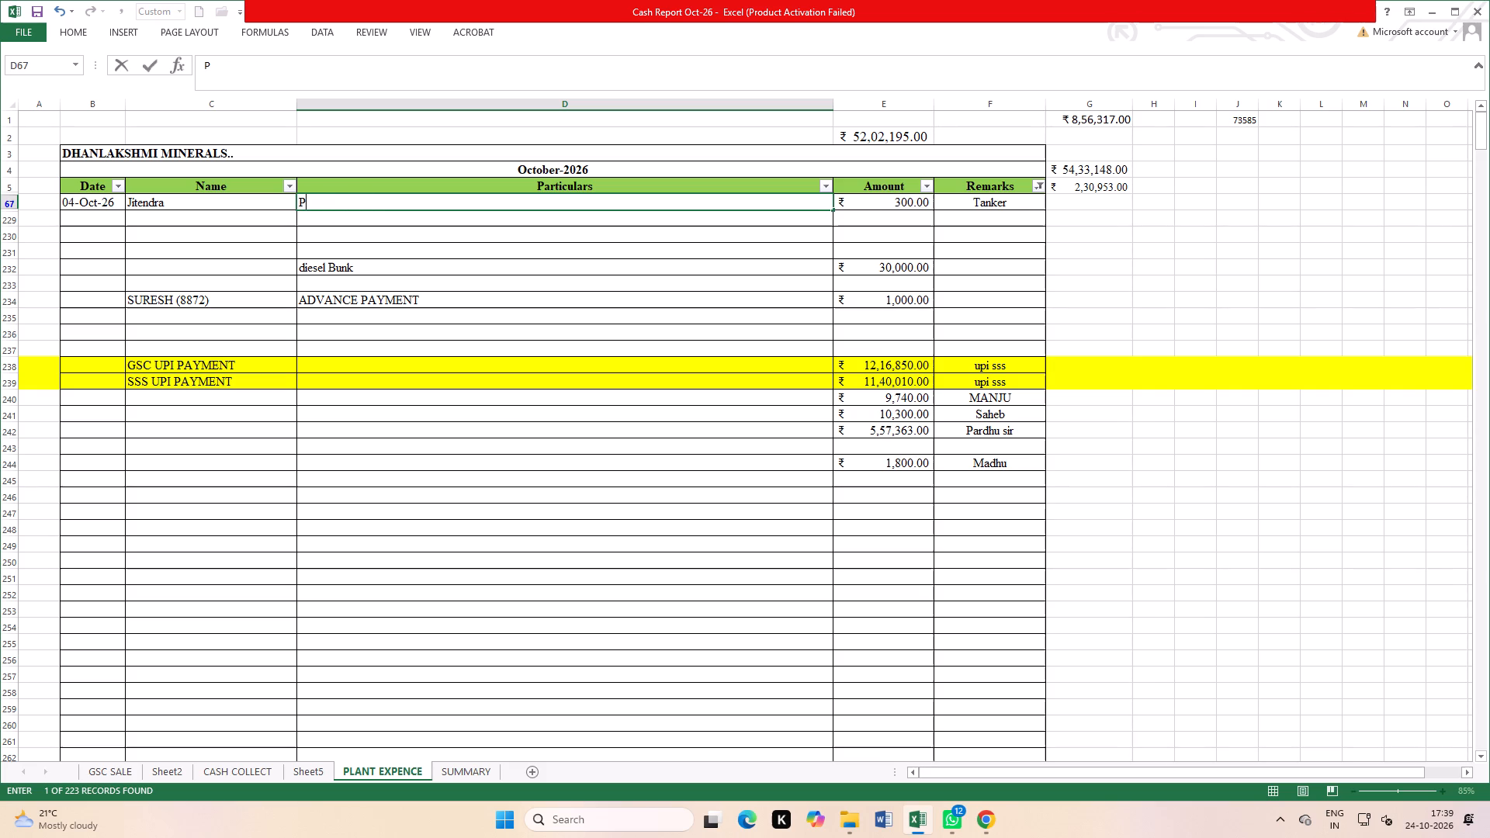
type("OS")
key("space")
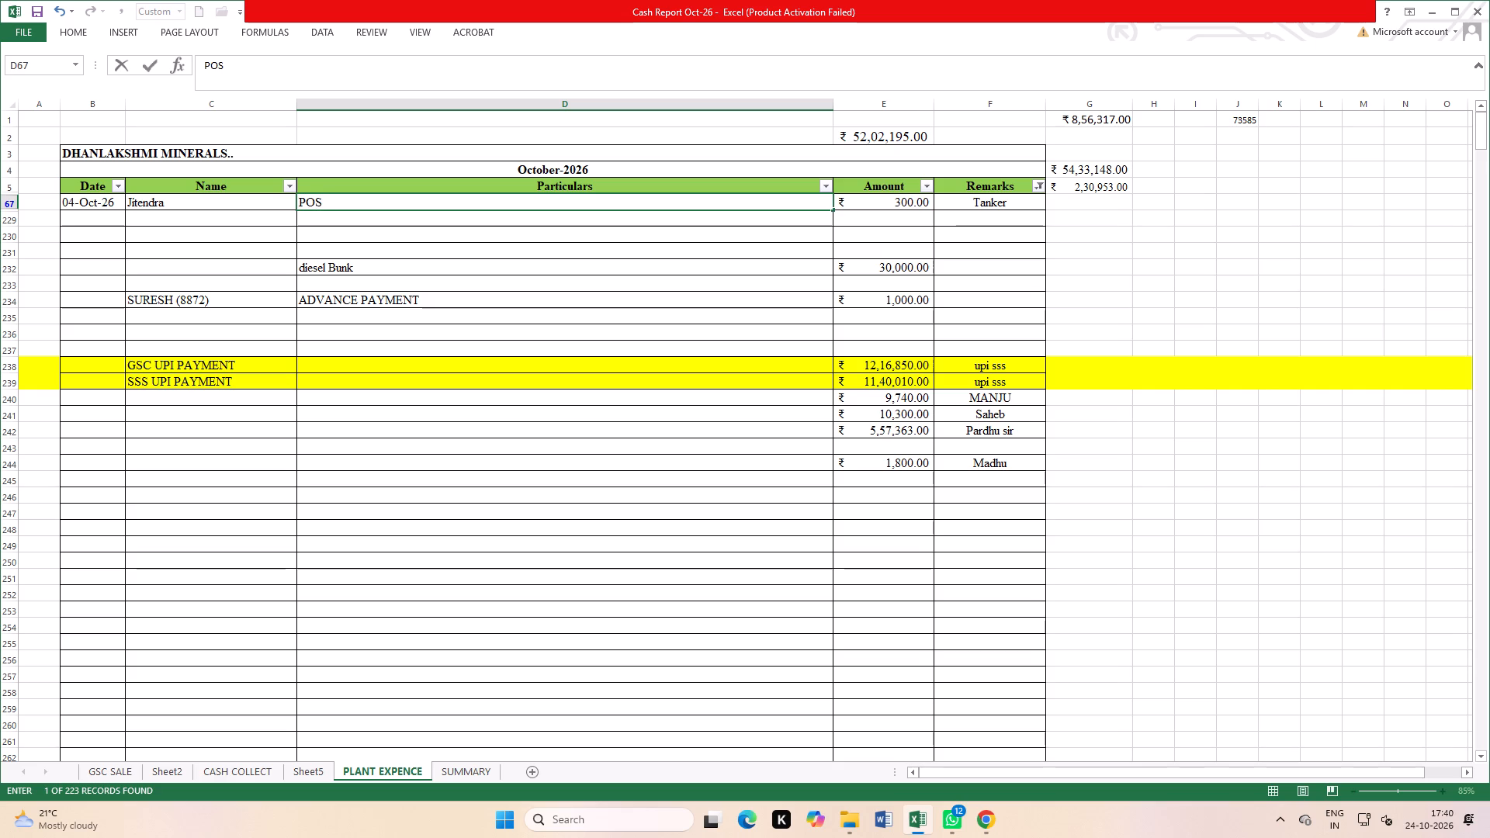
key("r")
type("ecei")
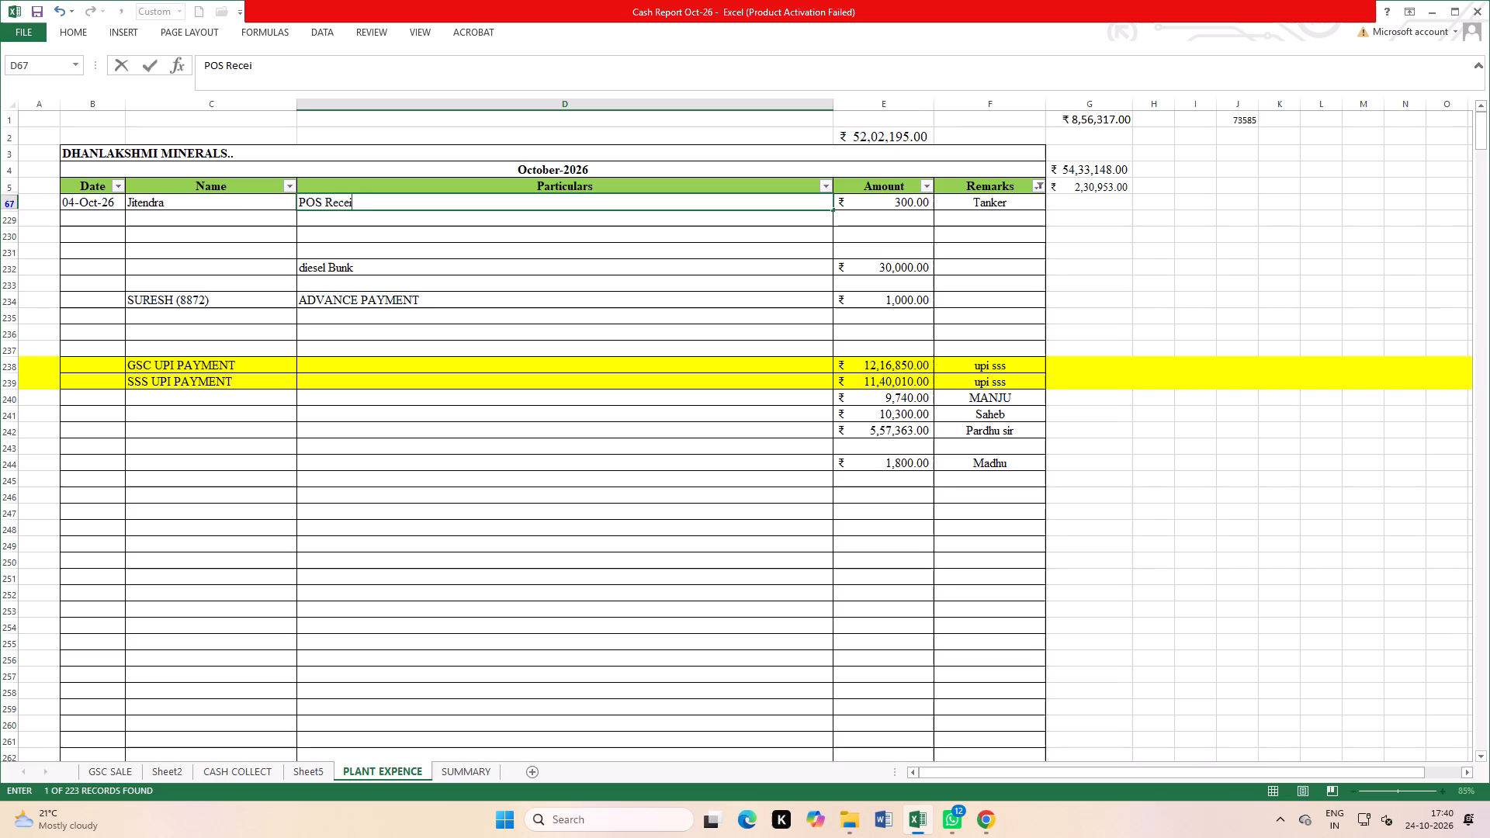
key("p")
type("t")
key("space")
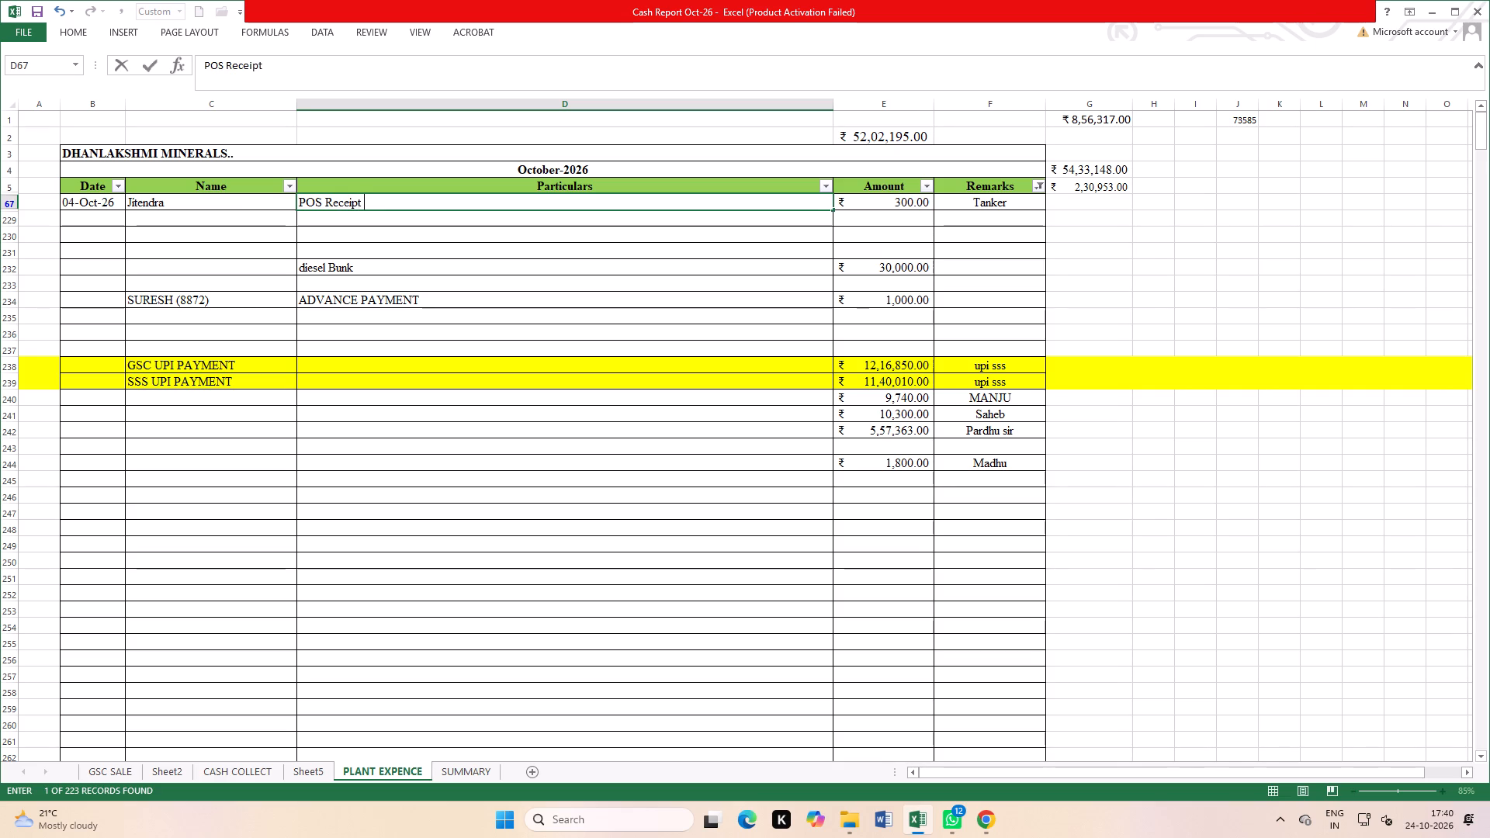
key("r")
key("o")
type("ll")
key("space")
type("purchase")
key("space")
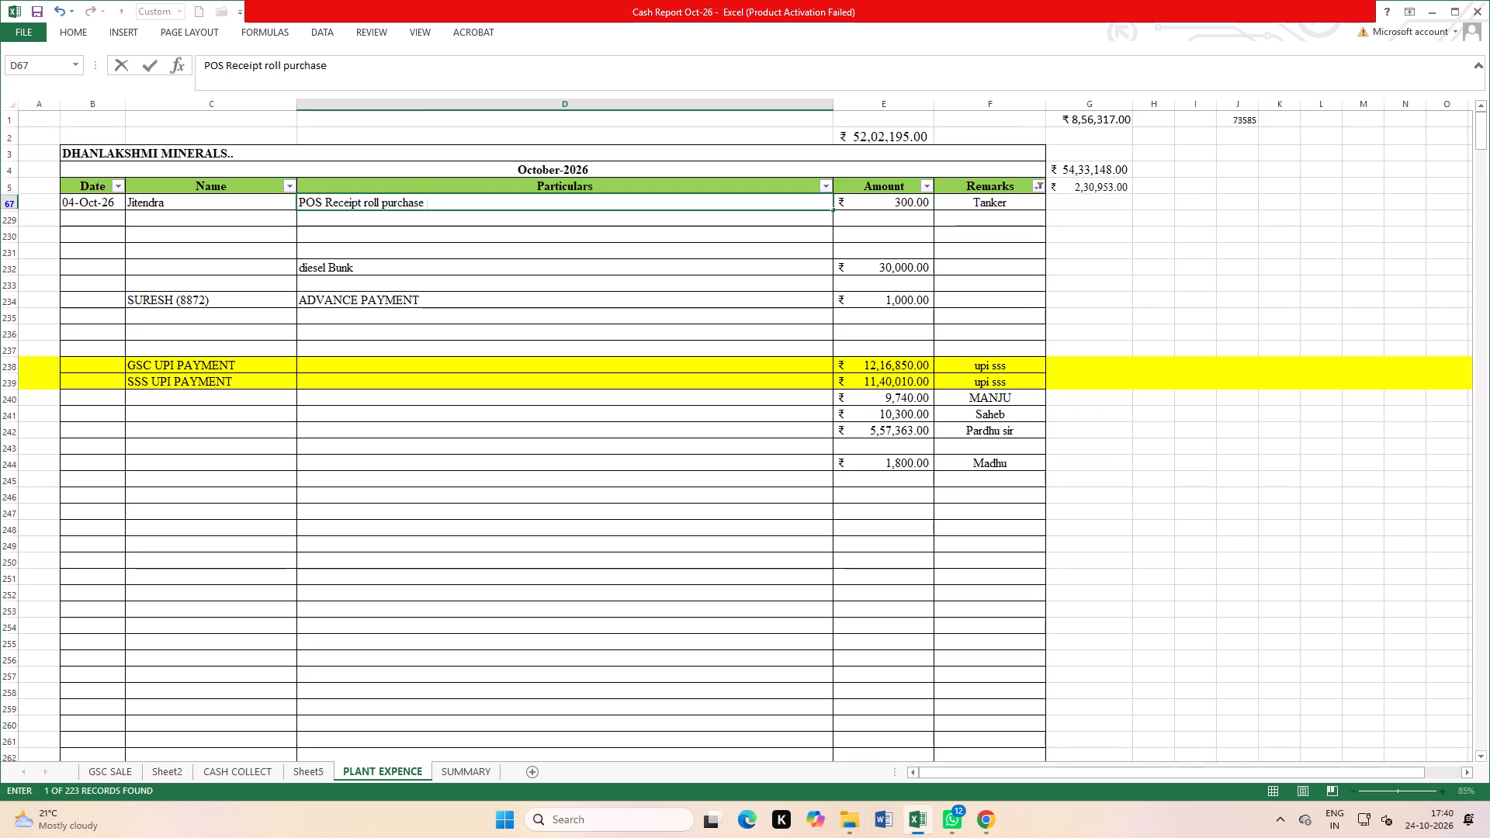
left_click(639, 280)
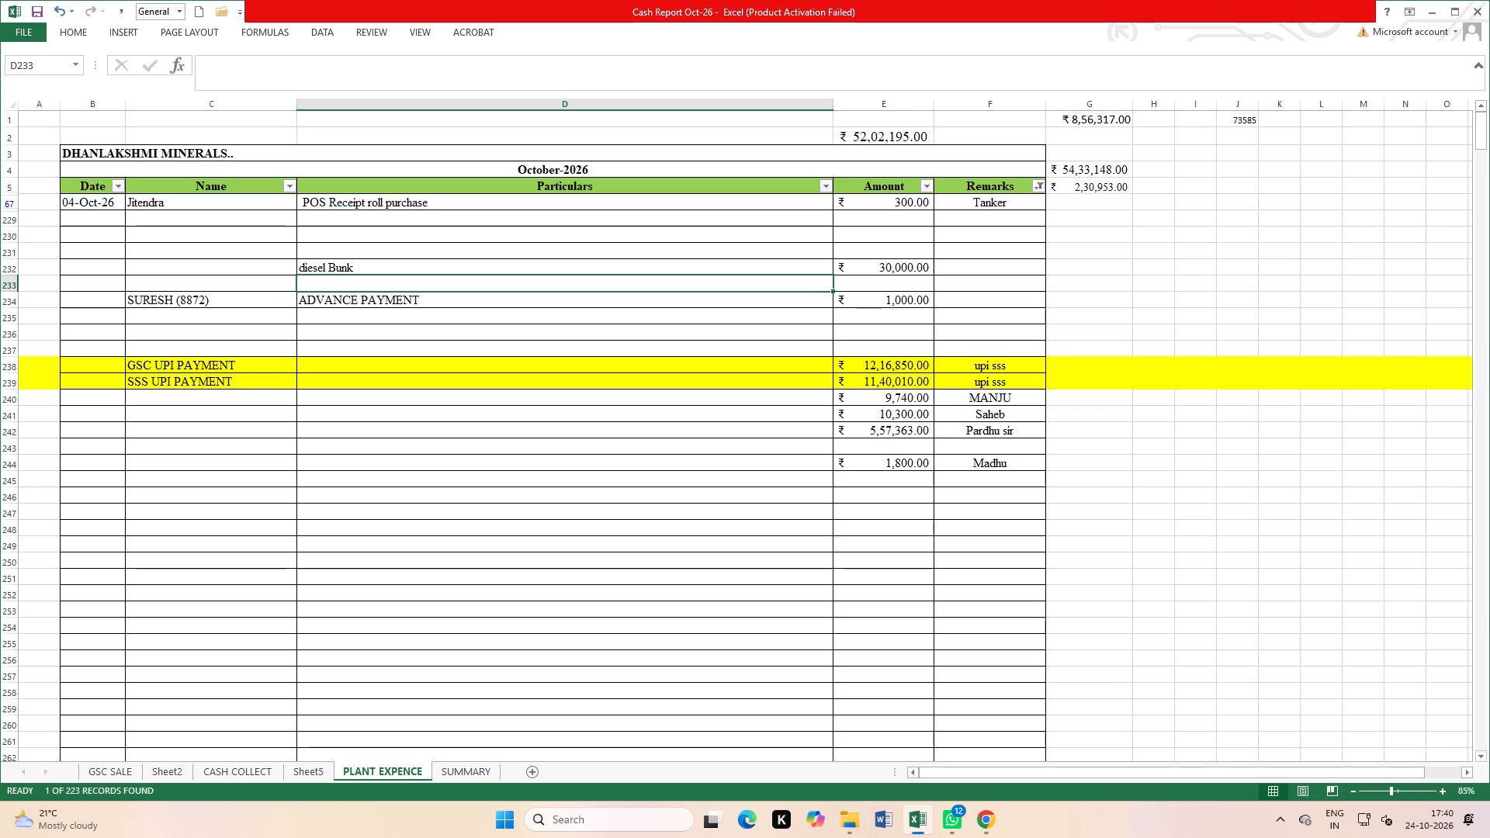
Change the Remarks filter from Tanker to show only the tipper entries.
left_click(1039, 187)
scroll(919, 406, "down", 7)
left_click(891, 395)
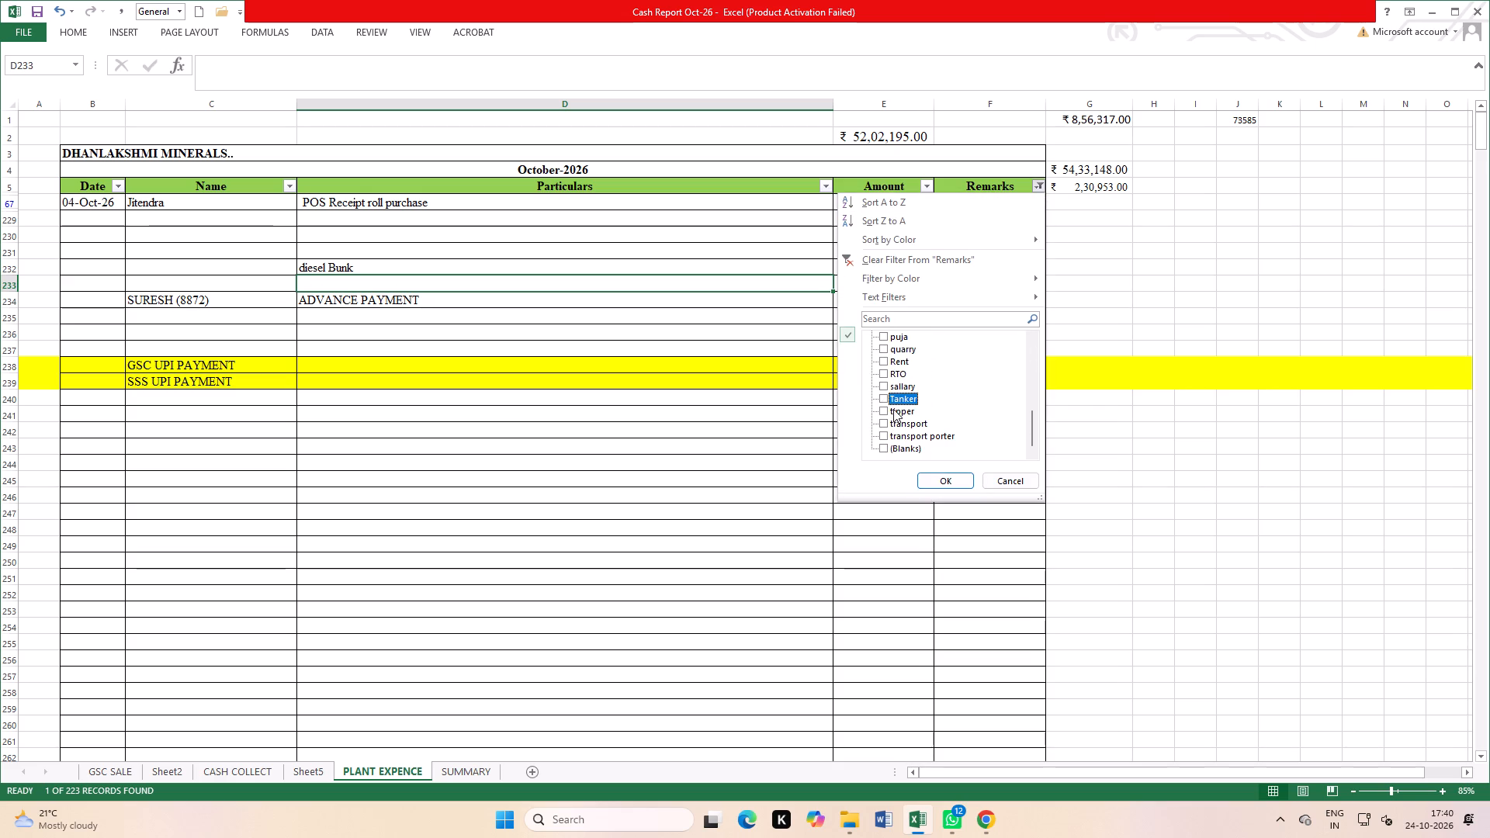
left_click(893, 409)
left_click(935, 476)
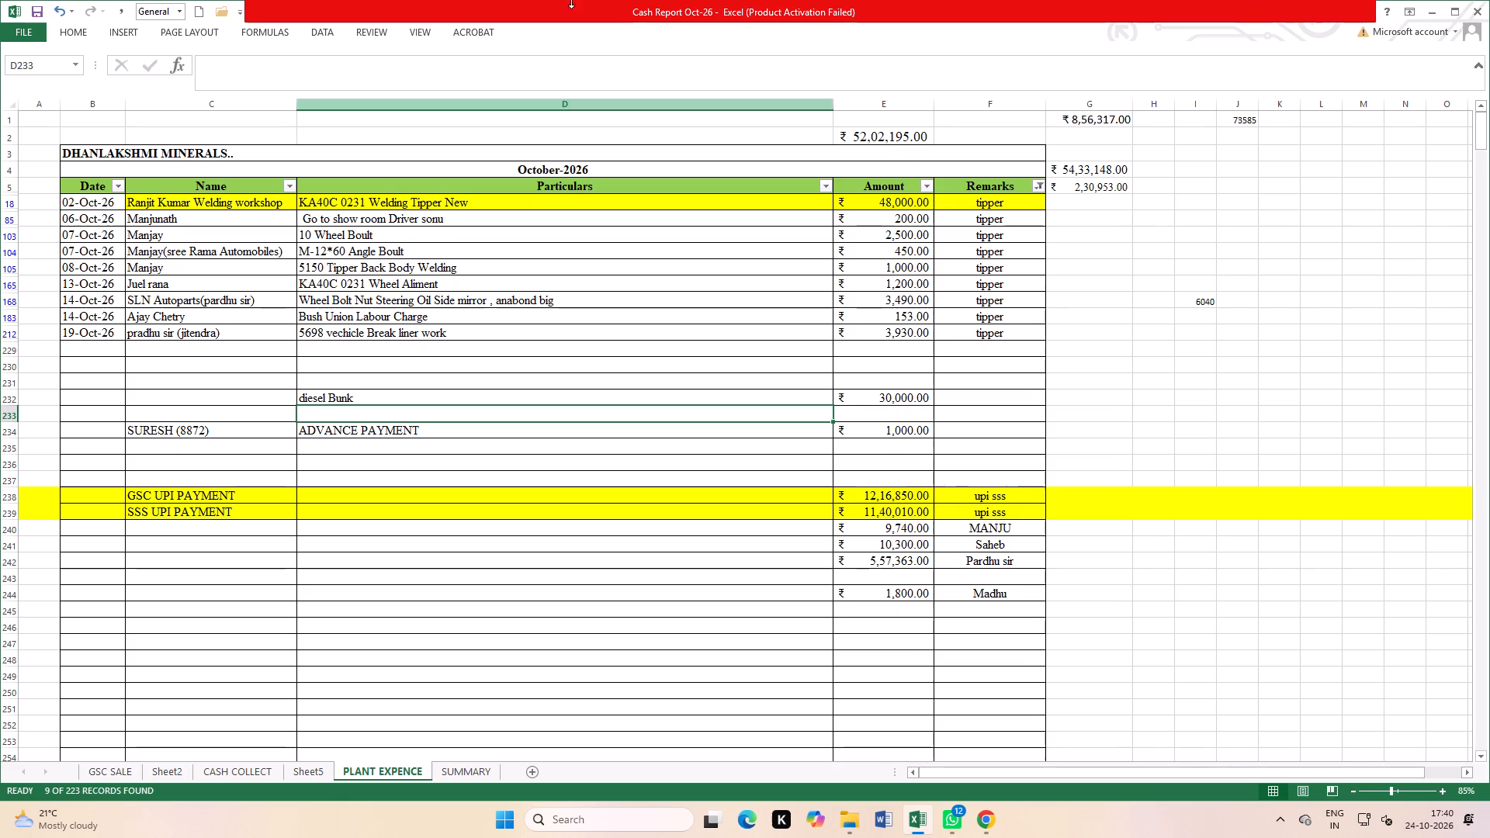
Select the amounts of all the listed tipper entries to check their total.
left_click_drag(912, 204, 912, 340)
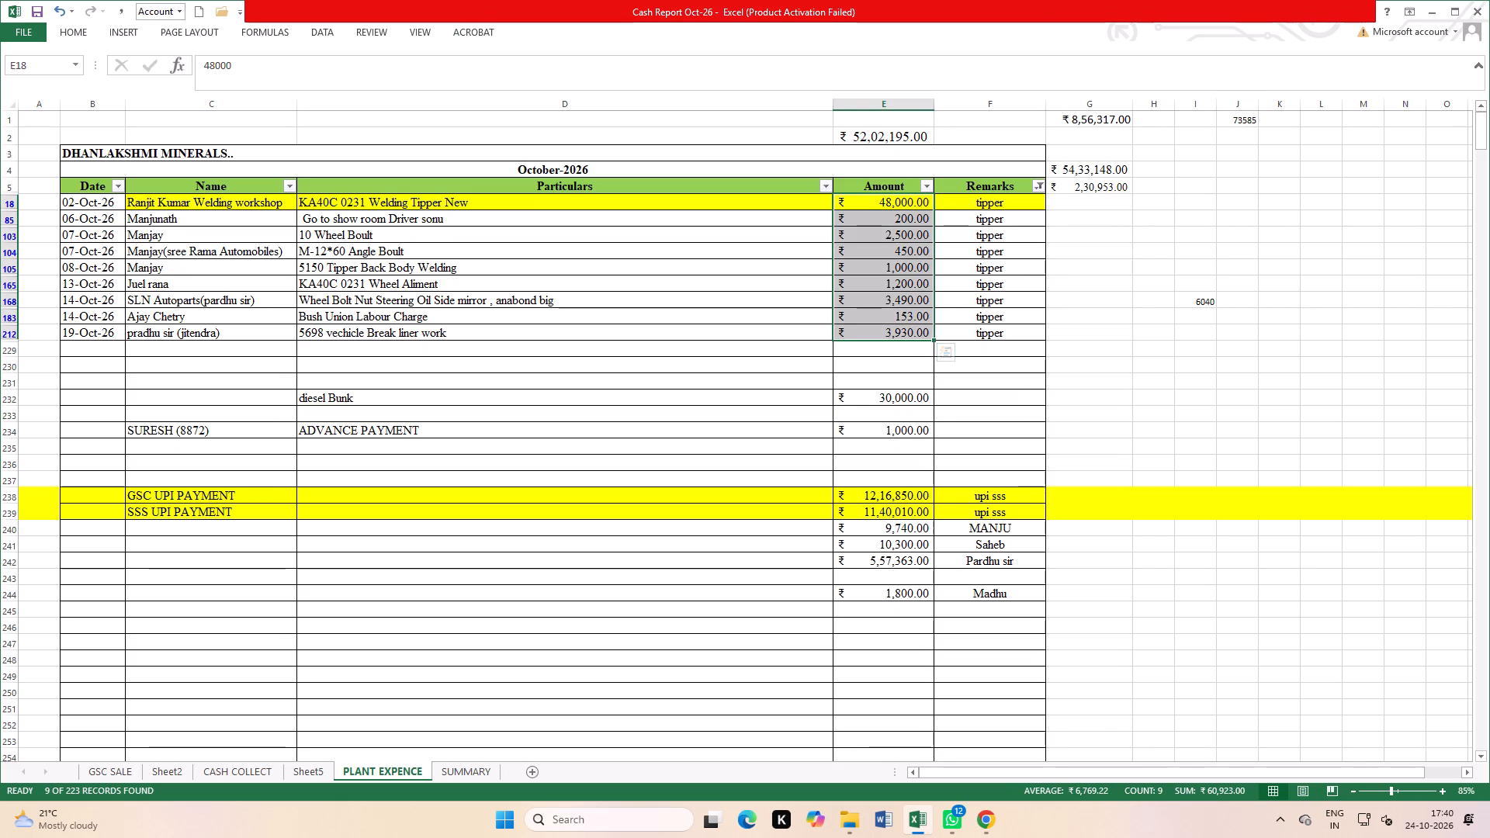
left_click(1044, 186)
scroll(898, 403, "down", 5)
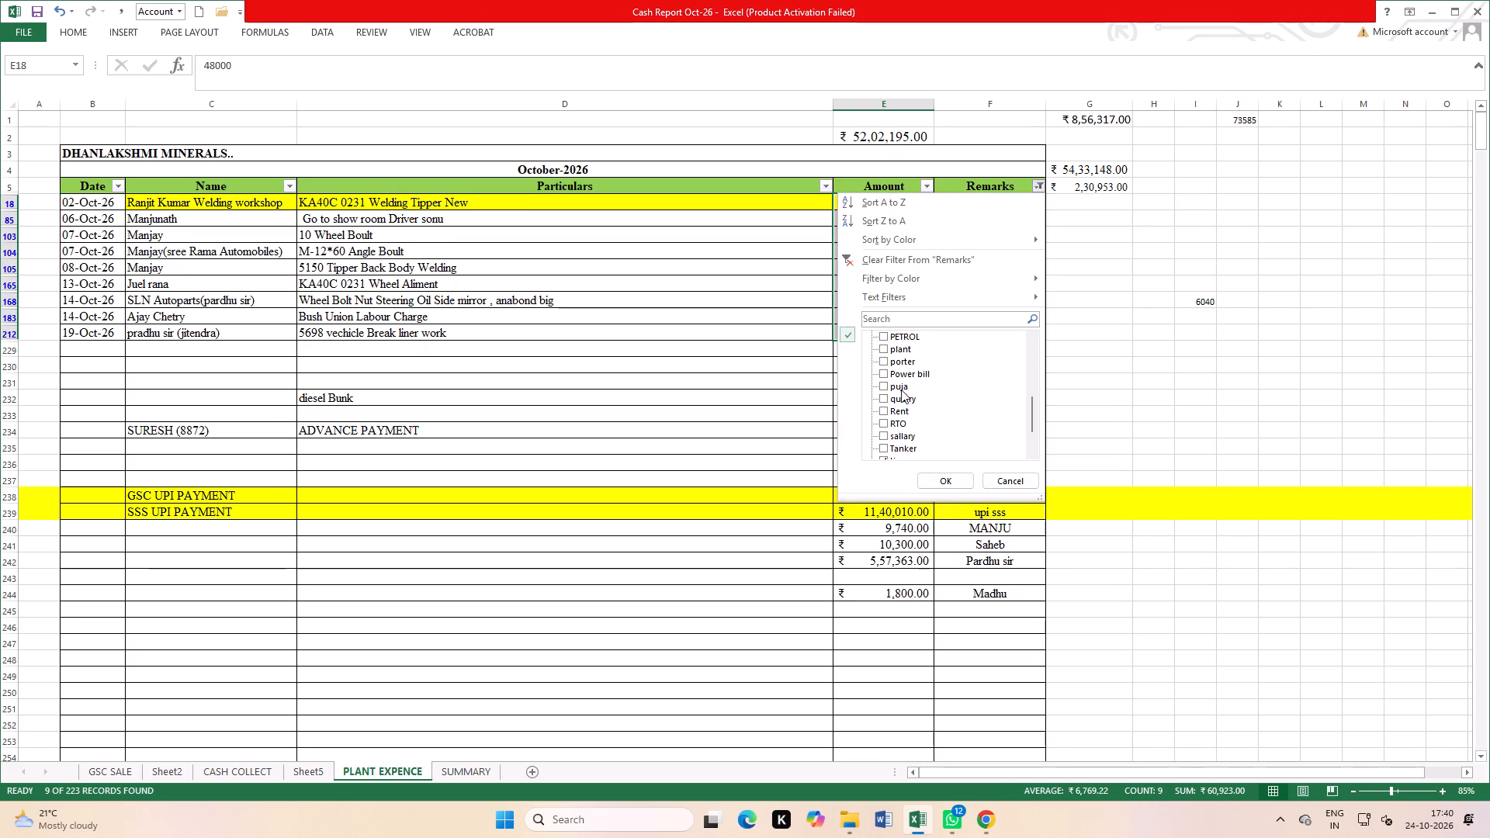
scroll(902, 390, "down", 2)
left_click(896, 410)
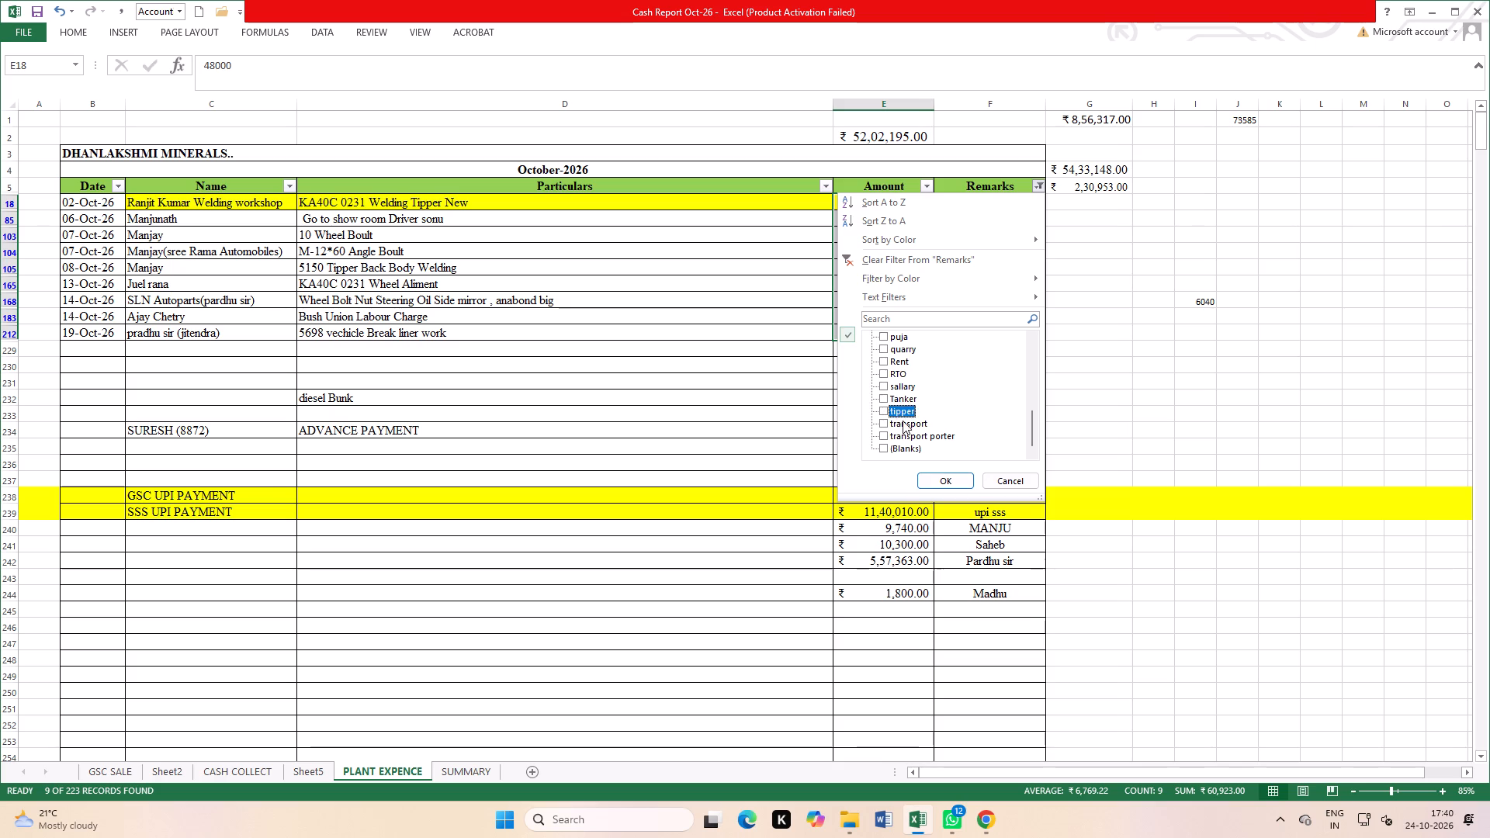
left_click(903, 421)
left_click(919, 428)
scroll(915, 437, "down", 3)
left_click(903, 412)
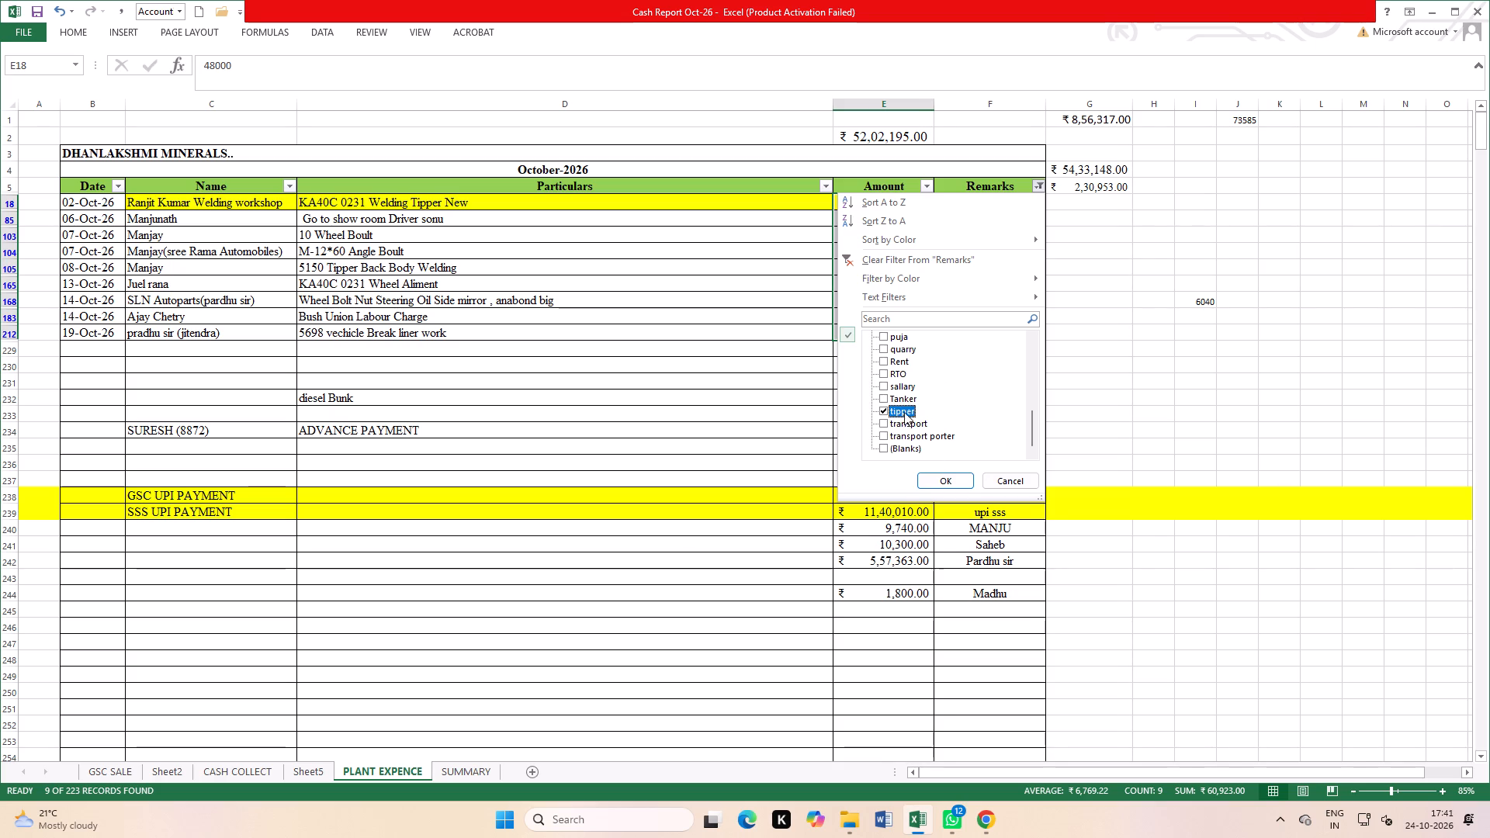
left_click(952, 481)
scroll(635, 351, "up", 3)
Select the particulars of the 02-Oct-26 welding entry among the tipper entries.
left_click(623, 298)
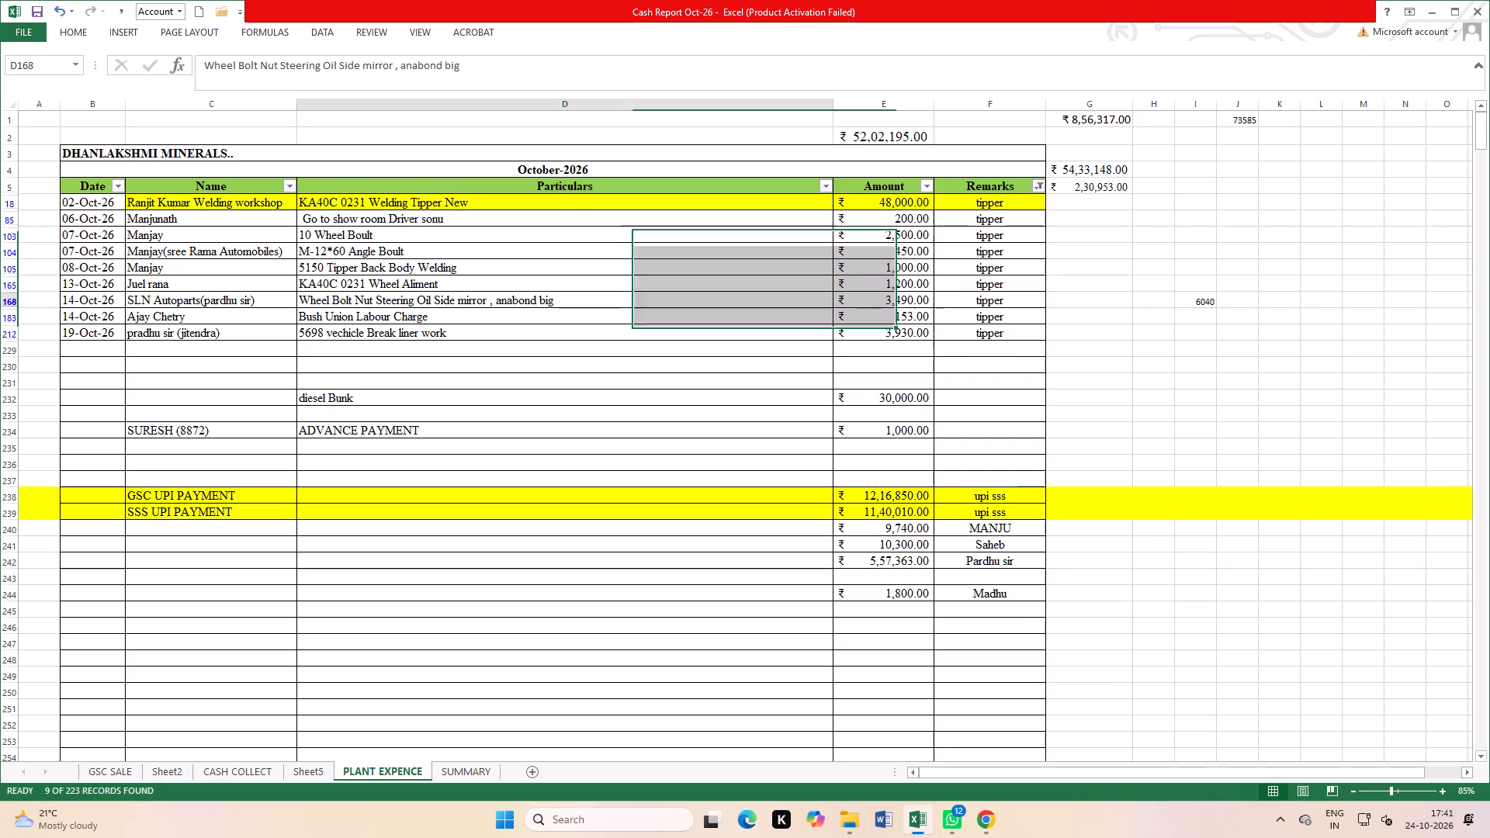
left_click(418, 203)
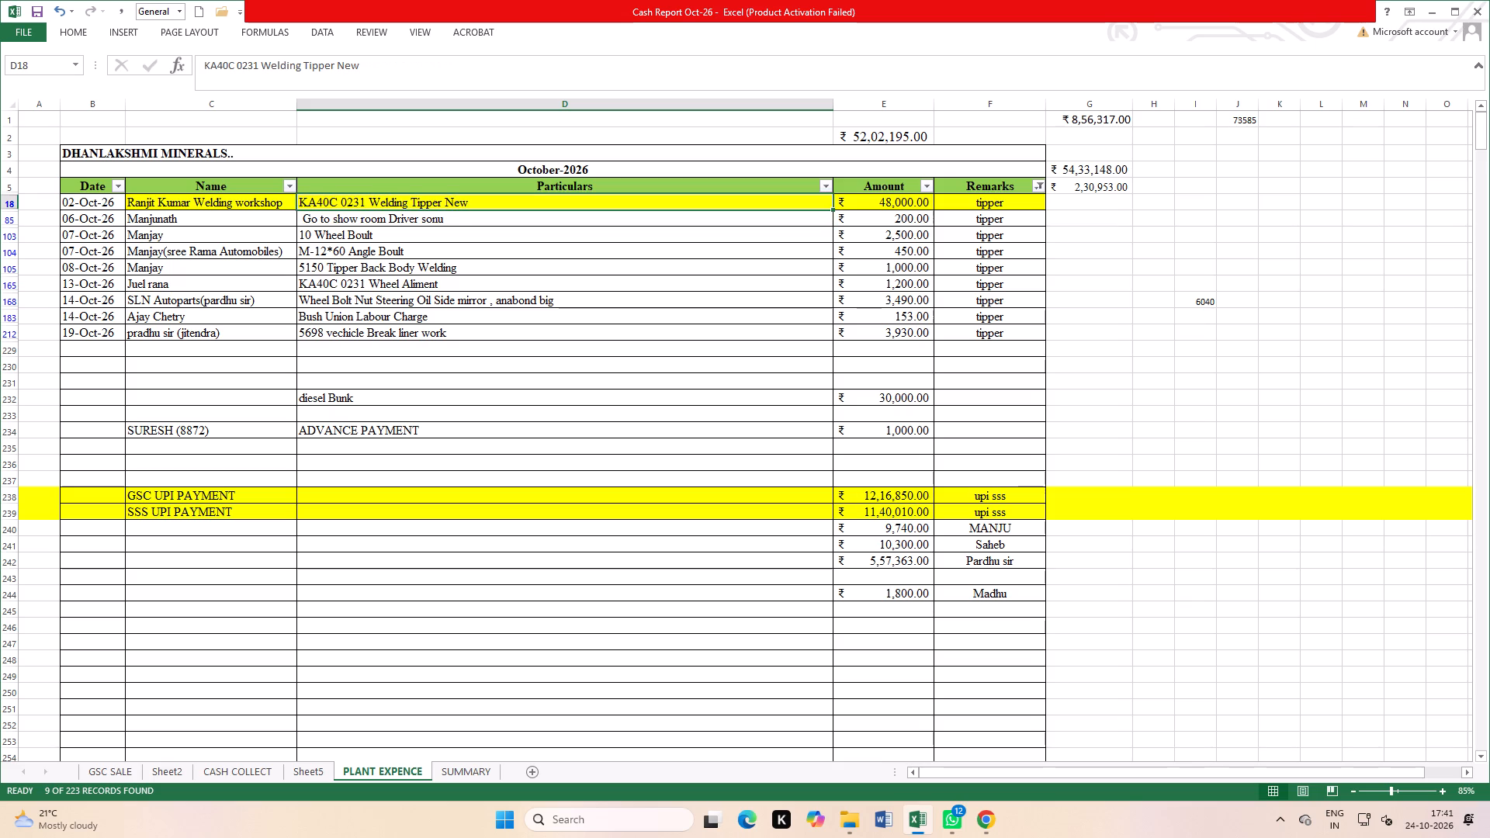
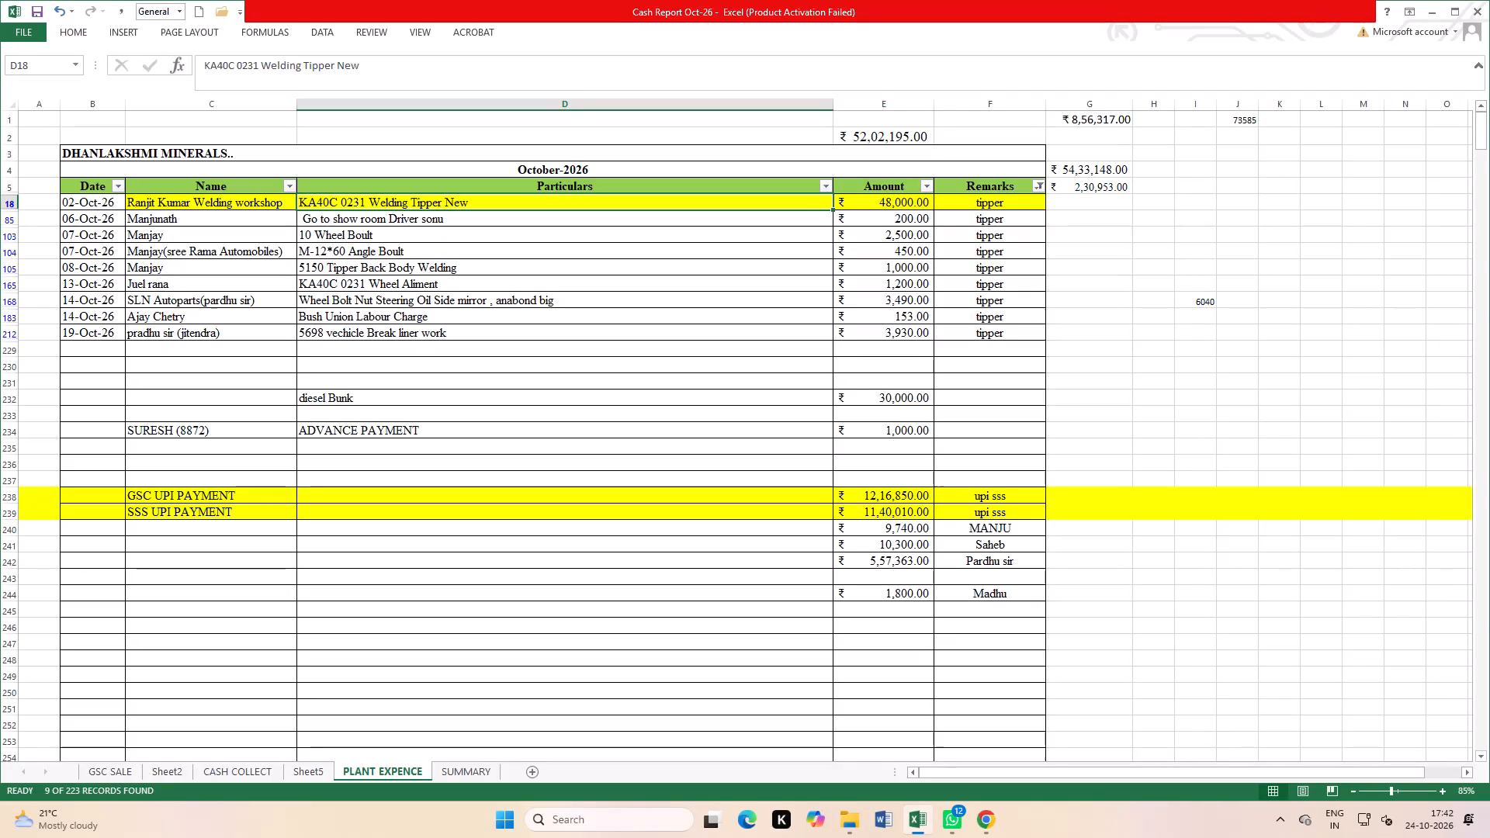
double_click(370, 200)
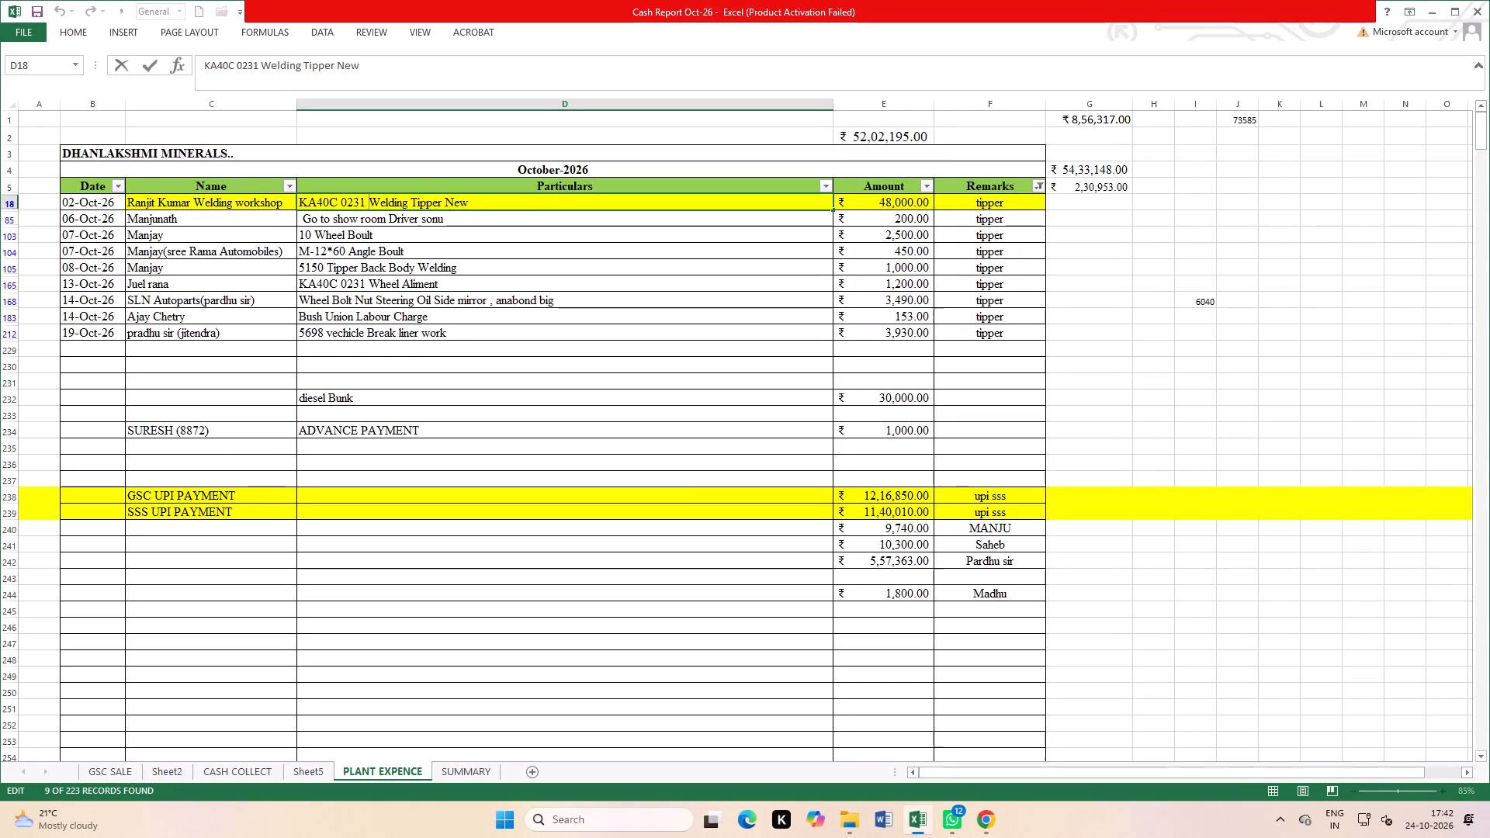
key("v")
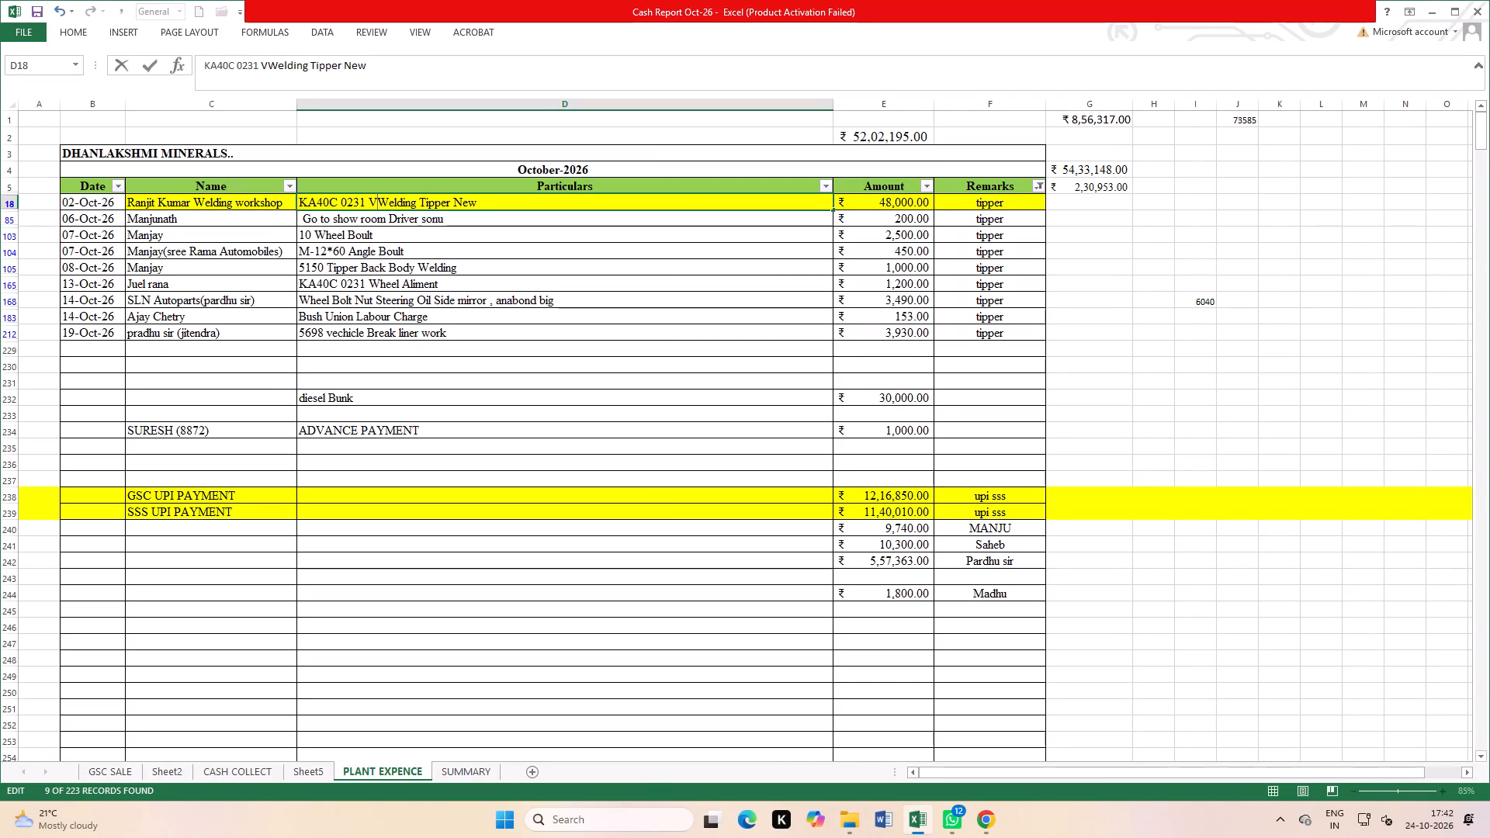
type("eh")
type("icle")
key("space")
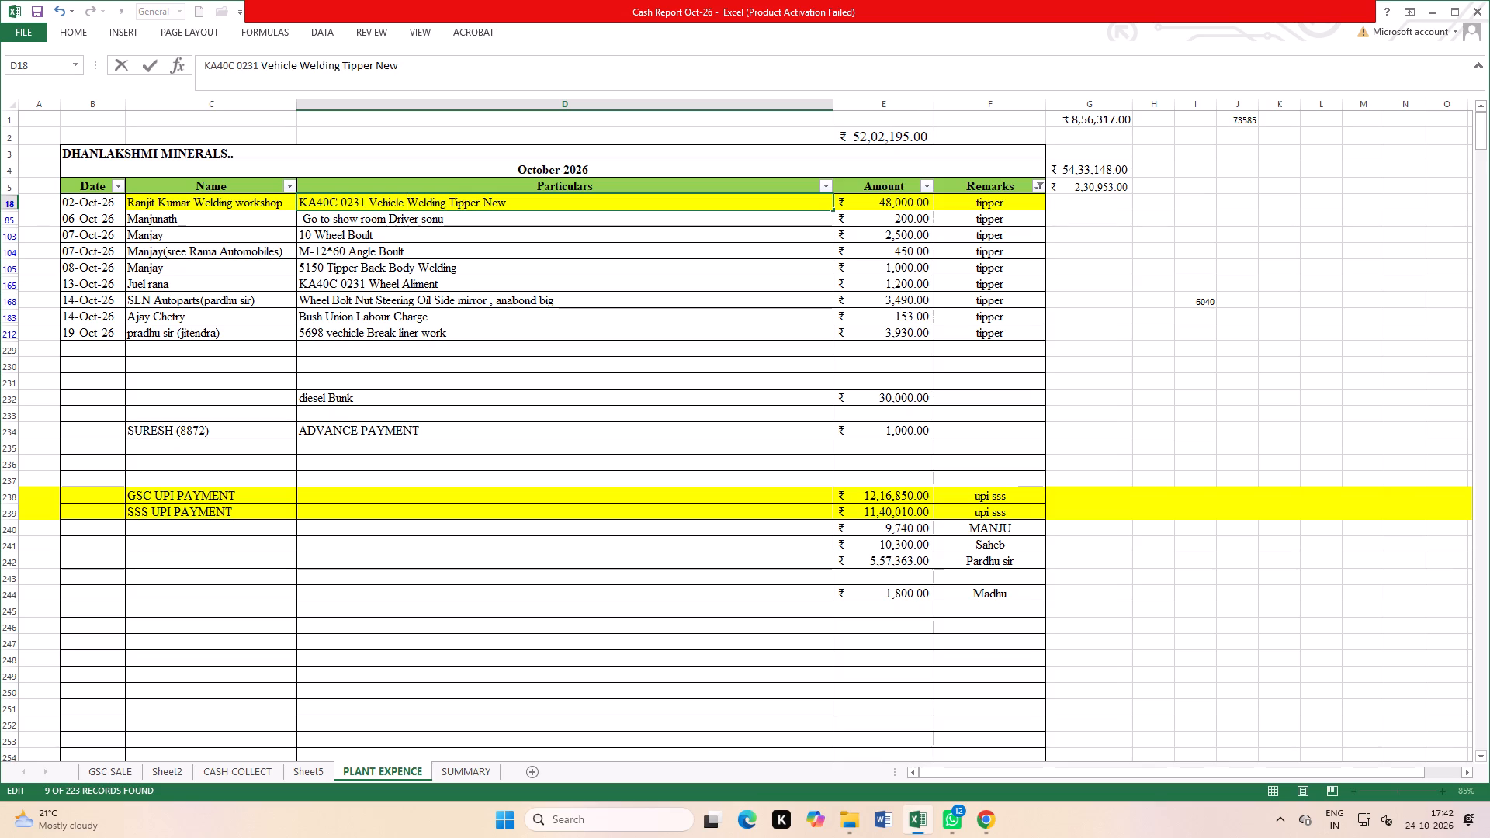
left_click_drag(404, 203, 412, 203)
left_click_drag(412, 203, 515, 209)
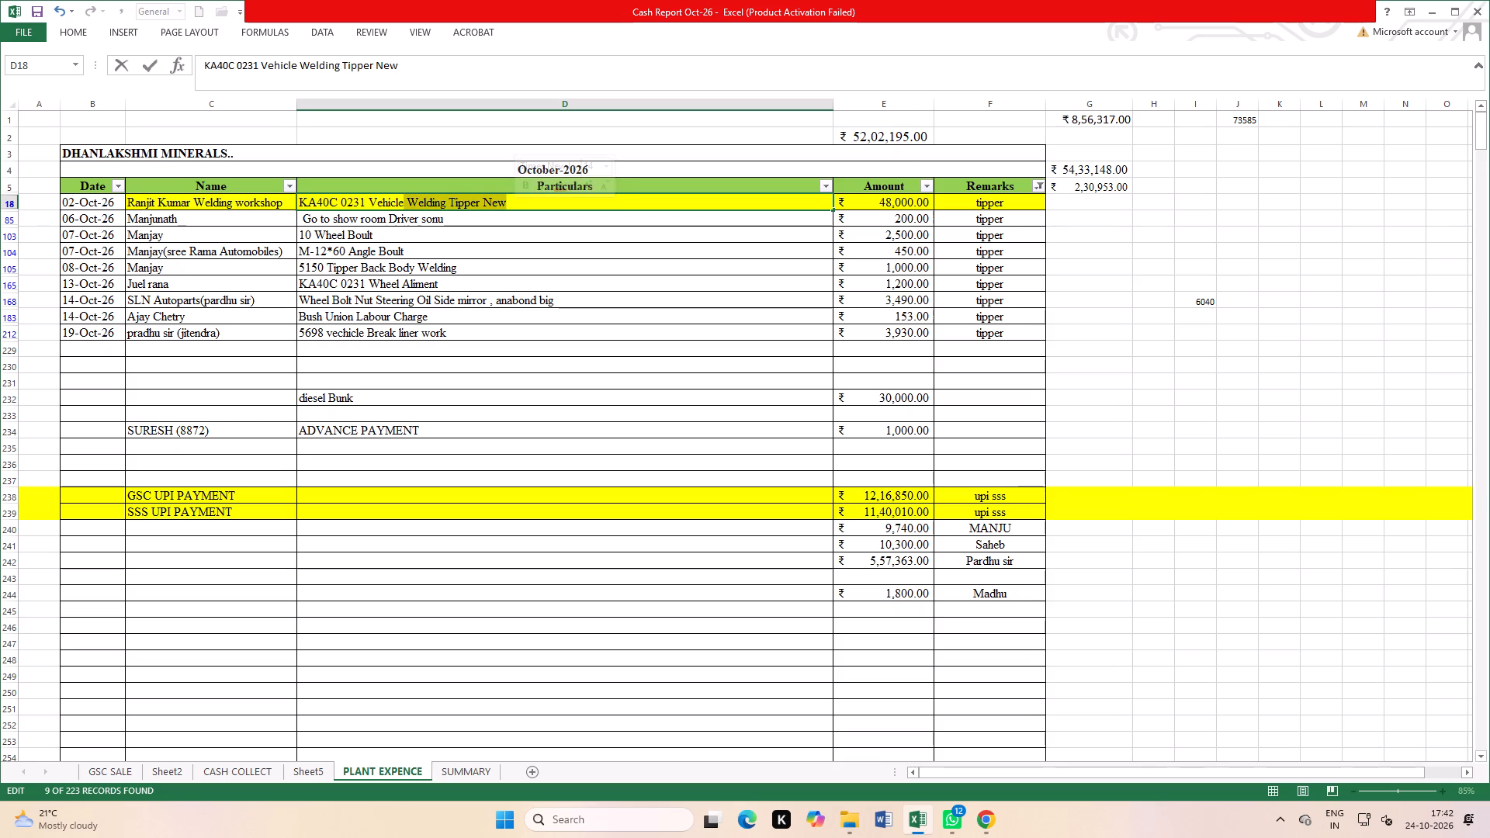
key("BackSpace")
key("space")
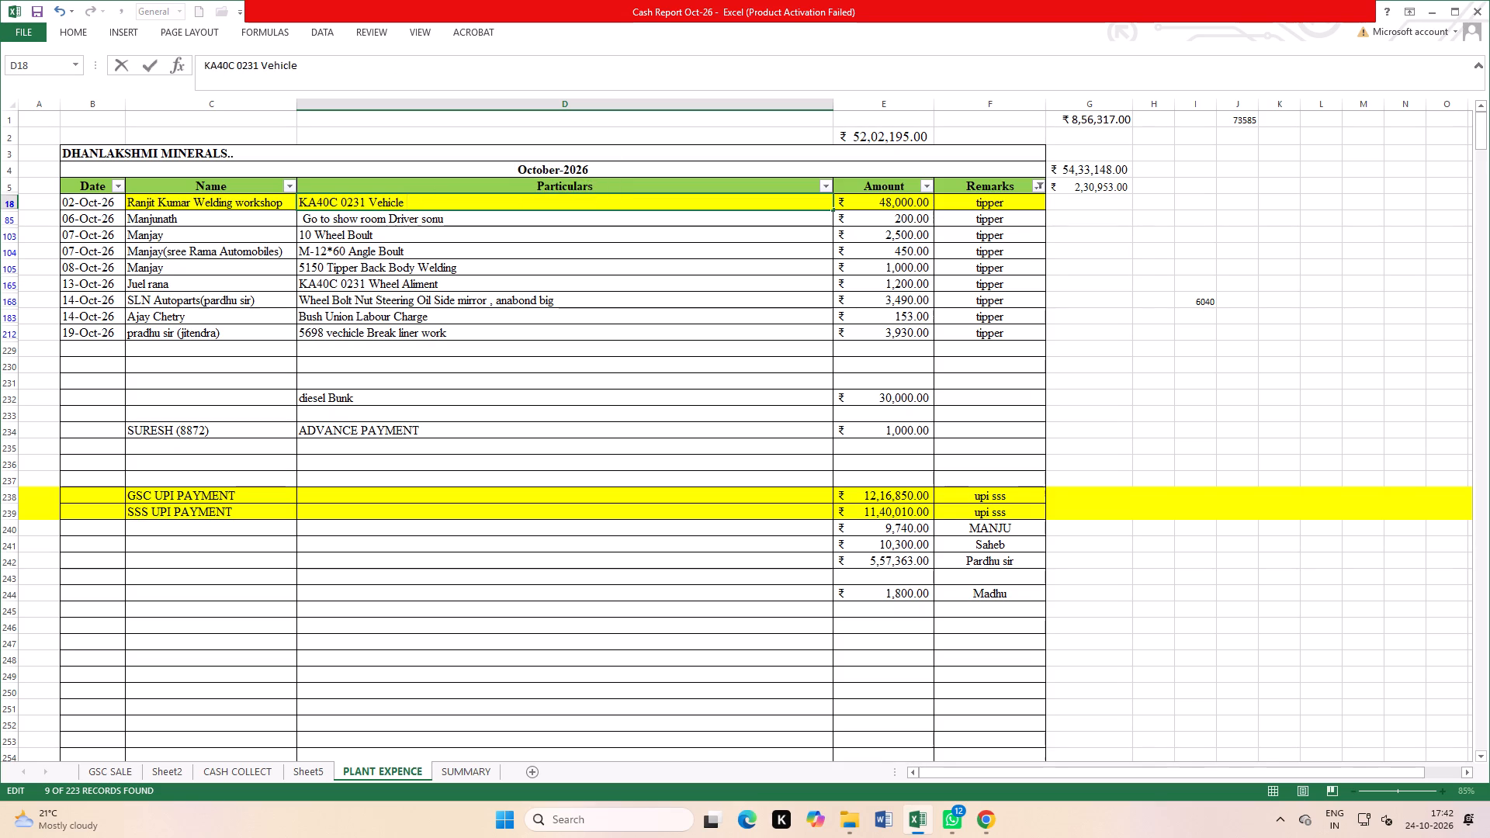
key("b")
type("ody")
key("space")
type("ex")
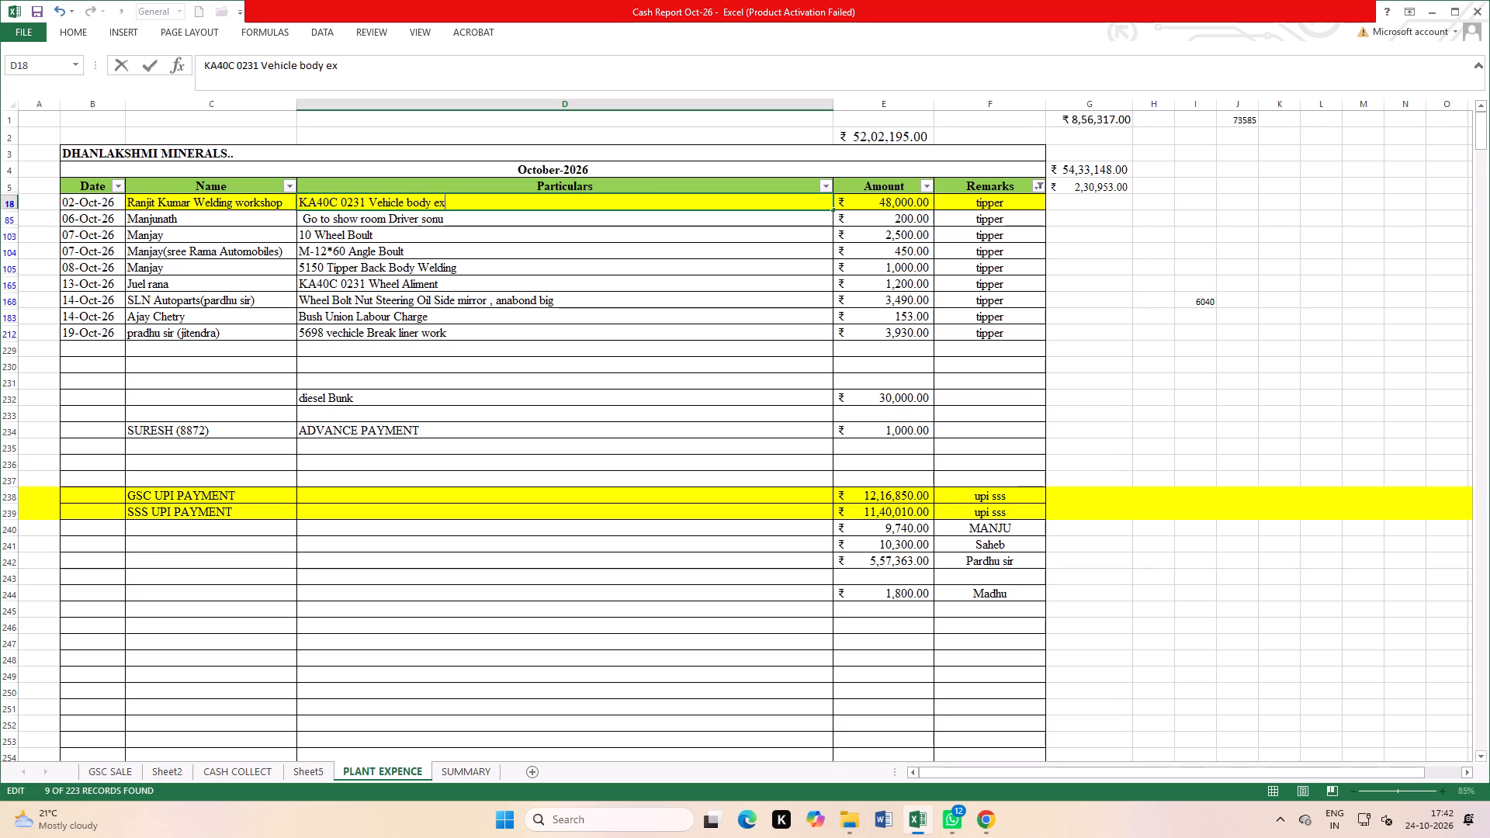
key("t")
type("ension")
key("space")
type("fitting")
key("space")
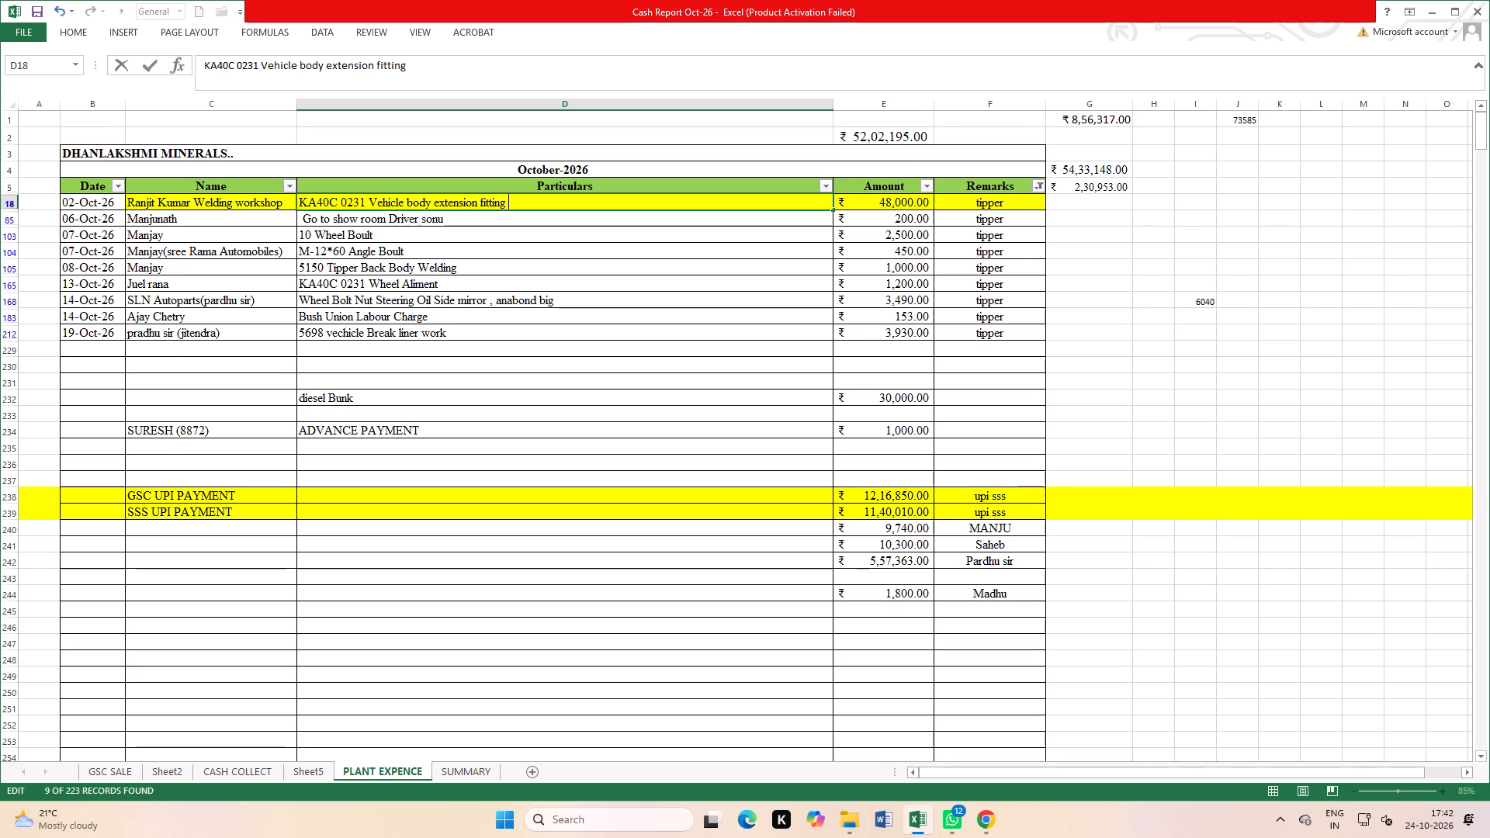
type("and welding charge")
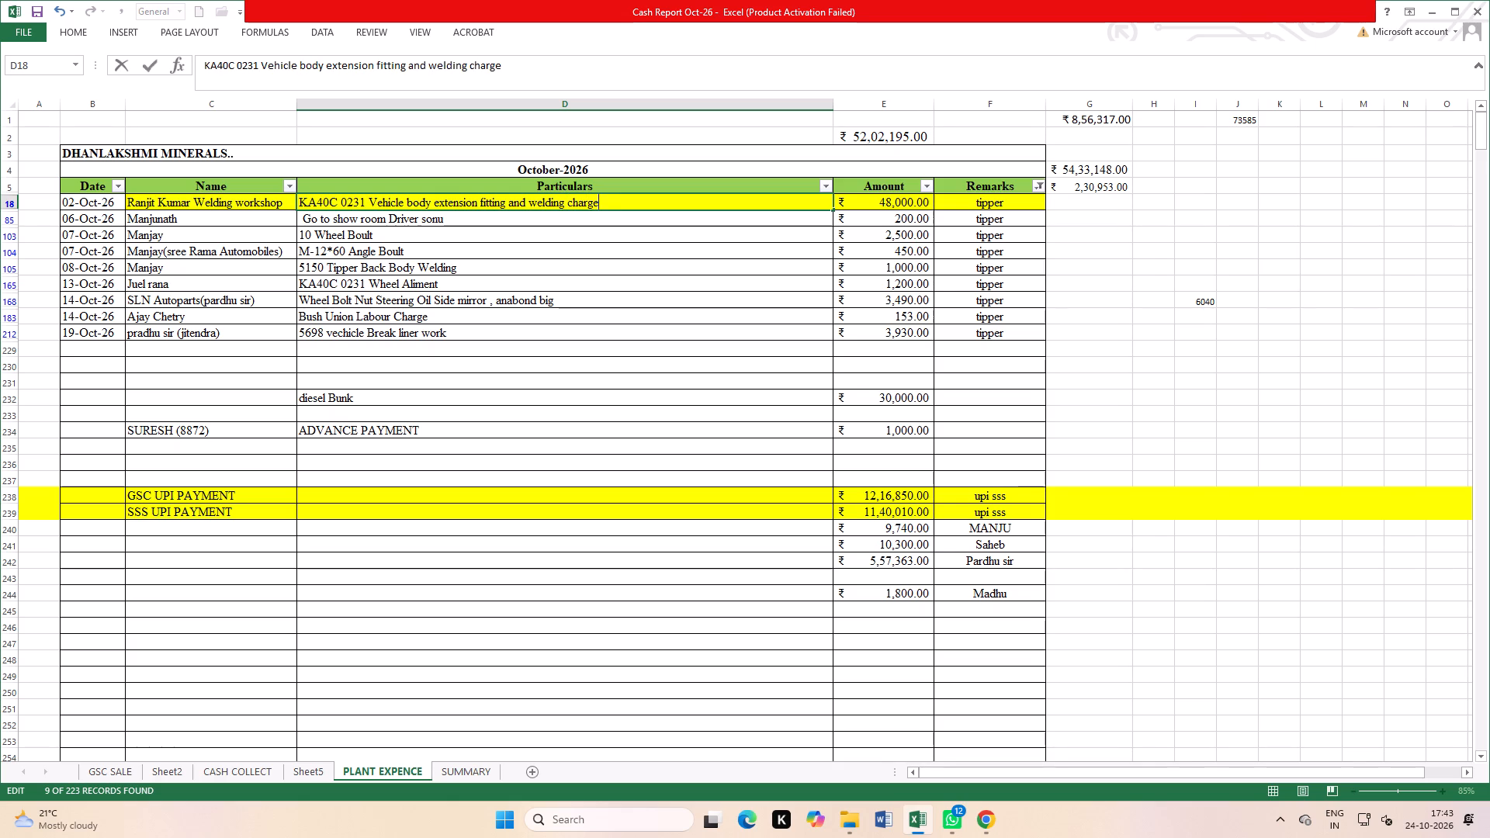
left_click(602, 344)
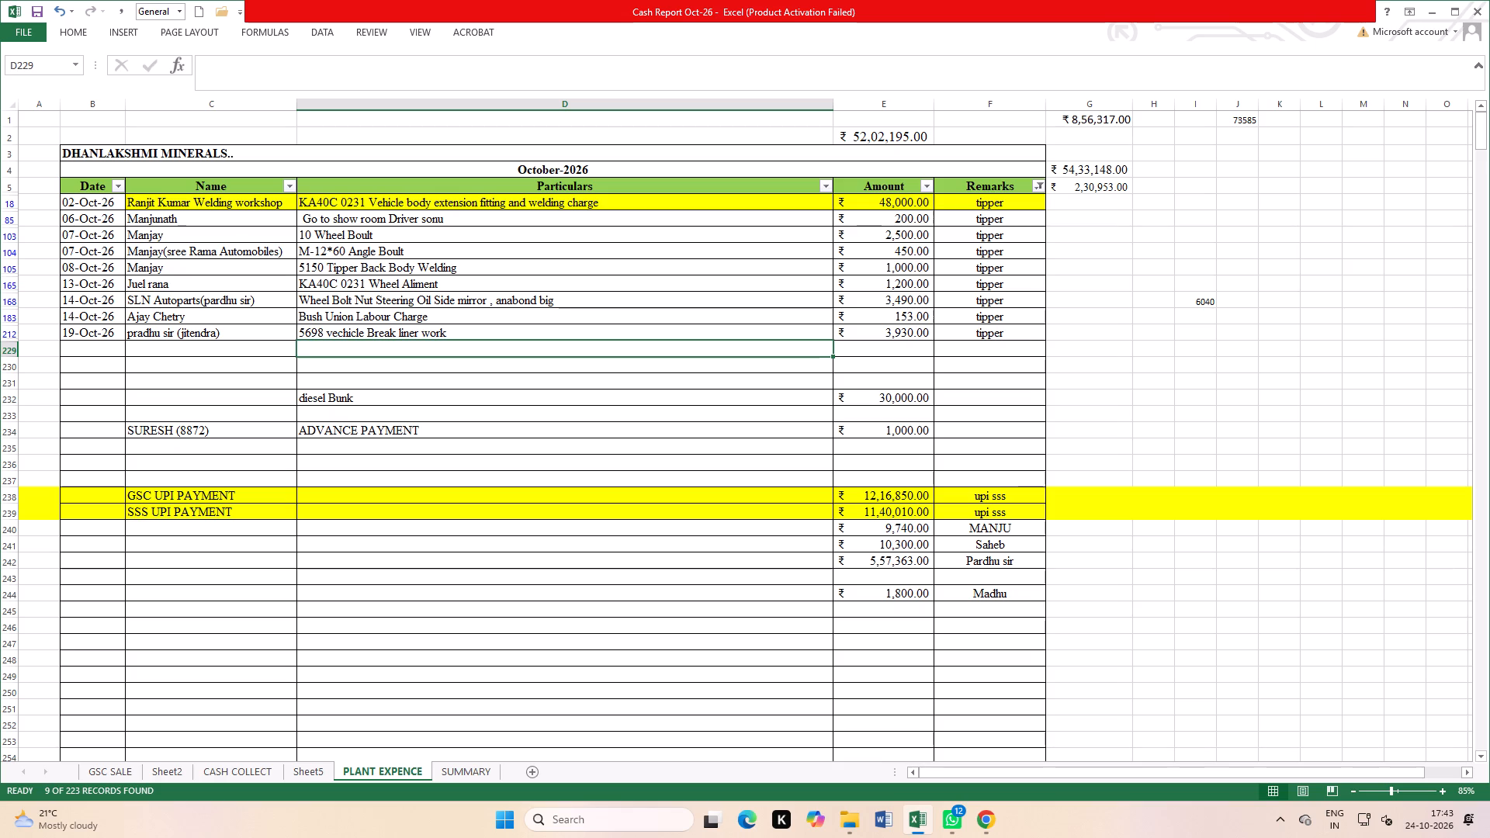
left_click(482, 216)
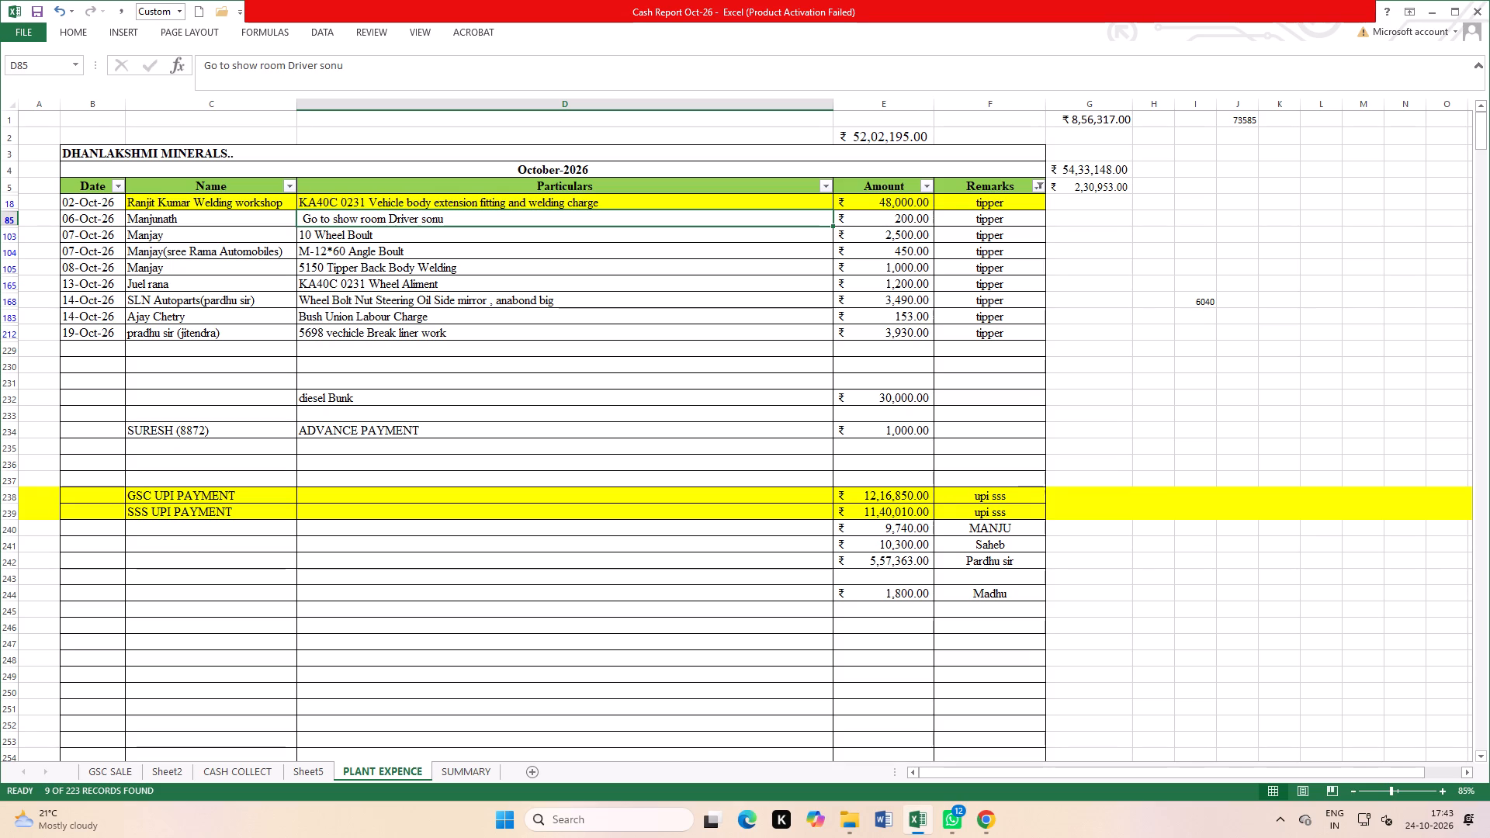
key("k")
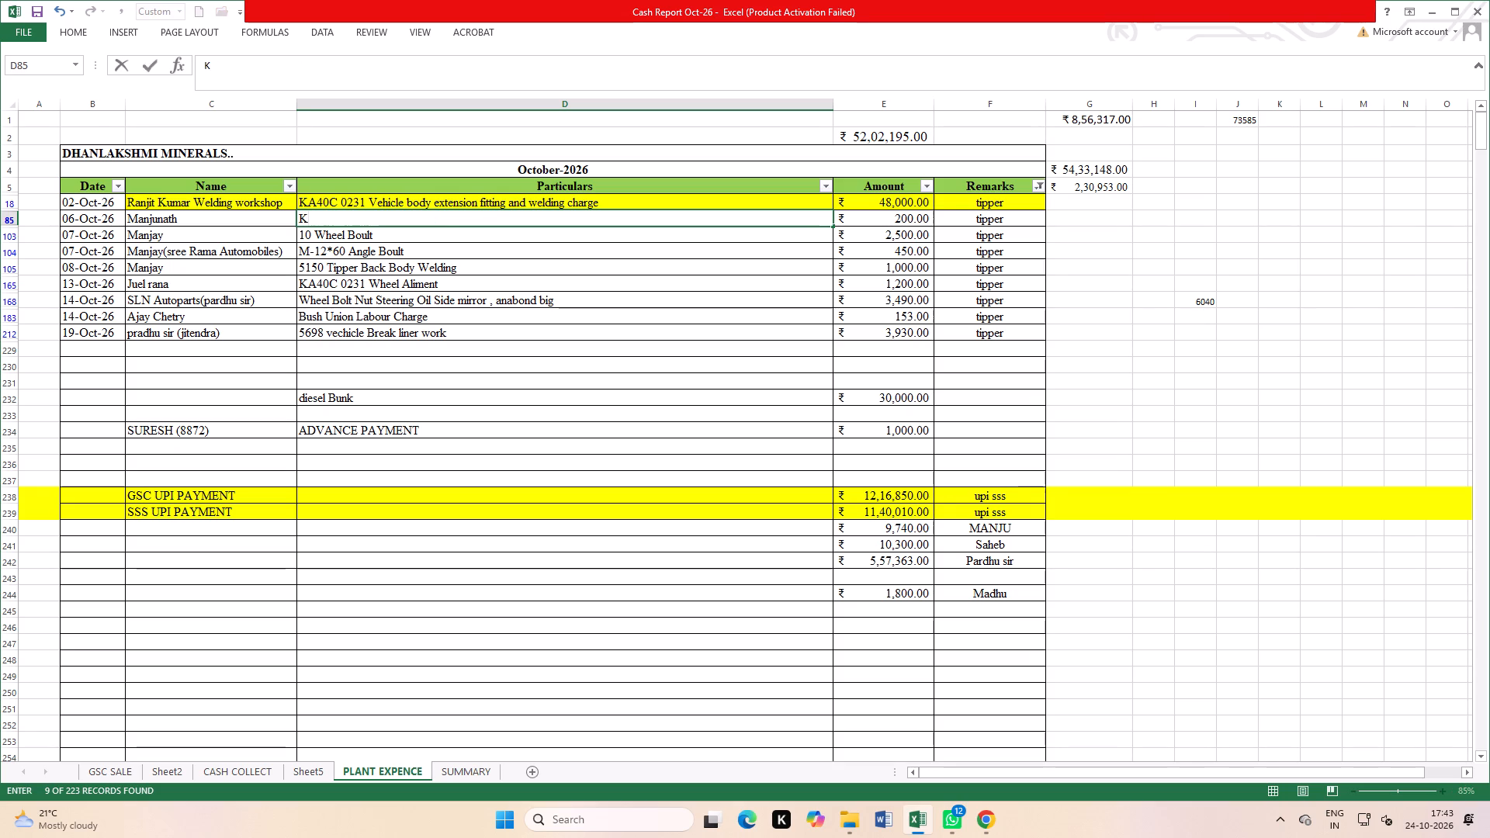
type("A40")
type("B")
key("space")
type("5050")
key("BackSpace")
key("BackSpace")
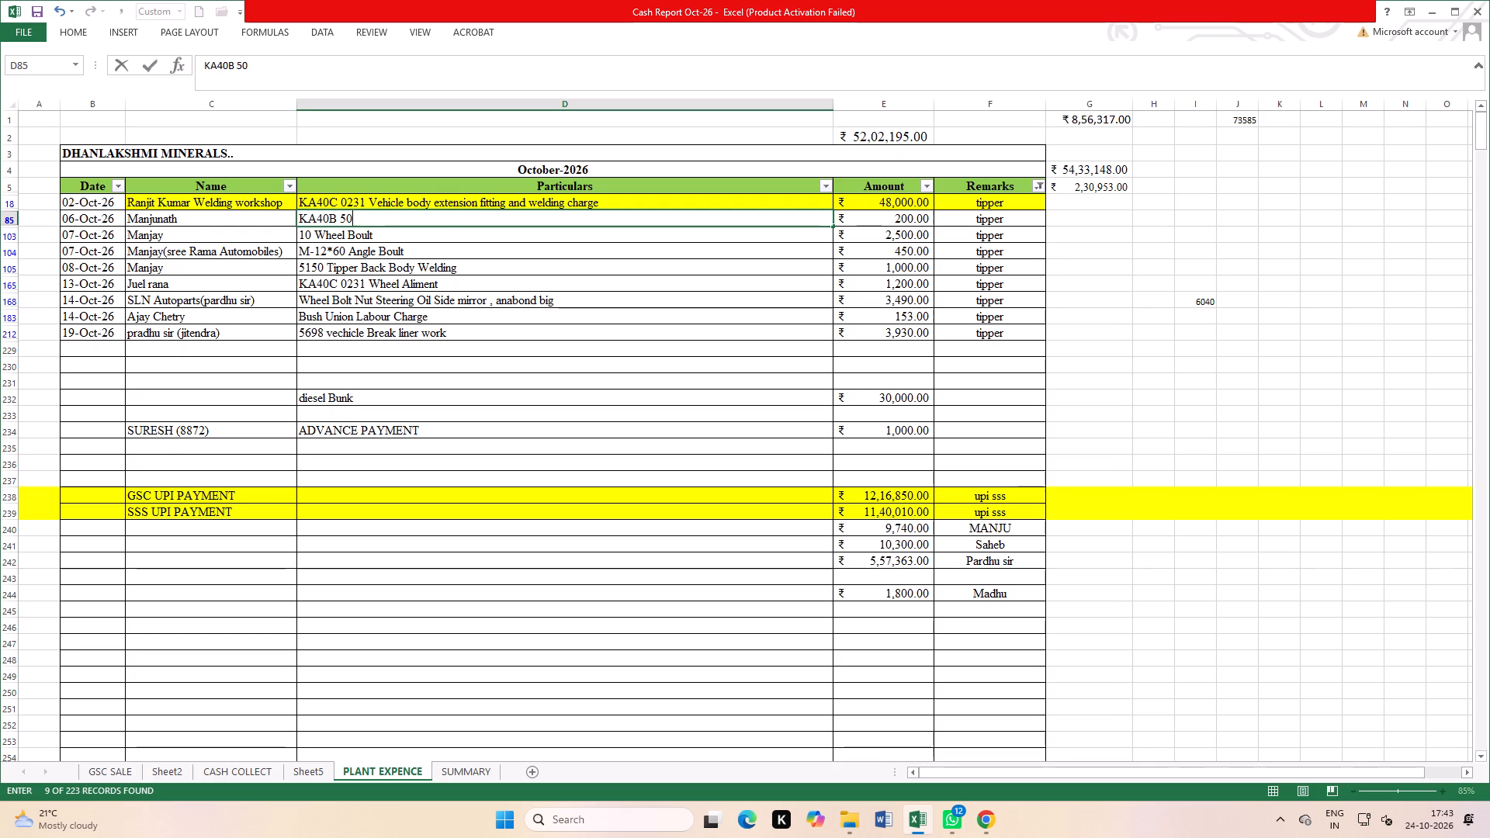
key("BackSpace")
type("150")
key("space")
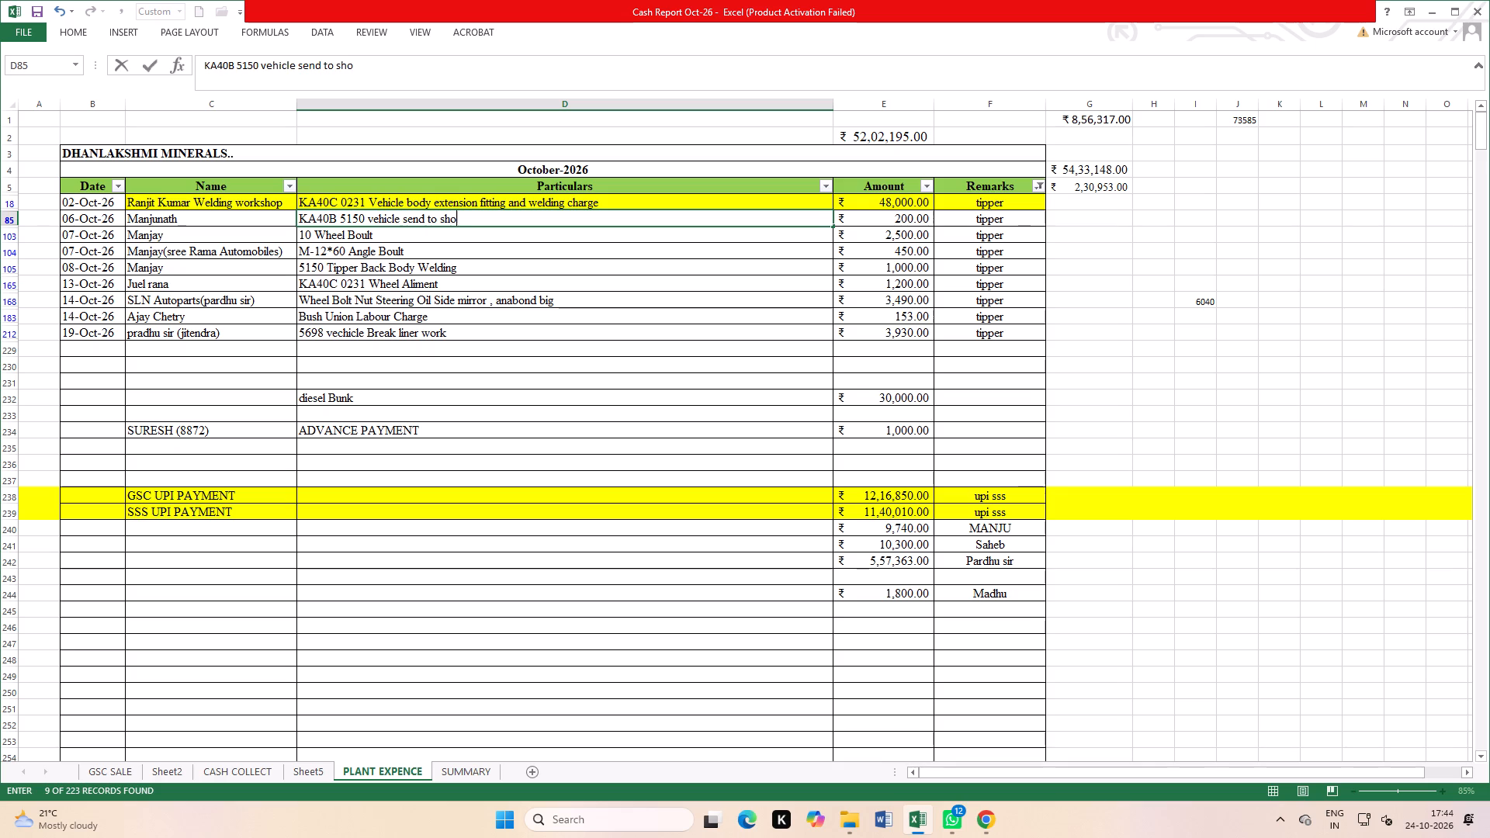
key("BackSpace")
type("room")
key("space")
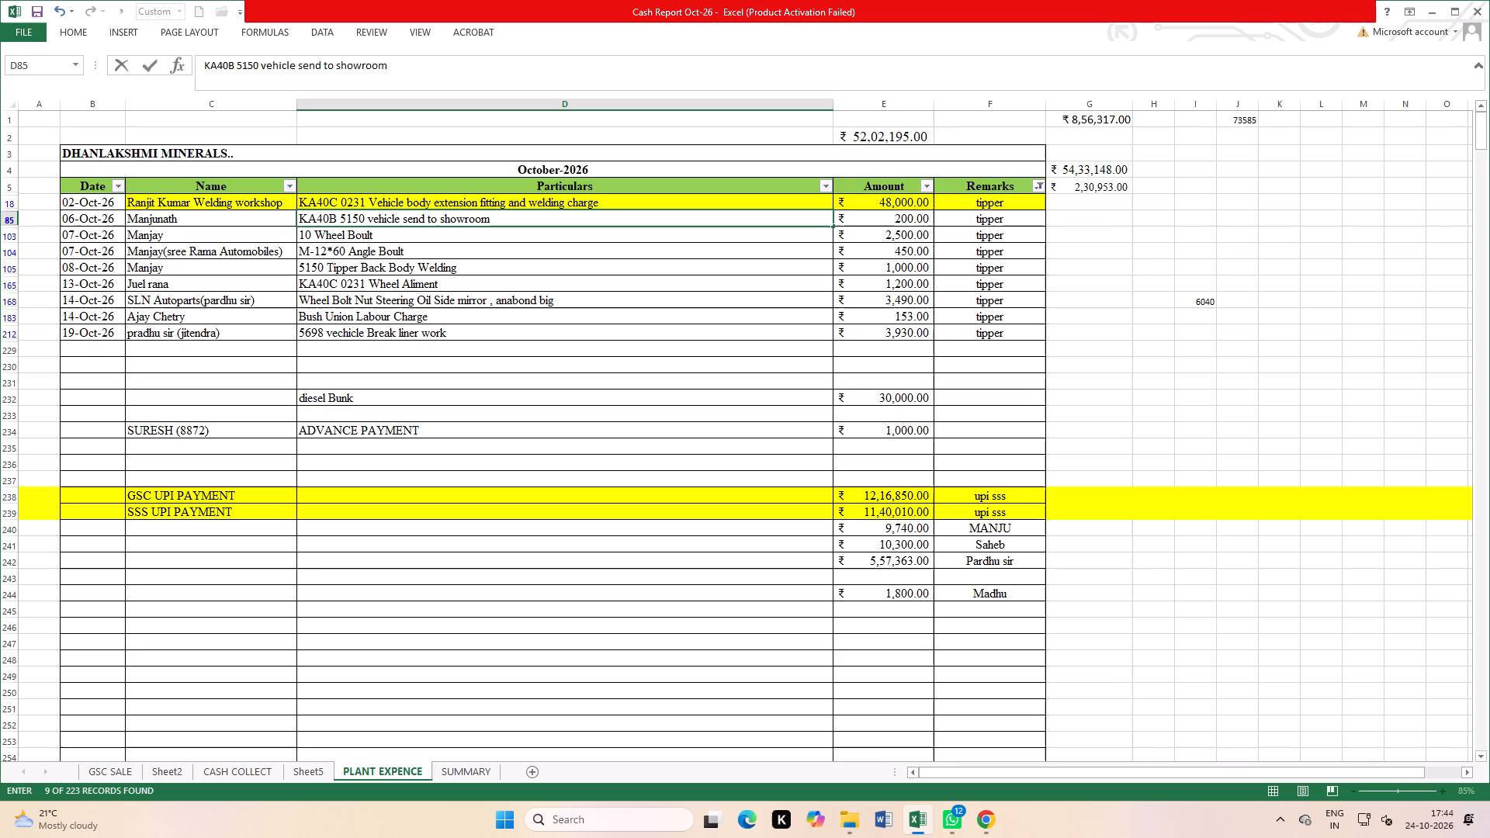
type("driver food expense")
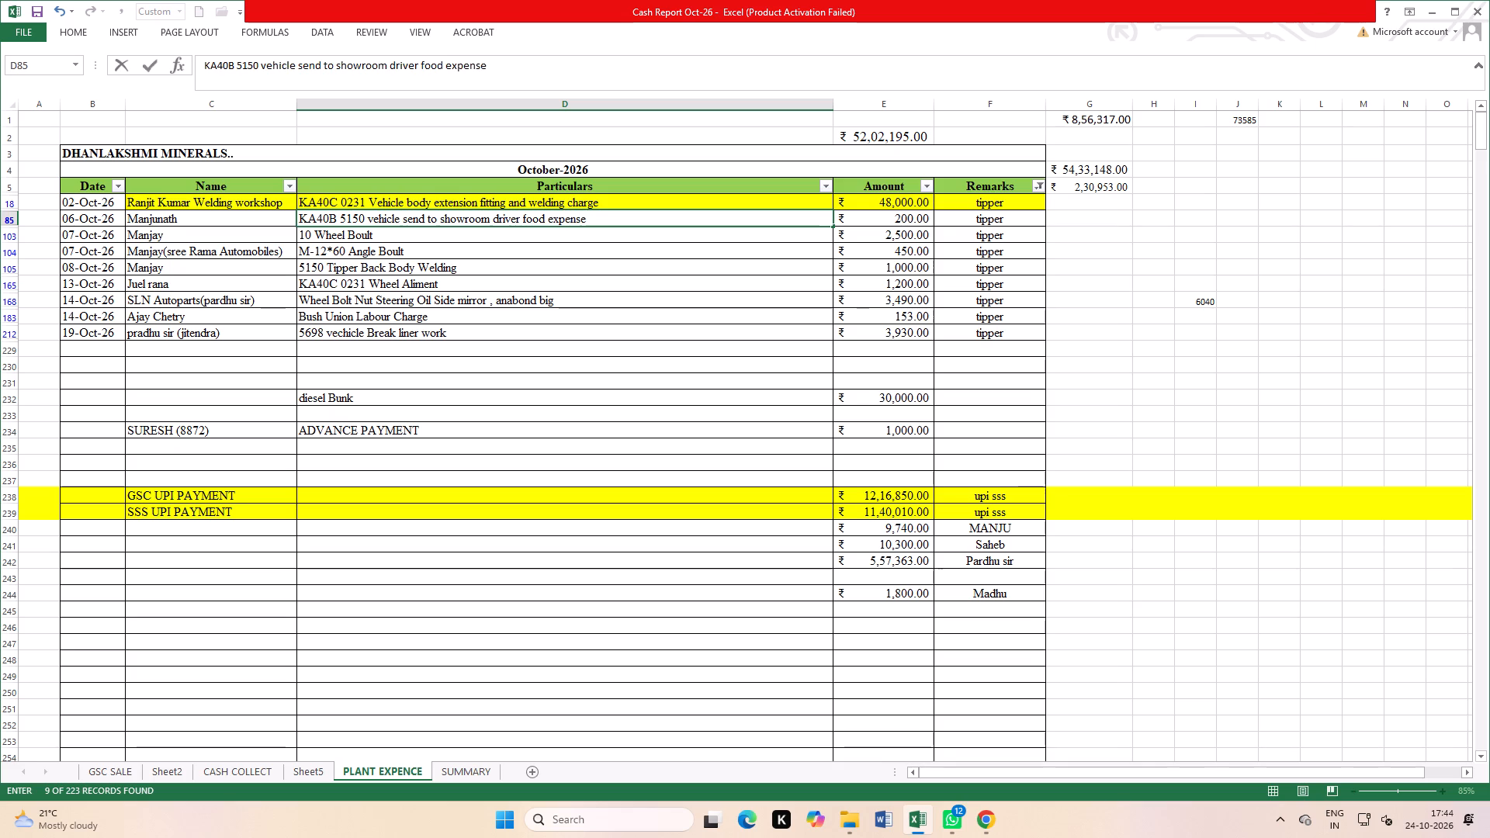
left_click(605, 282)
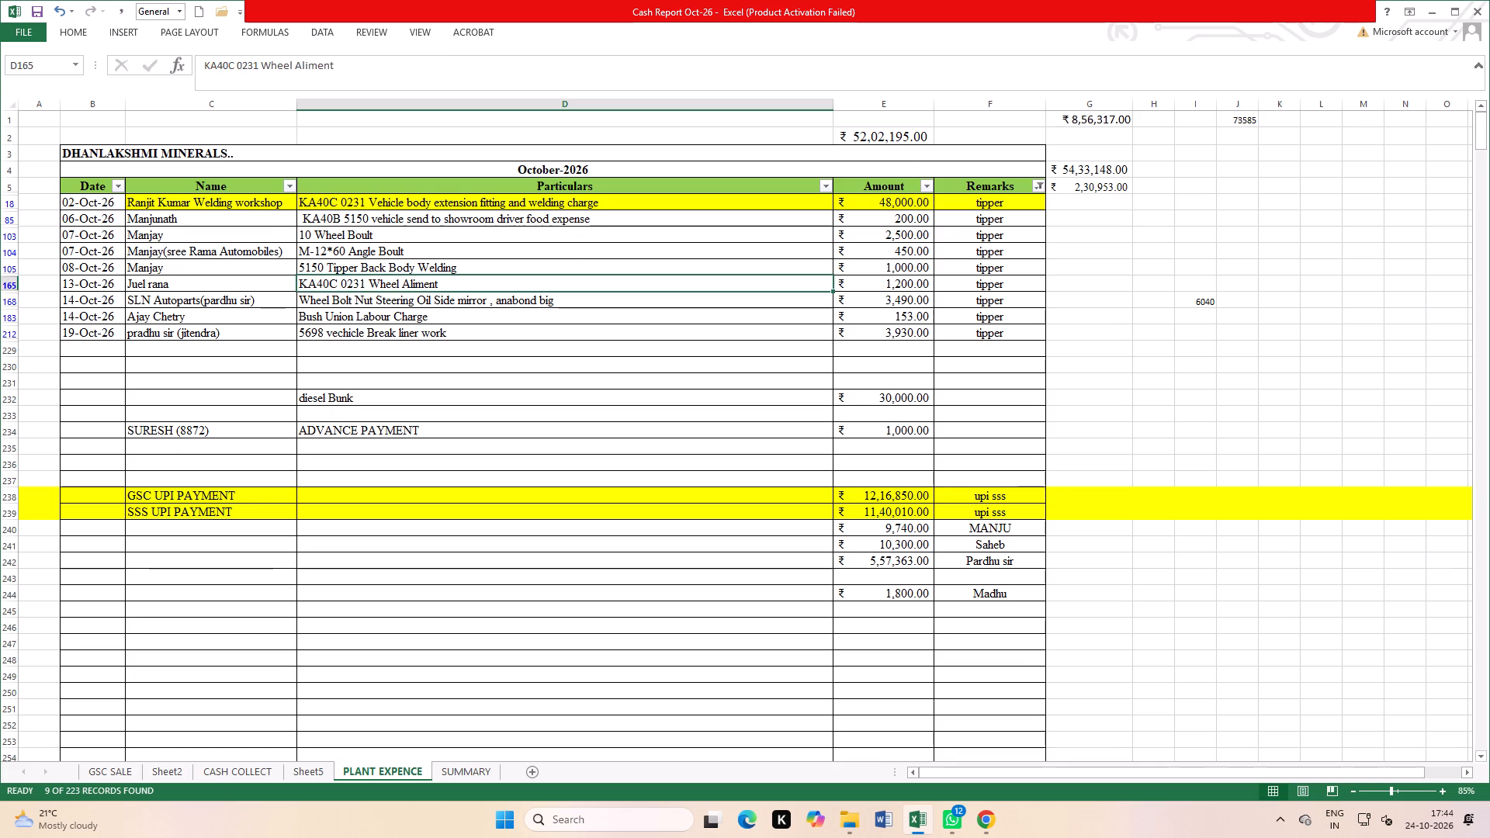
Replace the particulars of the 07-Oct-26 10-wheel bolt entry with "Wheel bolt purchase for Lane tipper".
left_click(340, 234)
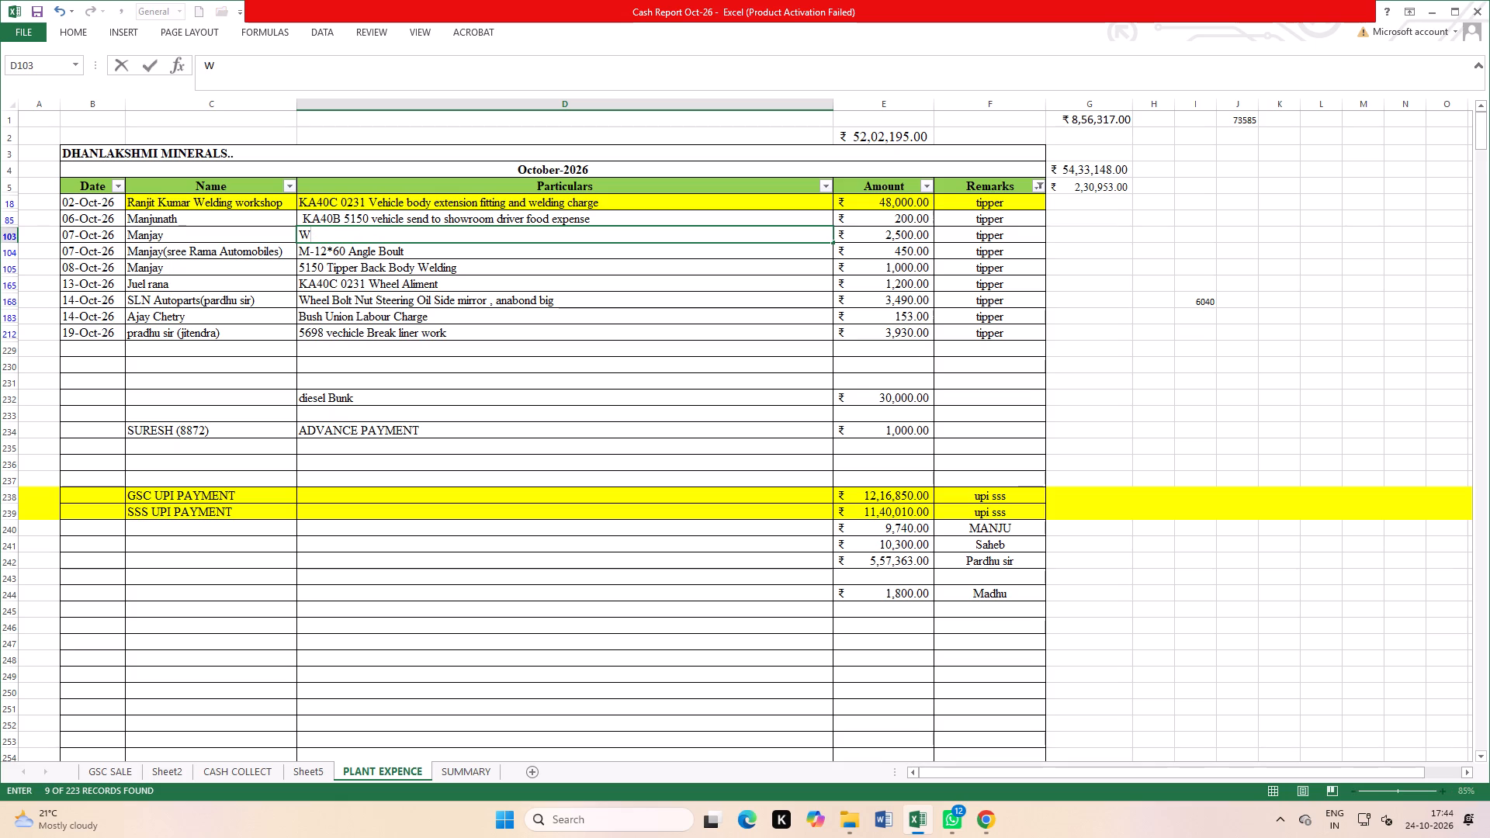
key("h")
type("eel")
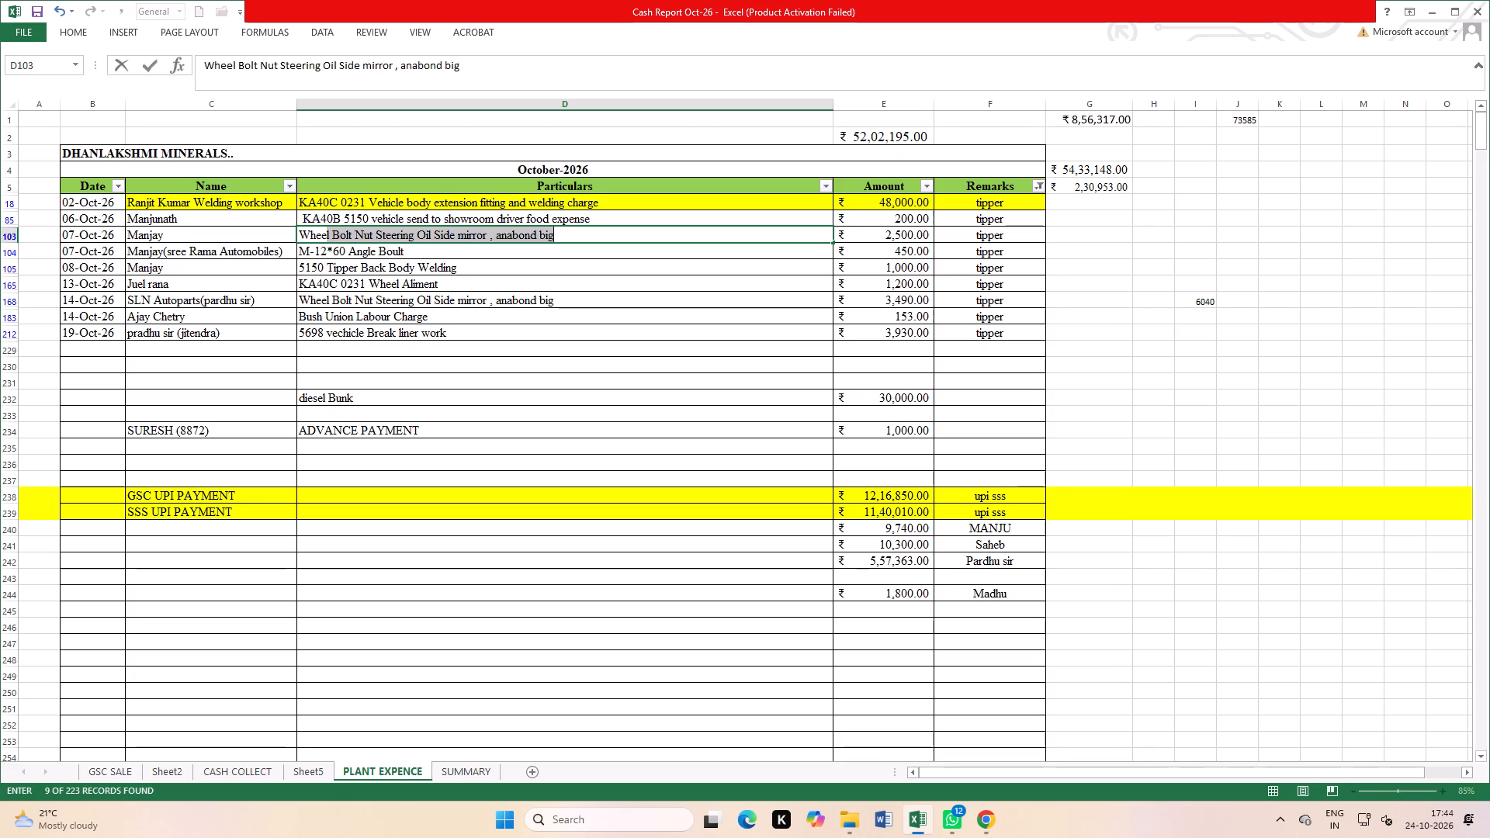
key("space")
key("b")
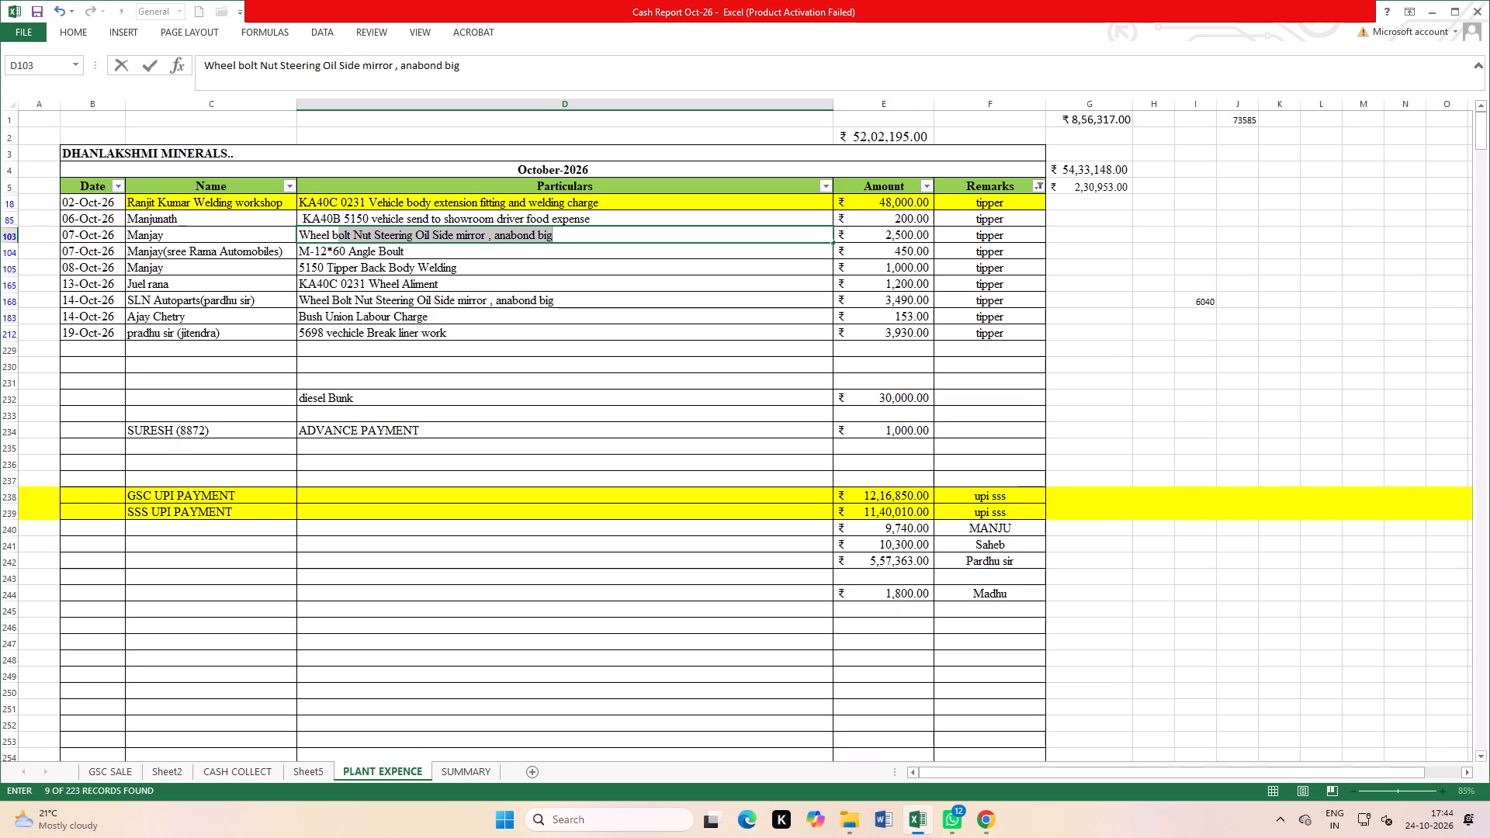
type("olt")
key("space")
key("p")
type("urchase")
key("space")
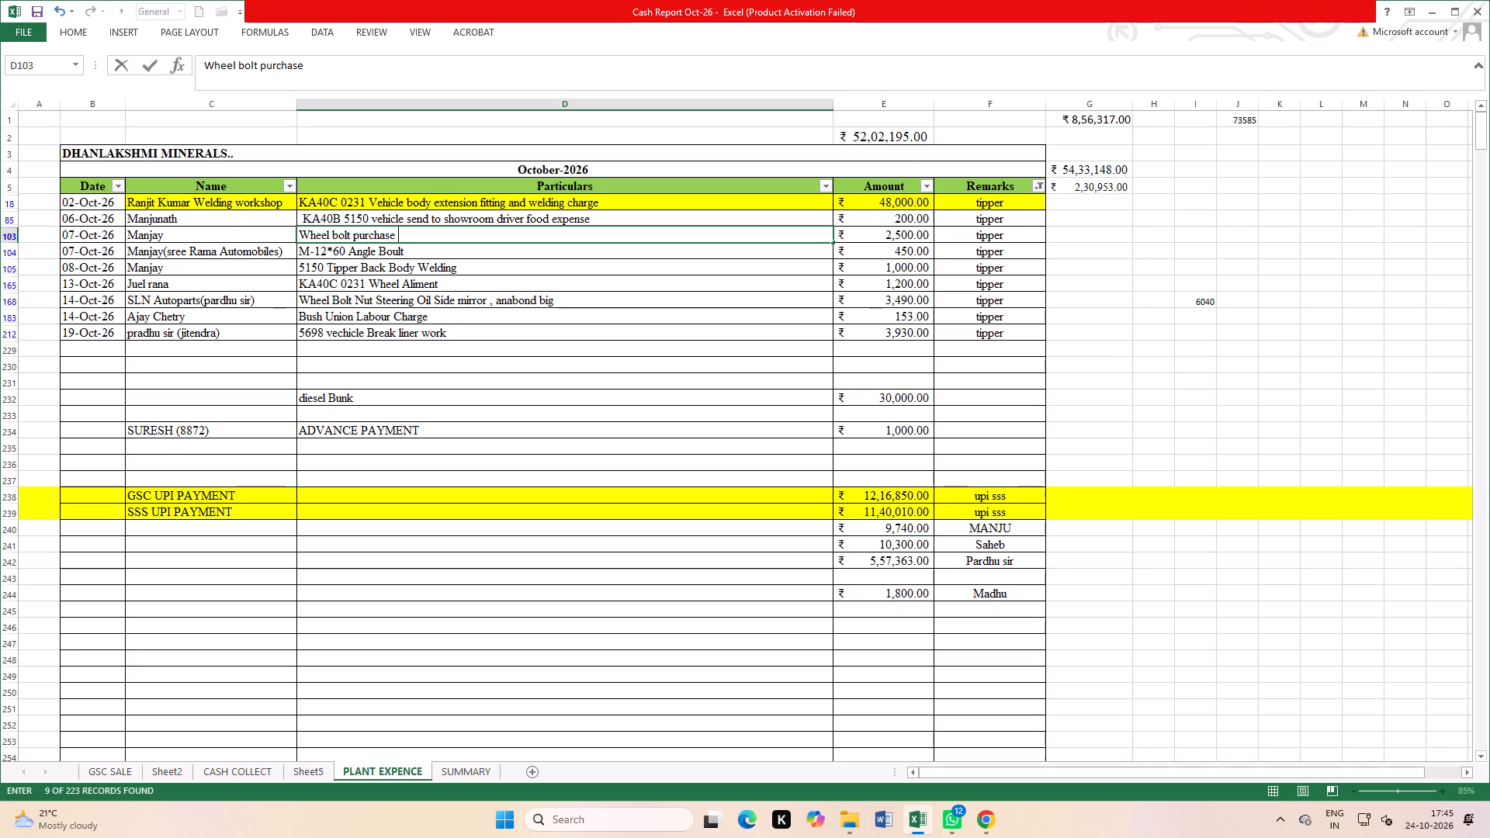
key("f")
key("o")
type("r")
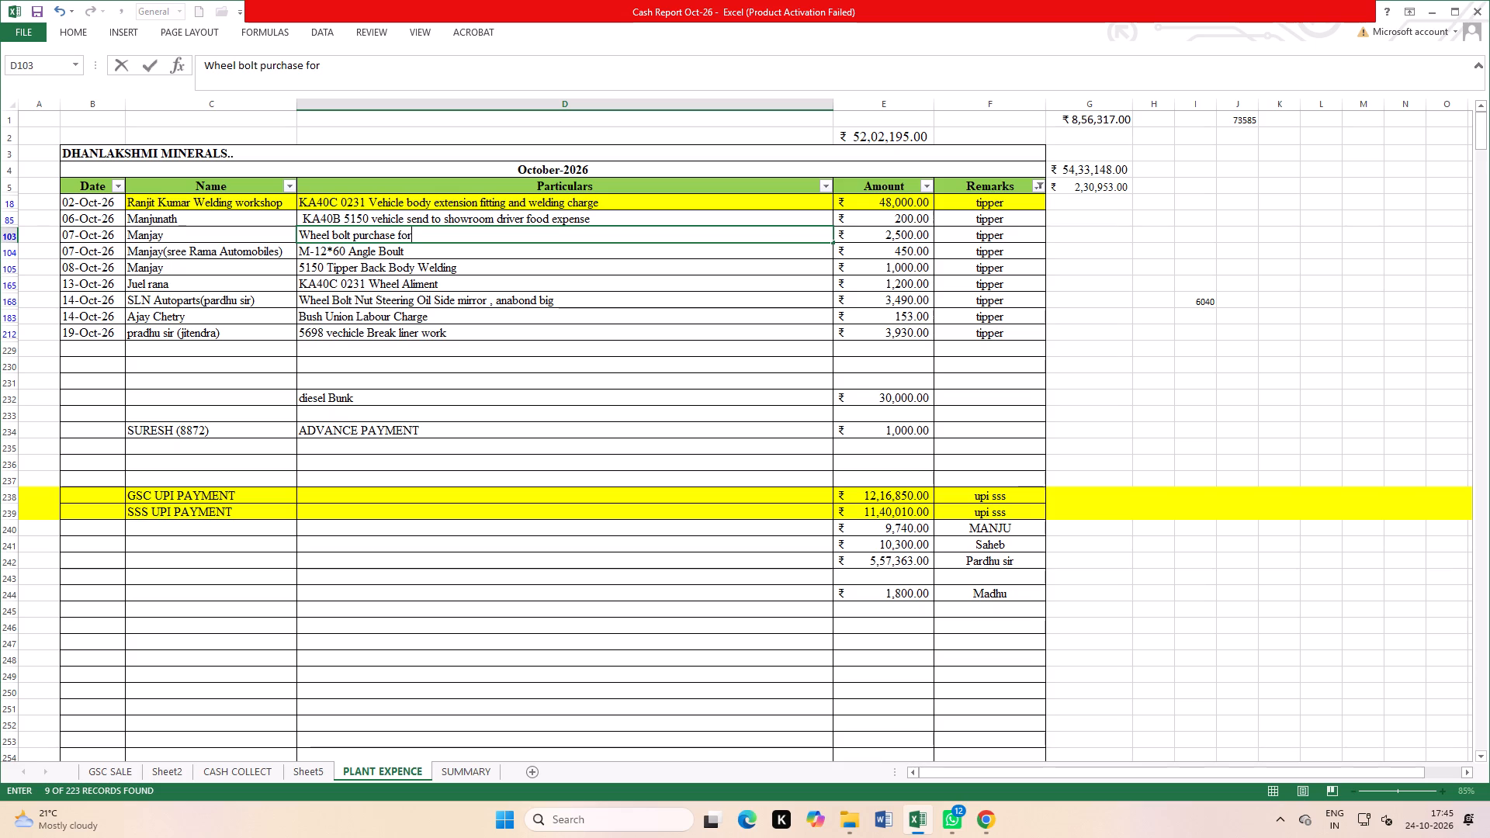
key("space")
type("anr")
key("space")
key("BackSpace")
key("BackSpace")
type("e")
key("space")
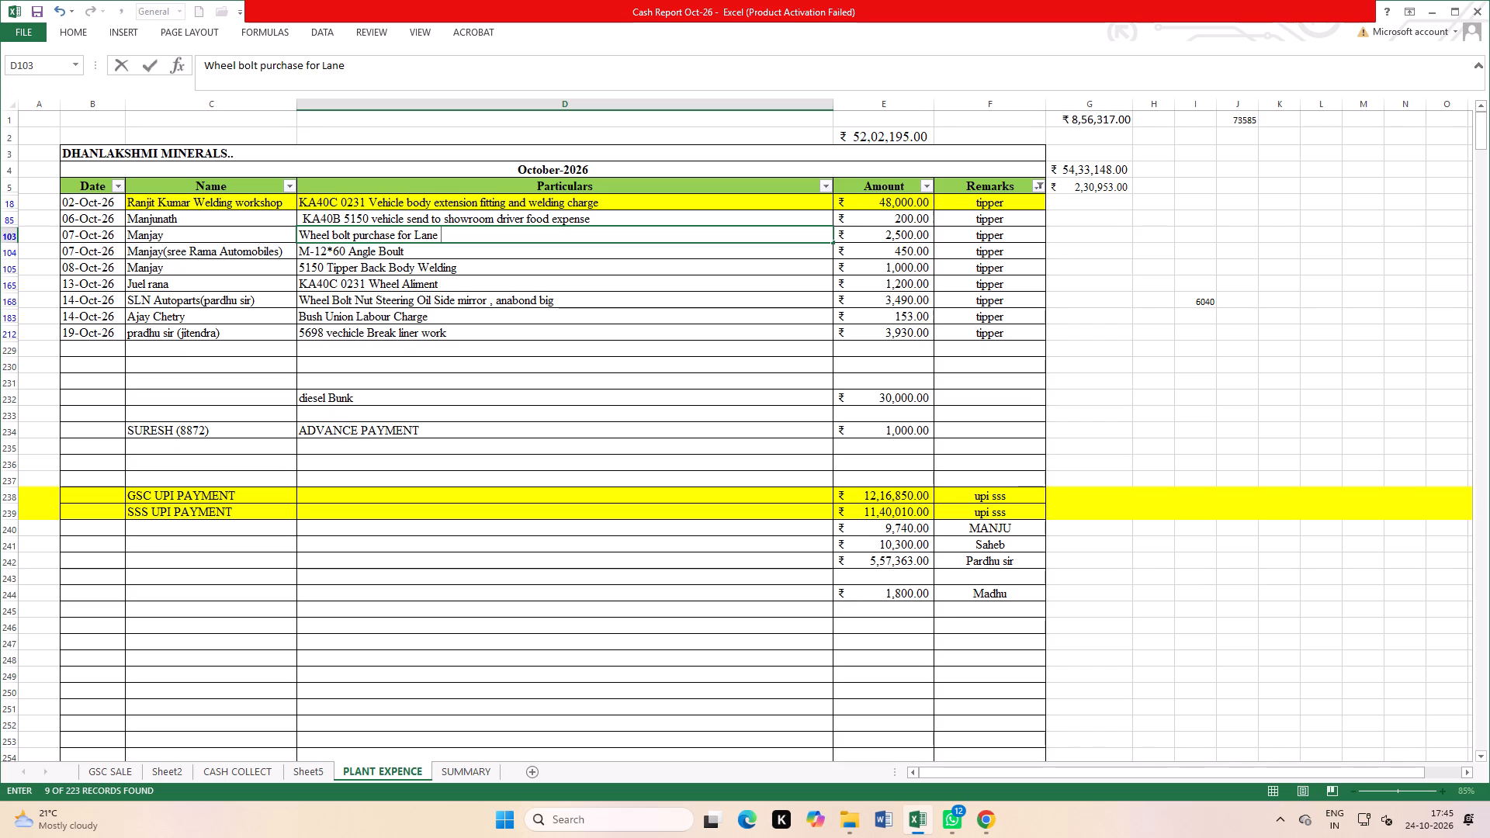
key("t")
type("ipp")
type("er")
left_click(604, 348)
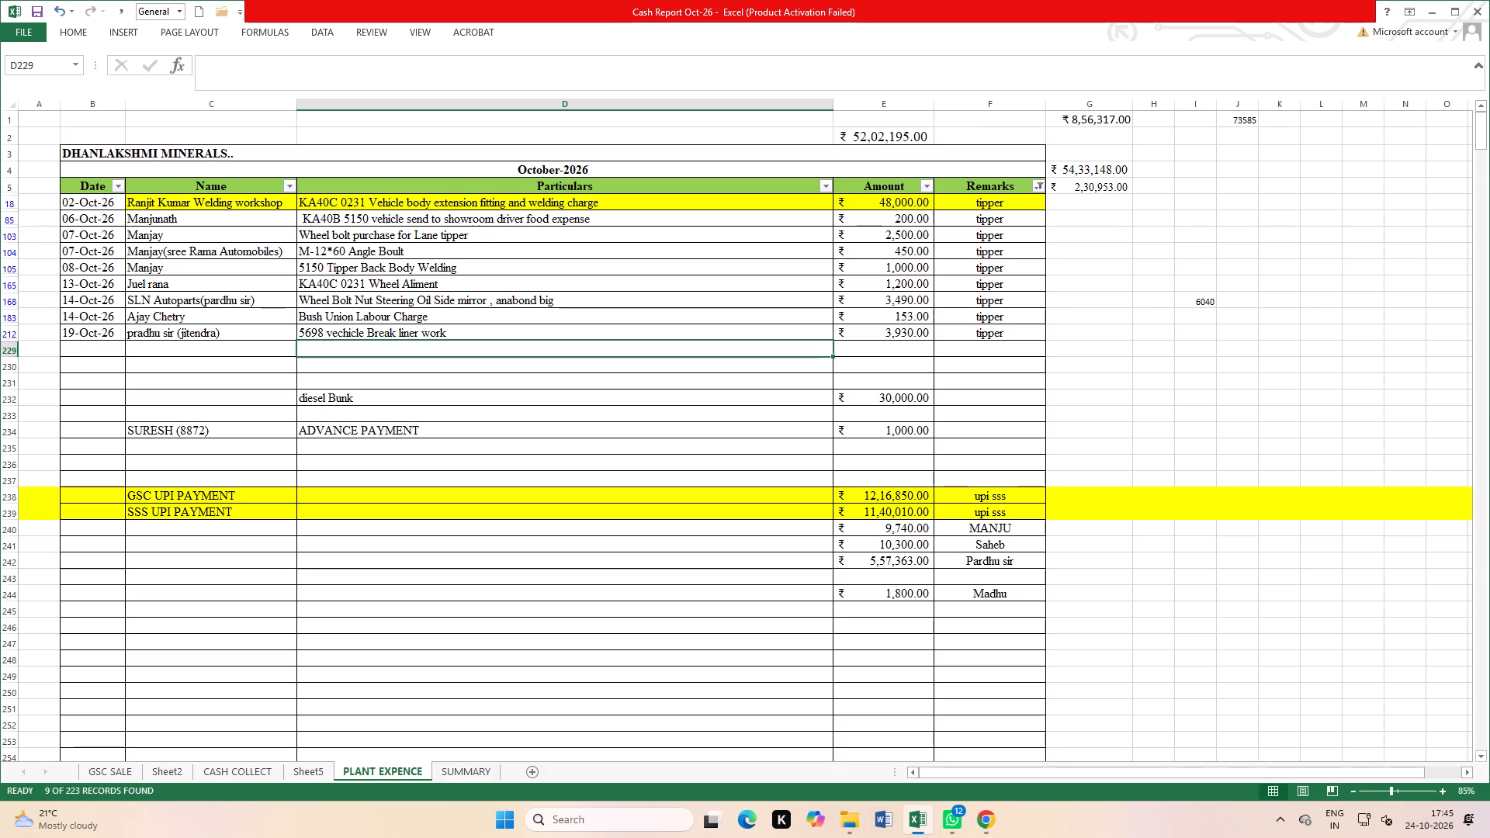
left_click(371, 245)
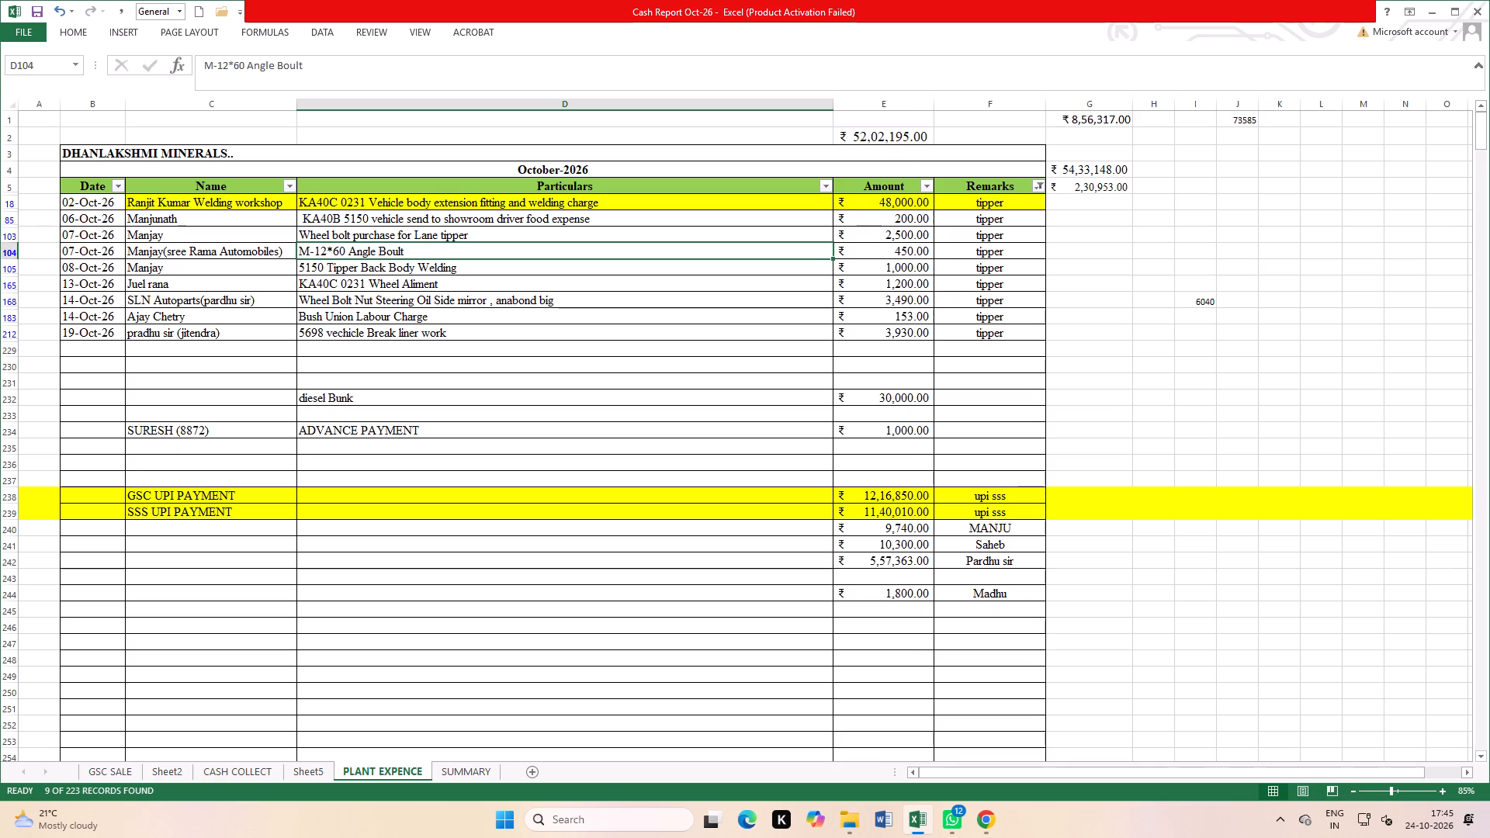
left_click(393, 265)
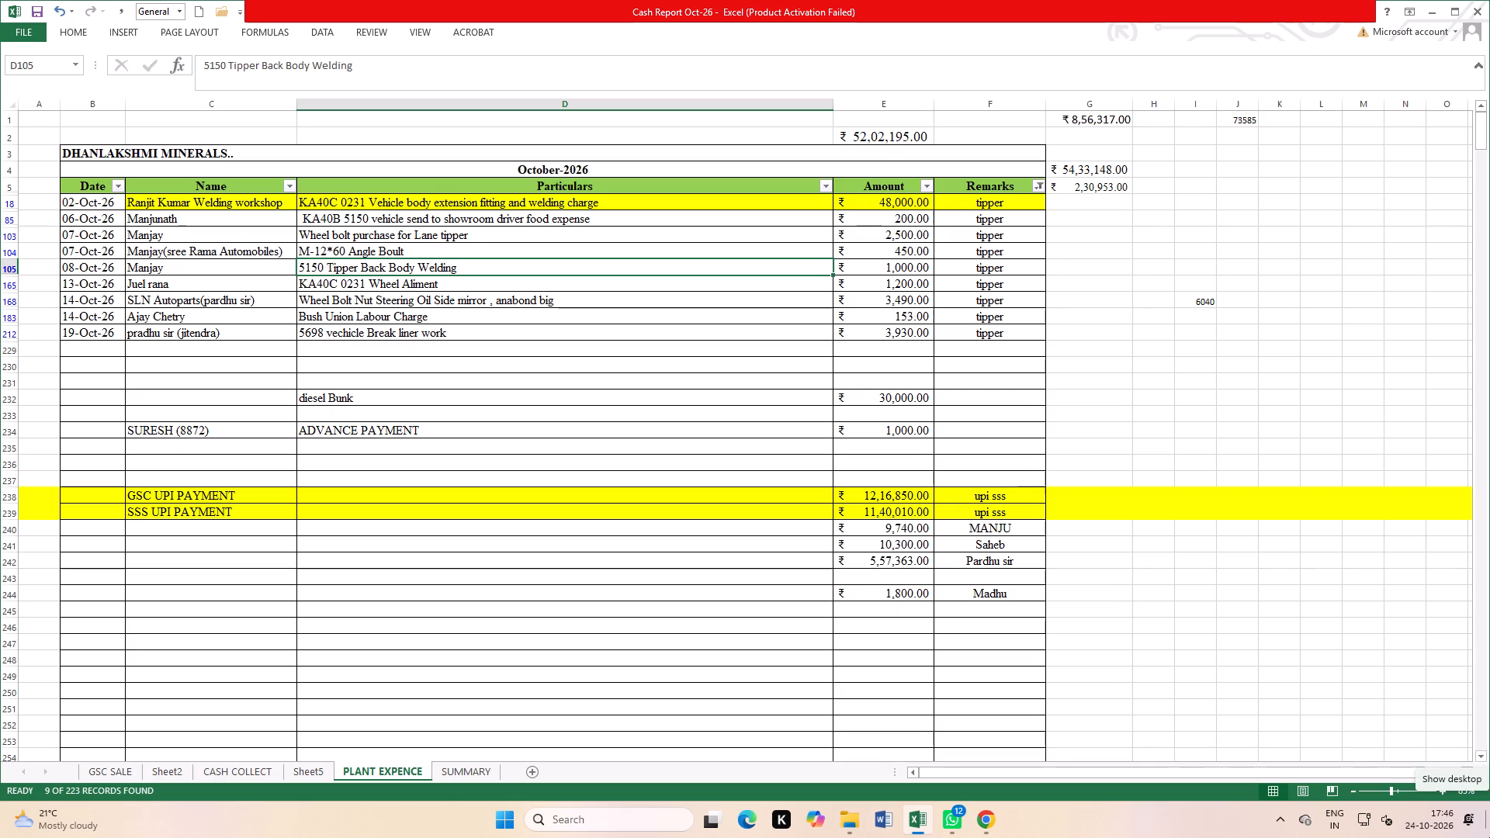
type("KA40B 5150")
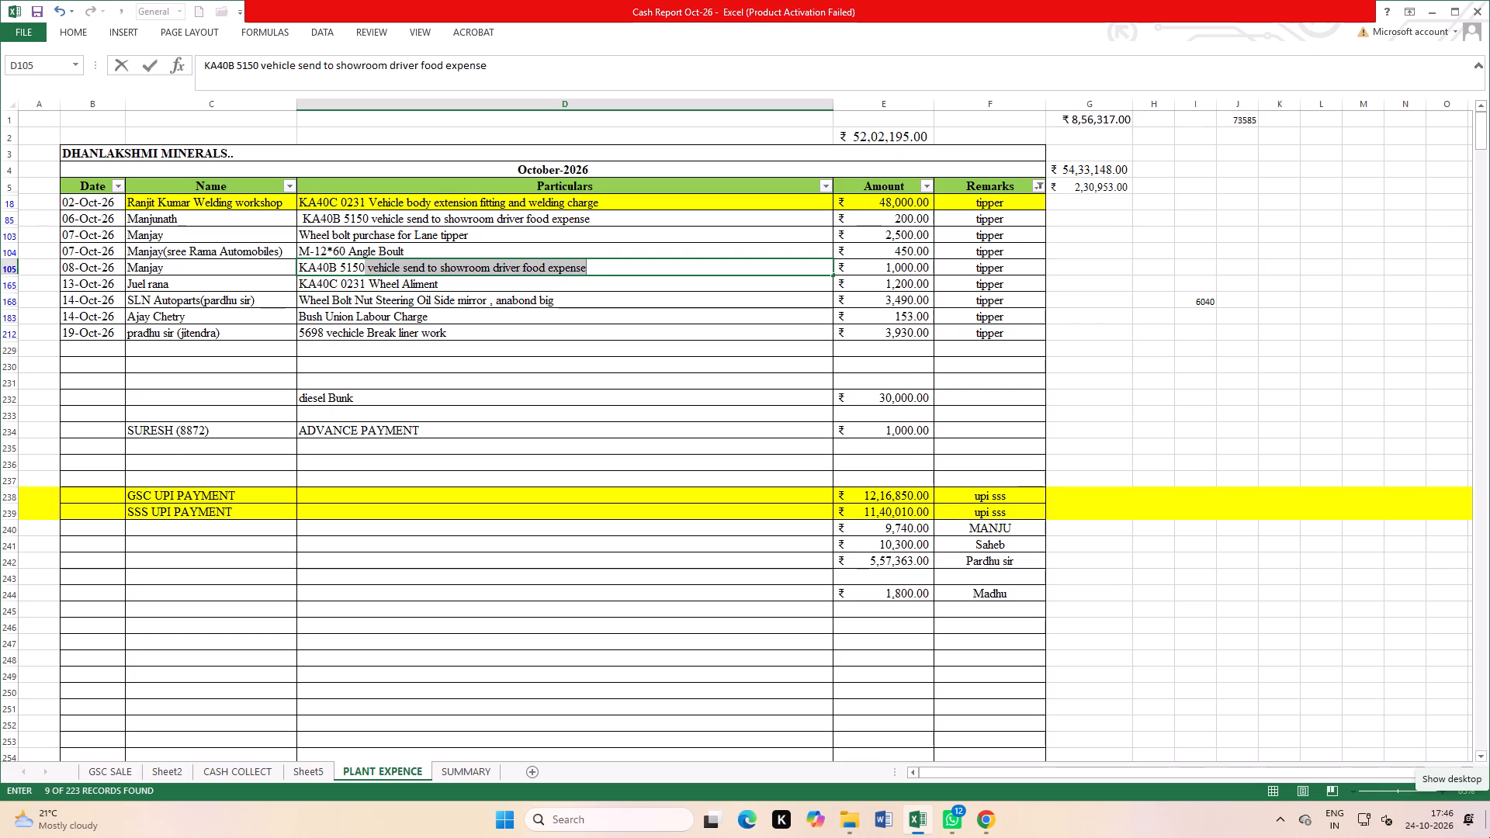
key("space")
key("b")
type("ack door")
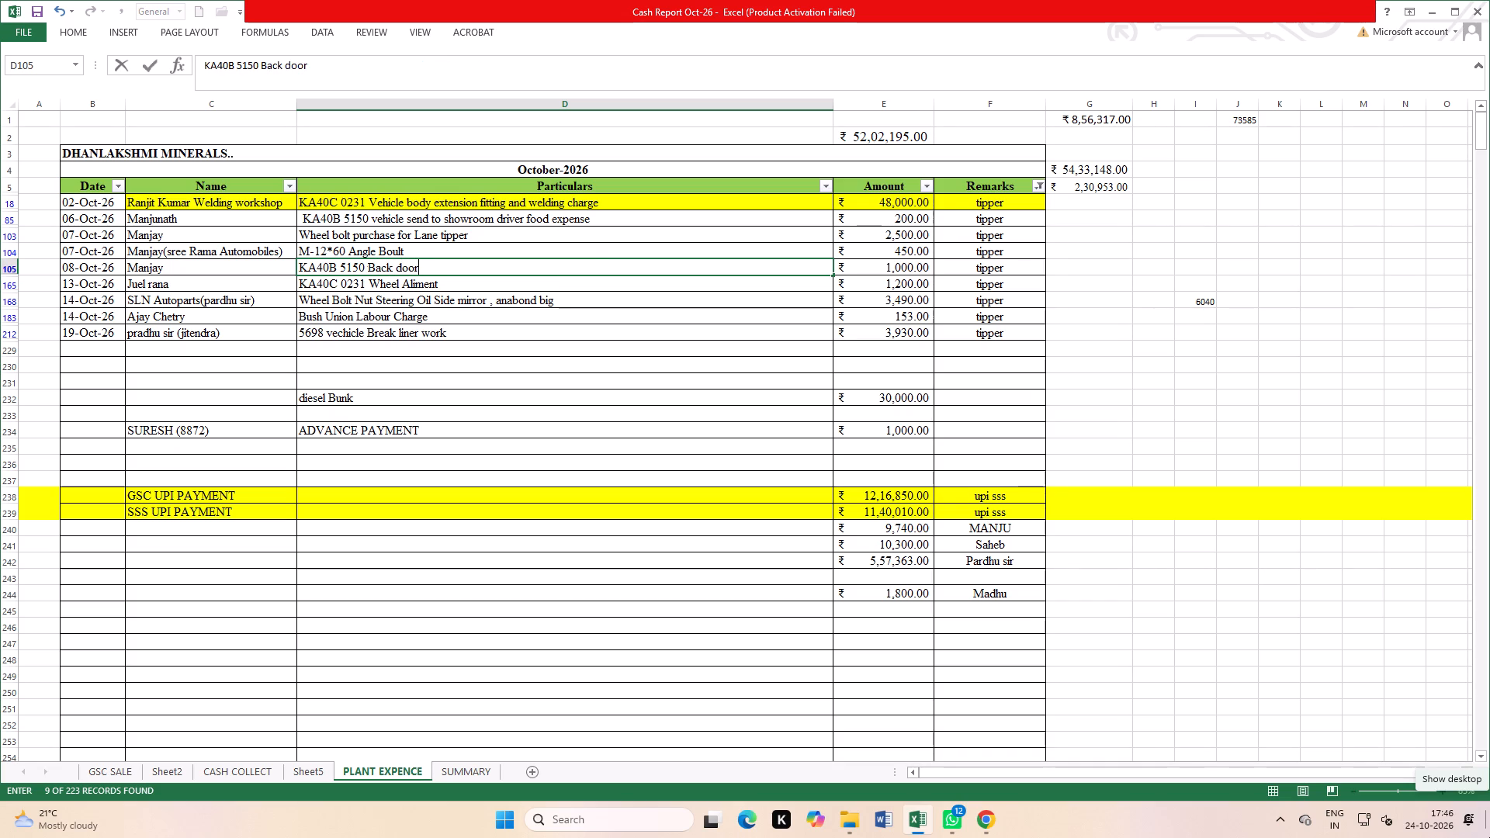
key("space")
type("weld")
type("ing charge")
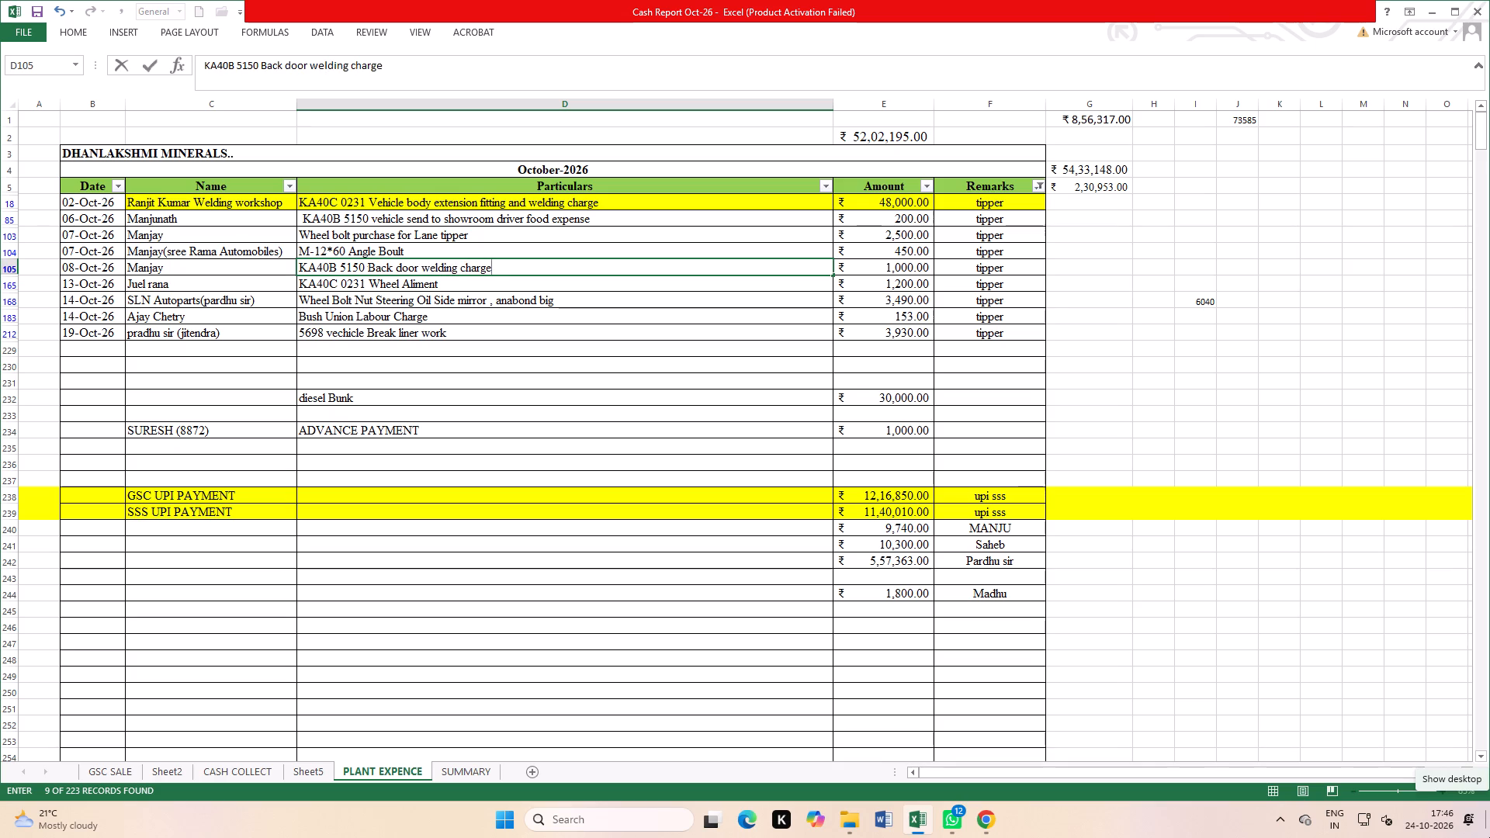
left_click(327, 338)
left_click(393, 287)
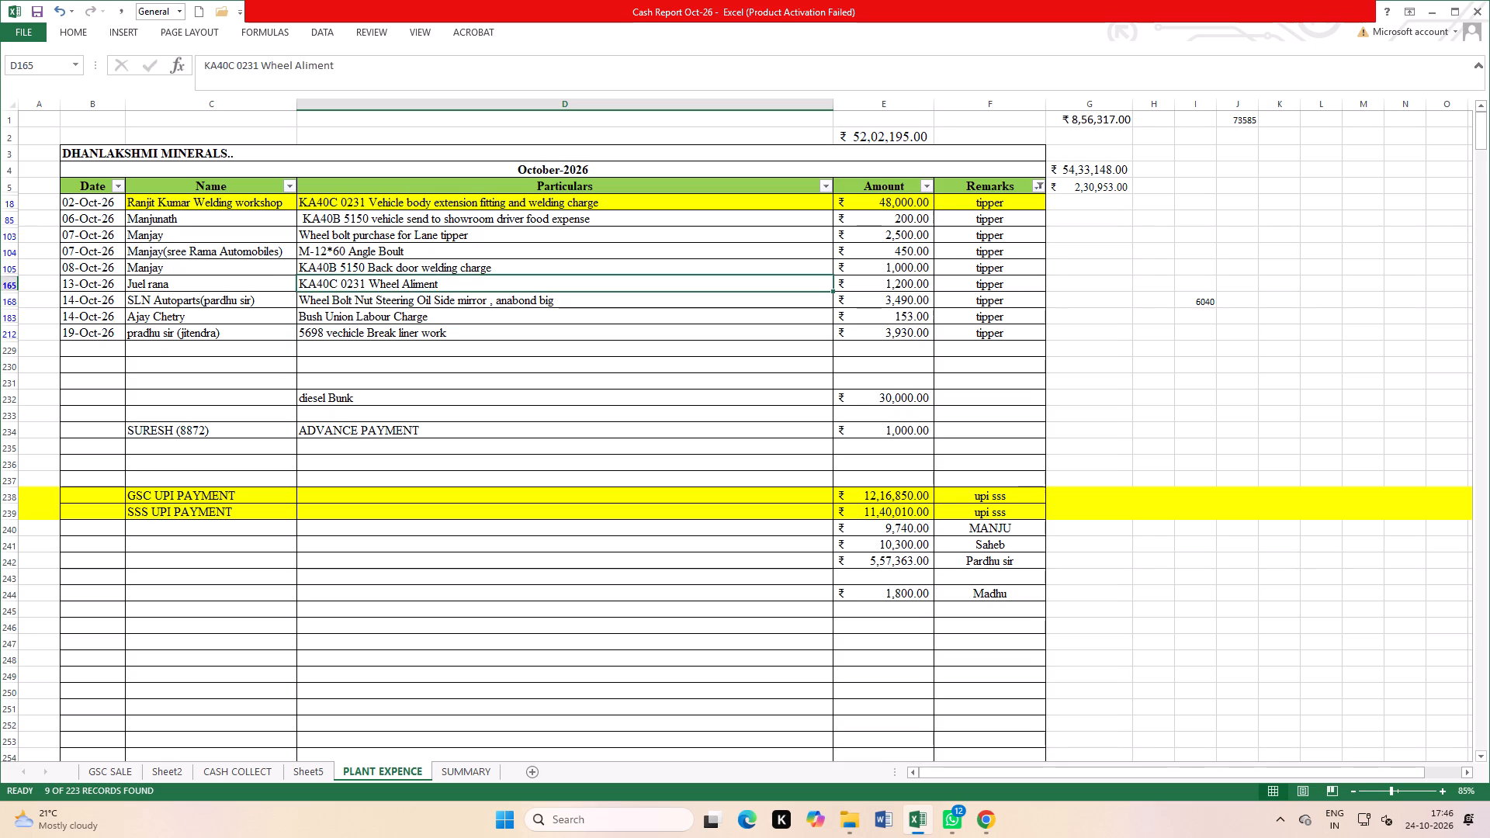
double_click(372, 280)
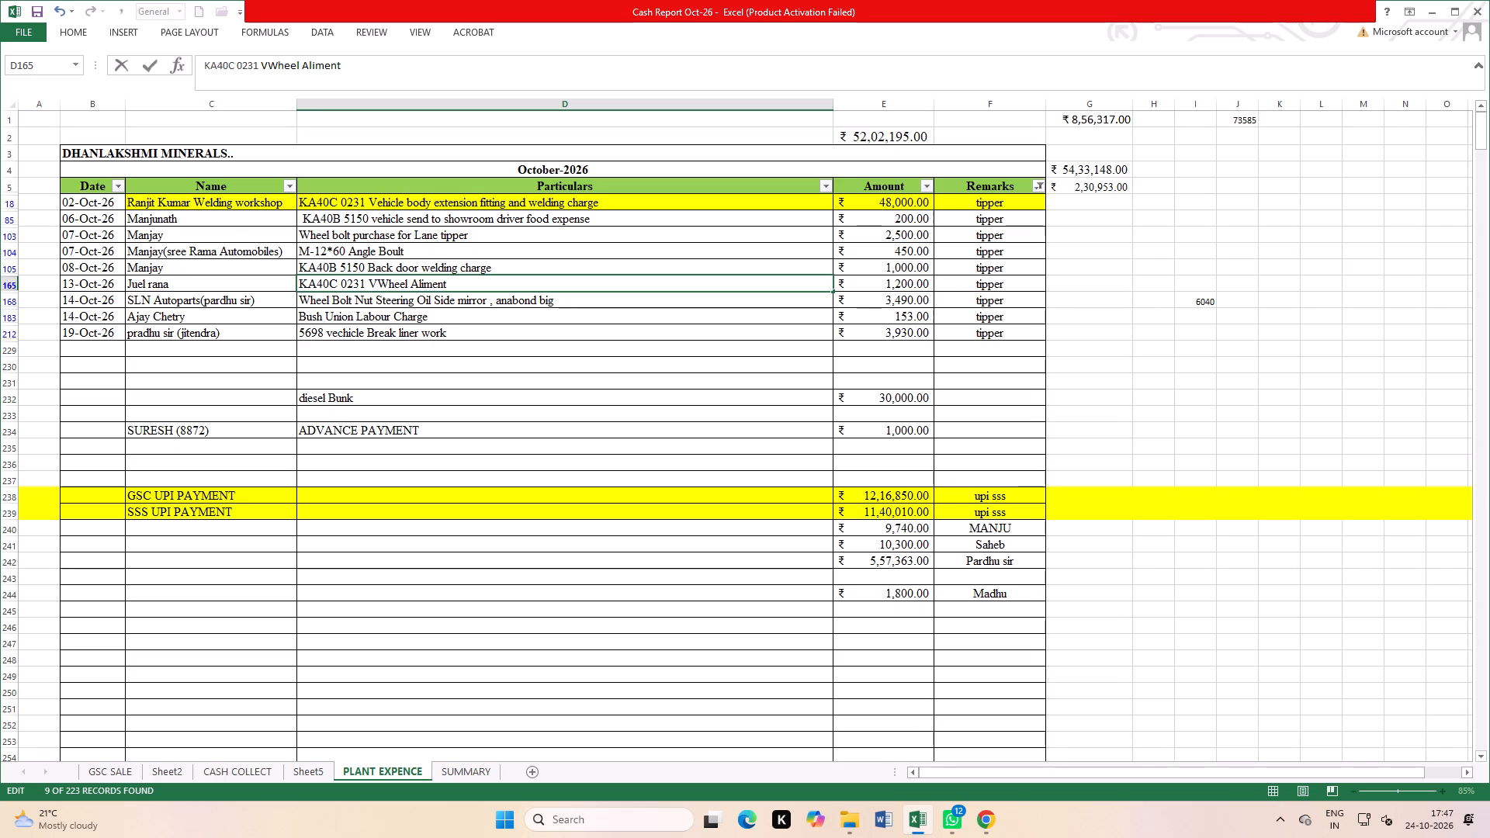
type("ehicle")
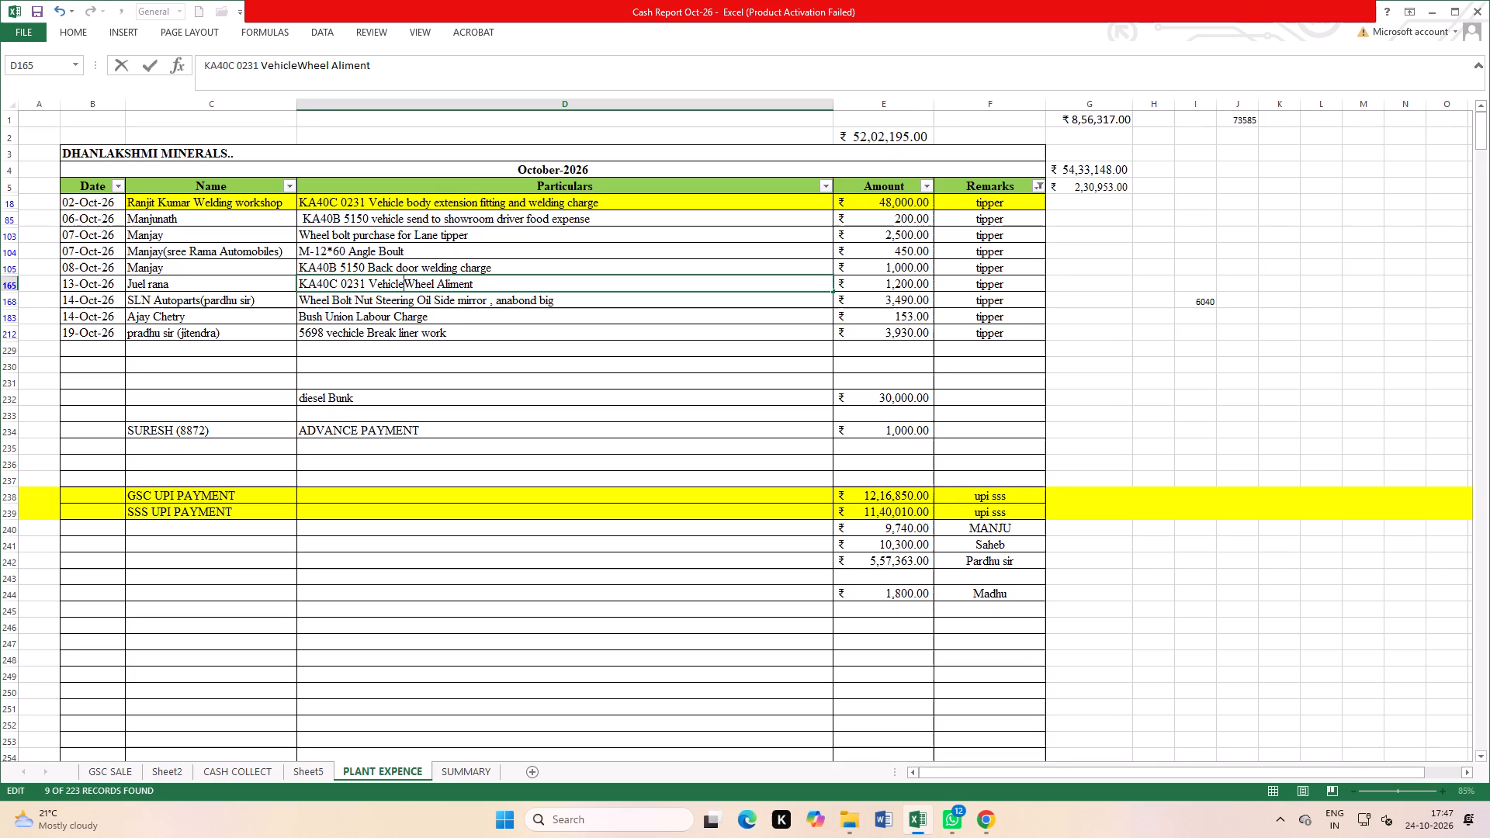
key("space")
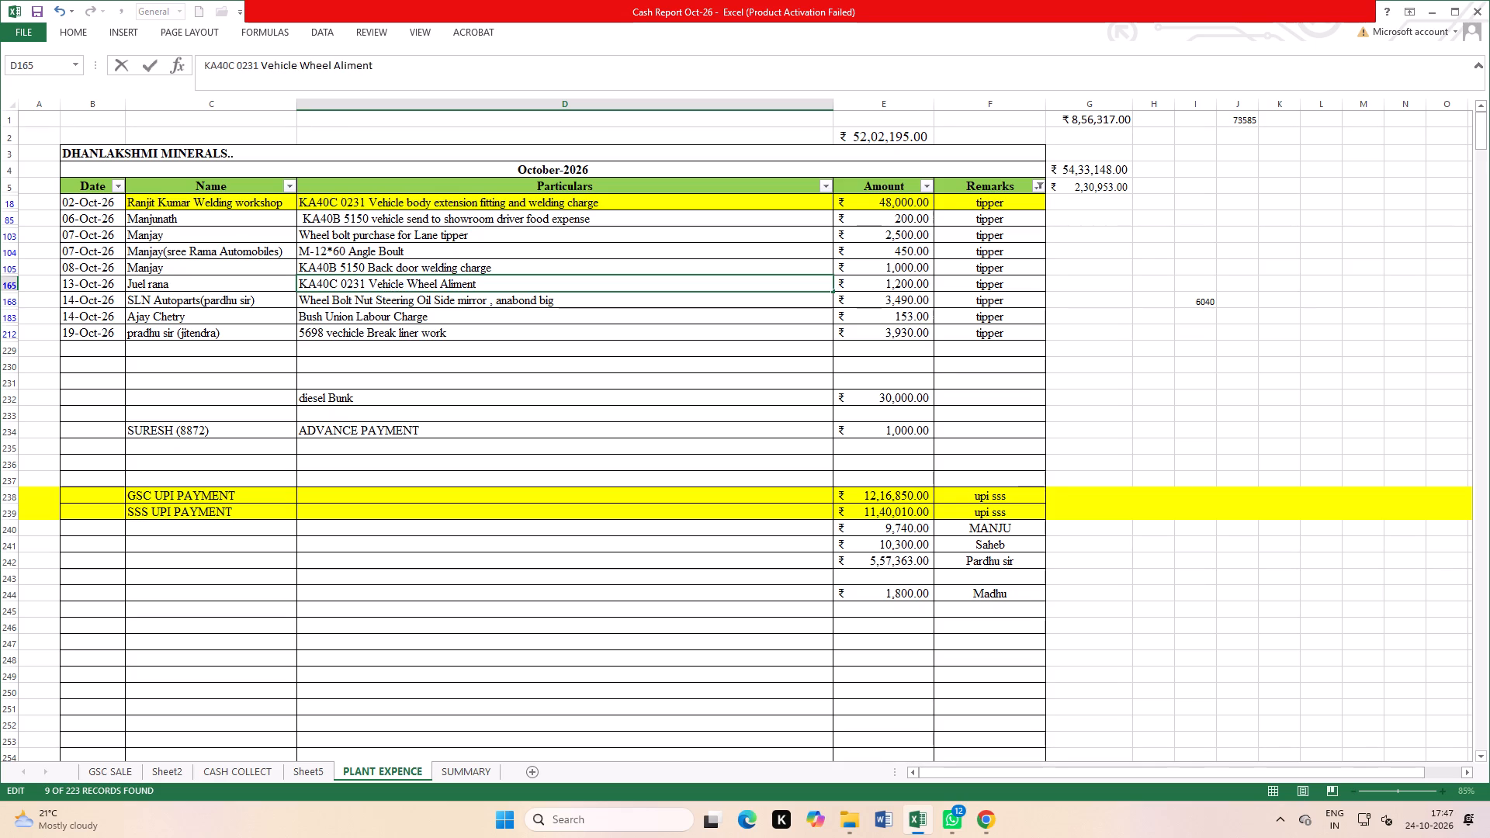
left_click(452, 280)
type("gn")
left_click(513, 278)
type("charge")
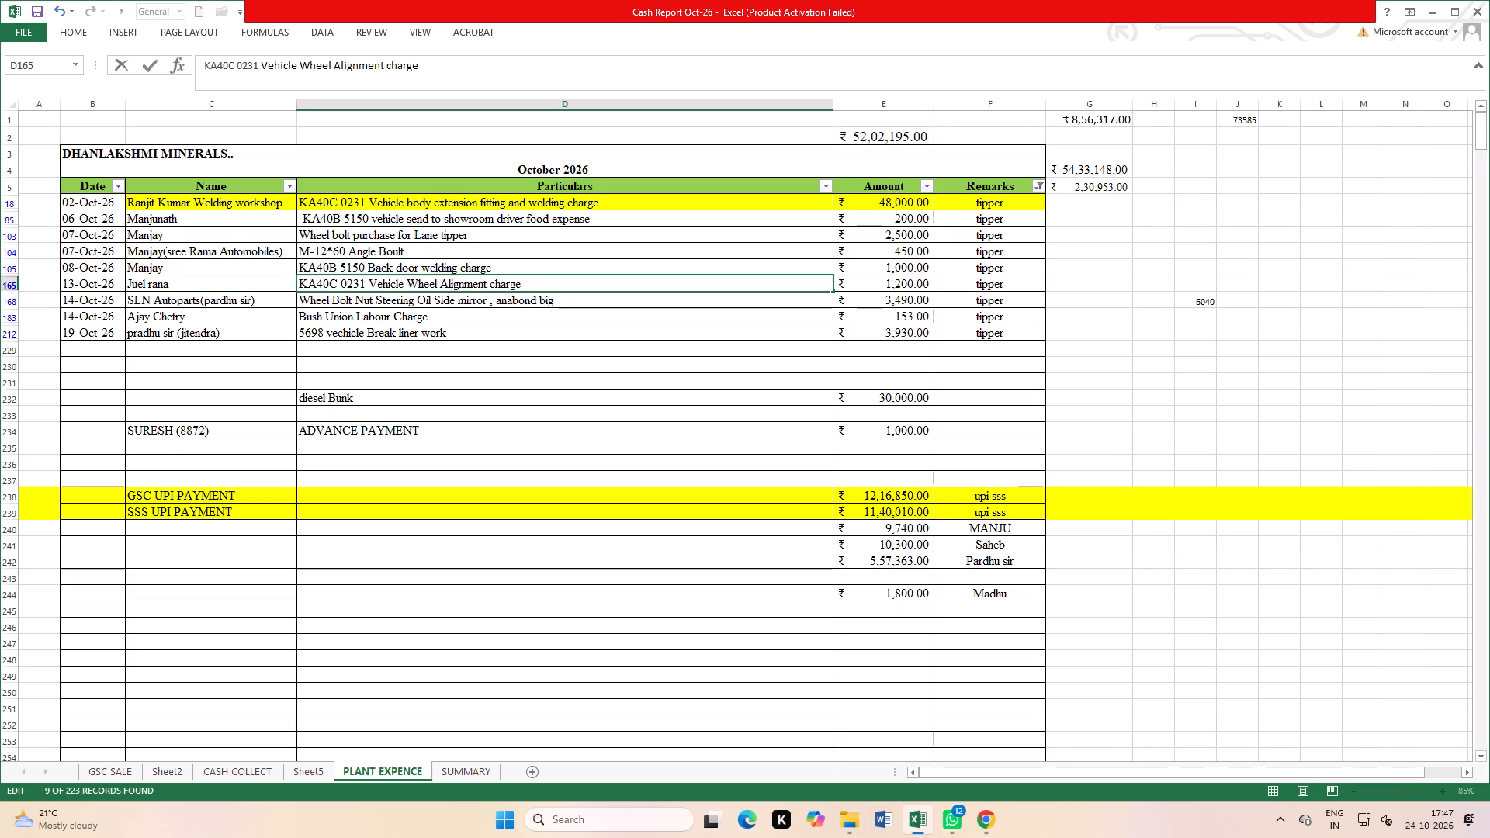
left_click(570, 400)
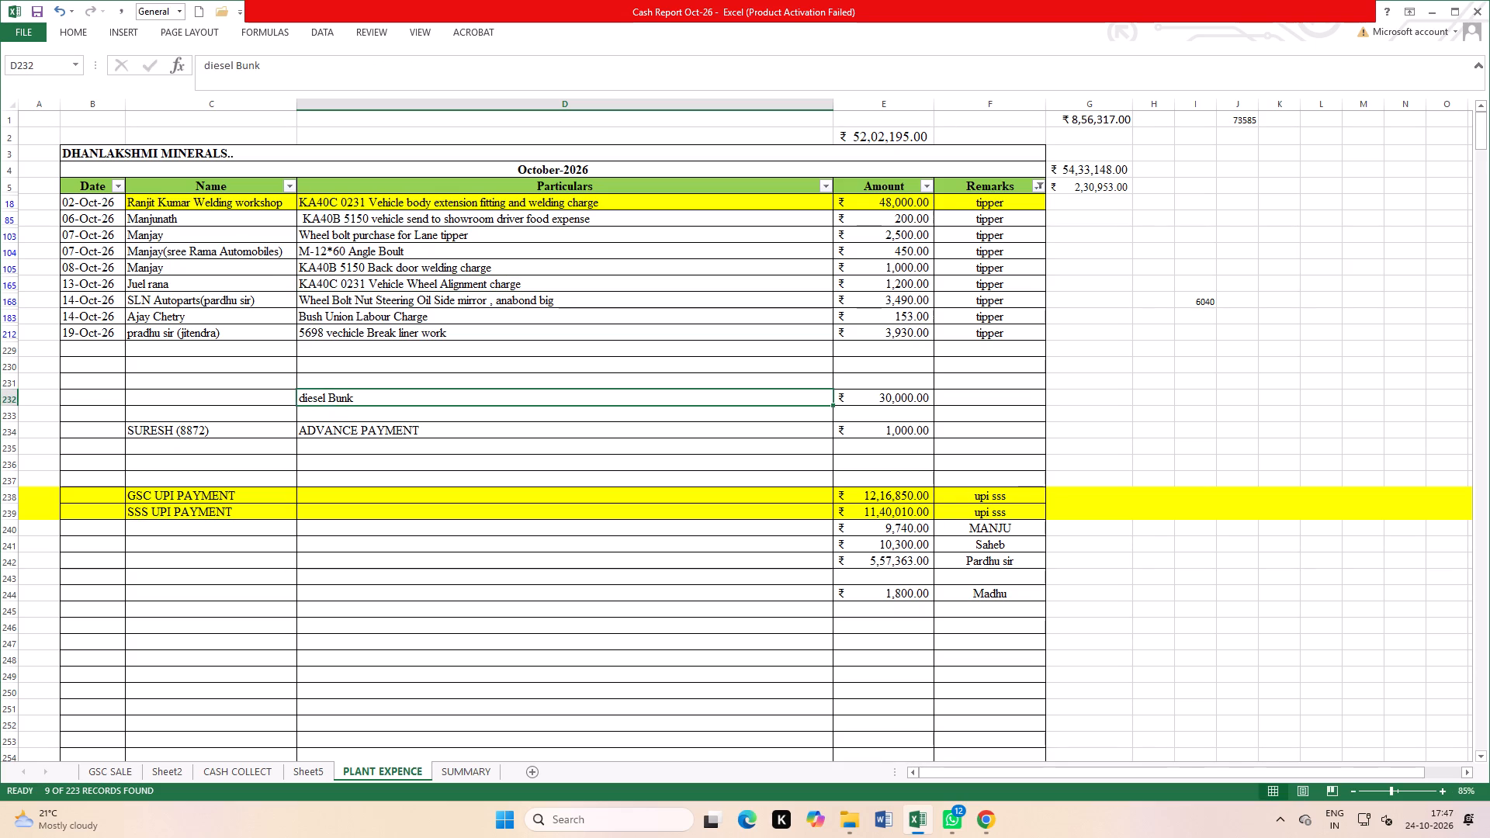
Remove the filter from the PLANT EXPENCE table so that entries of every Remarks category are listed.
left_click_drag(158, 283, 960, 288)
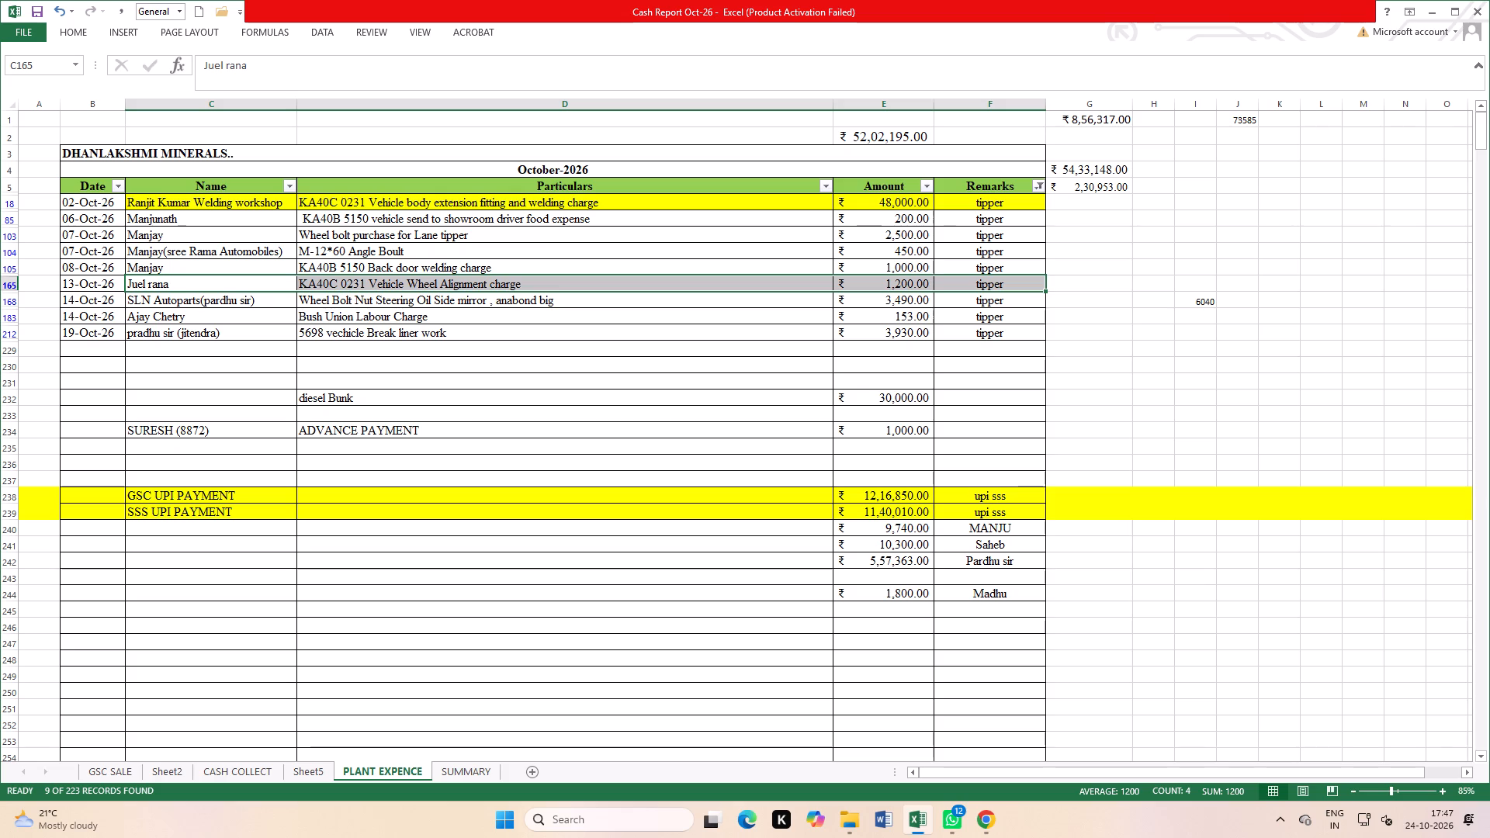
left_click(610, 304)
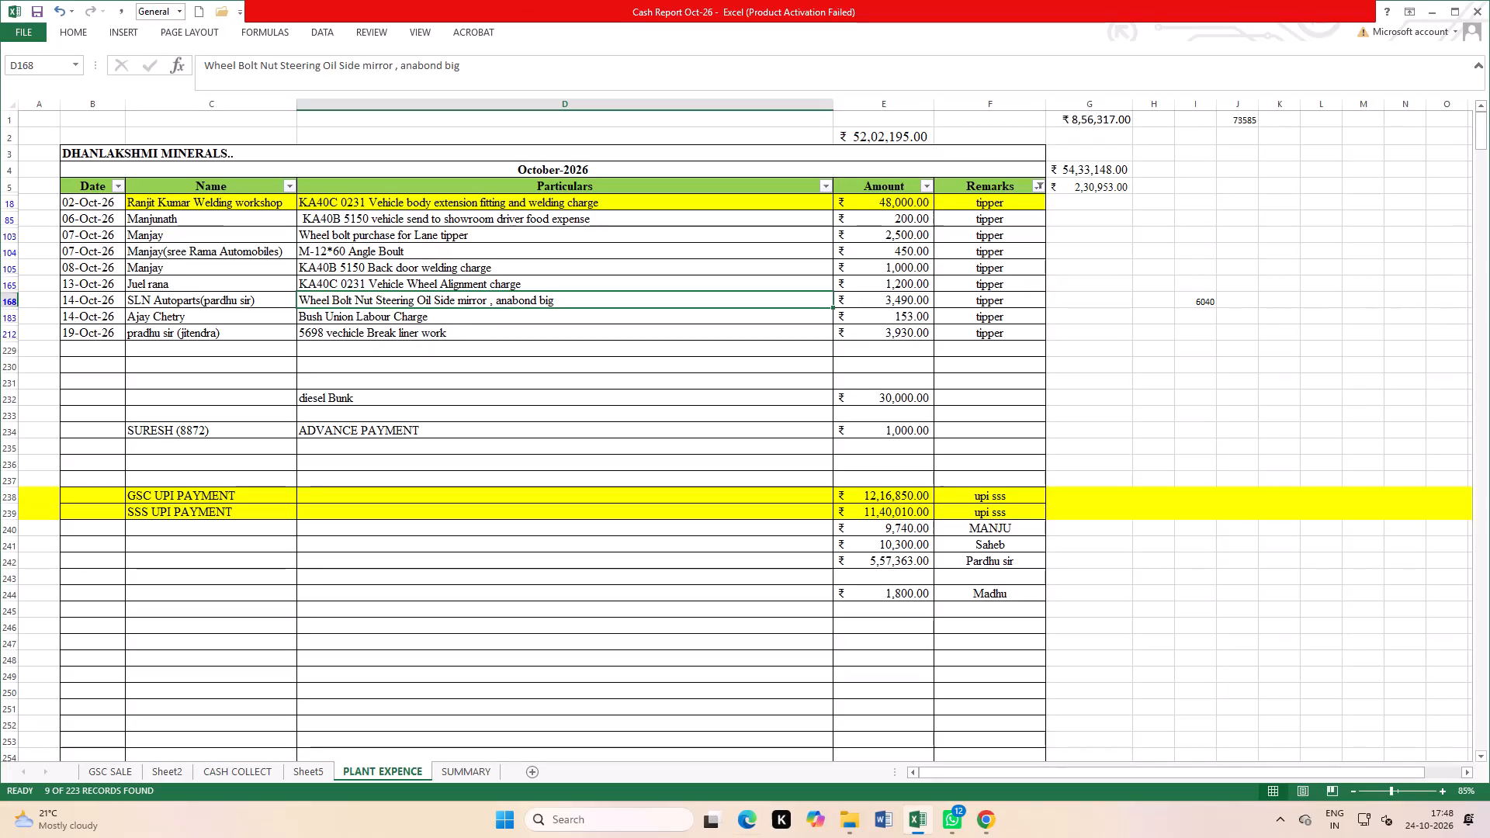
left_click(325, 33)
left_click(393, 71)
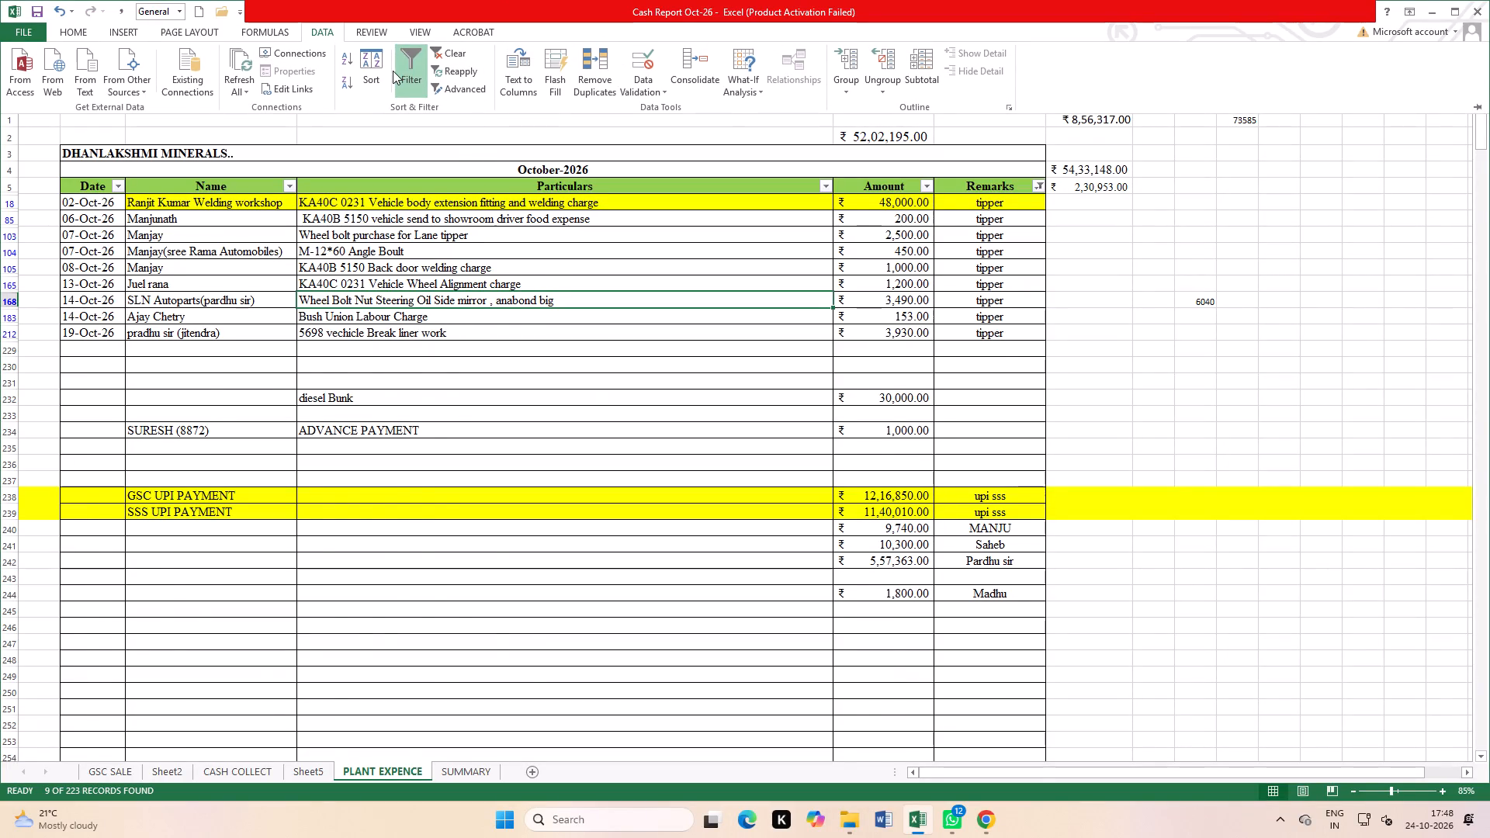
left_click(402, 71)
left_click(636, 363)
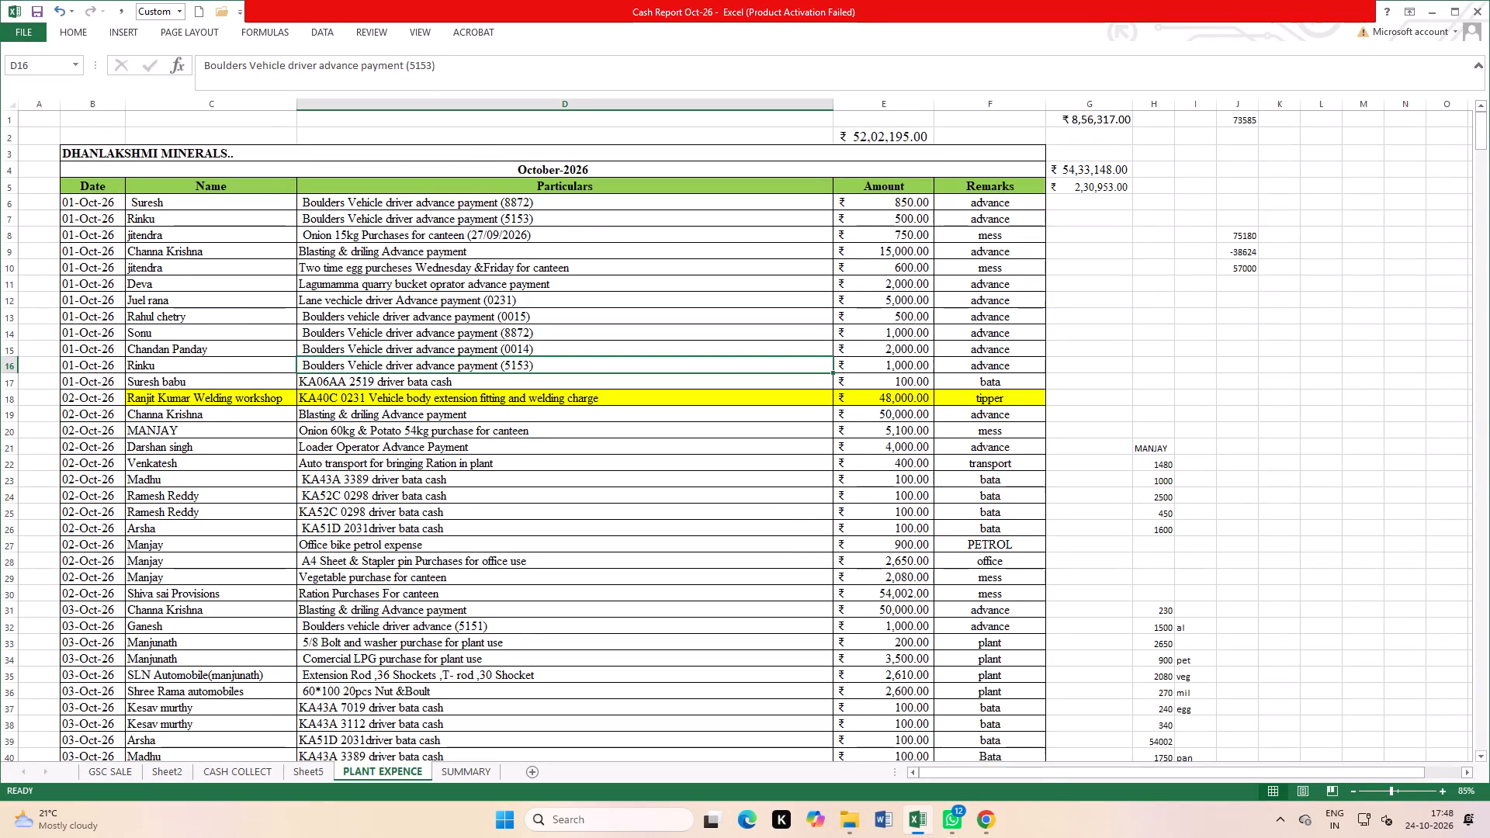
Save the Cash Report workbook.
left_click(40, 9)
double_click(30, 11)
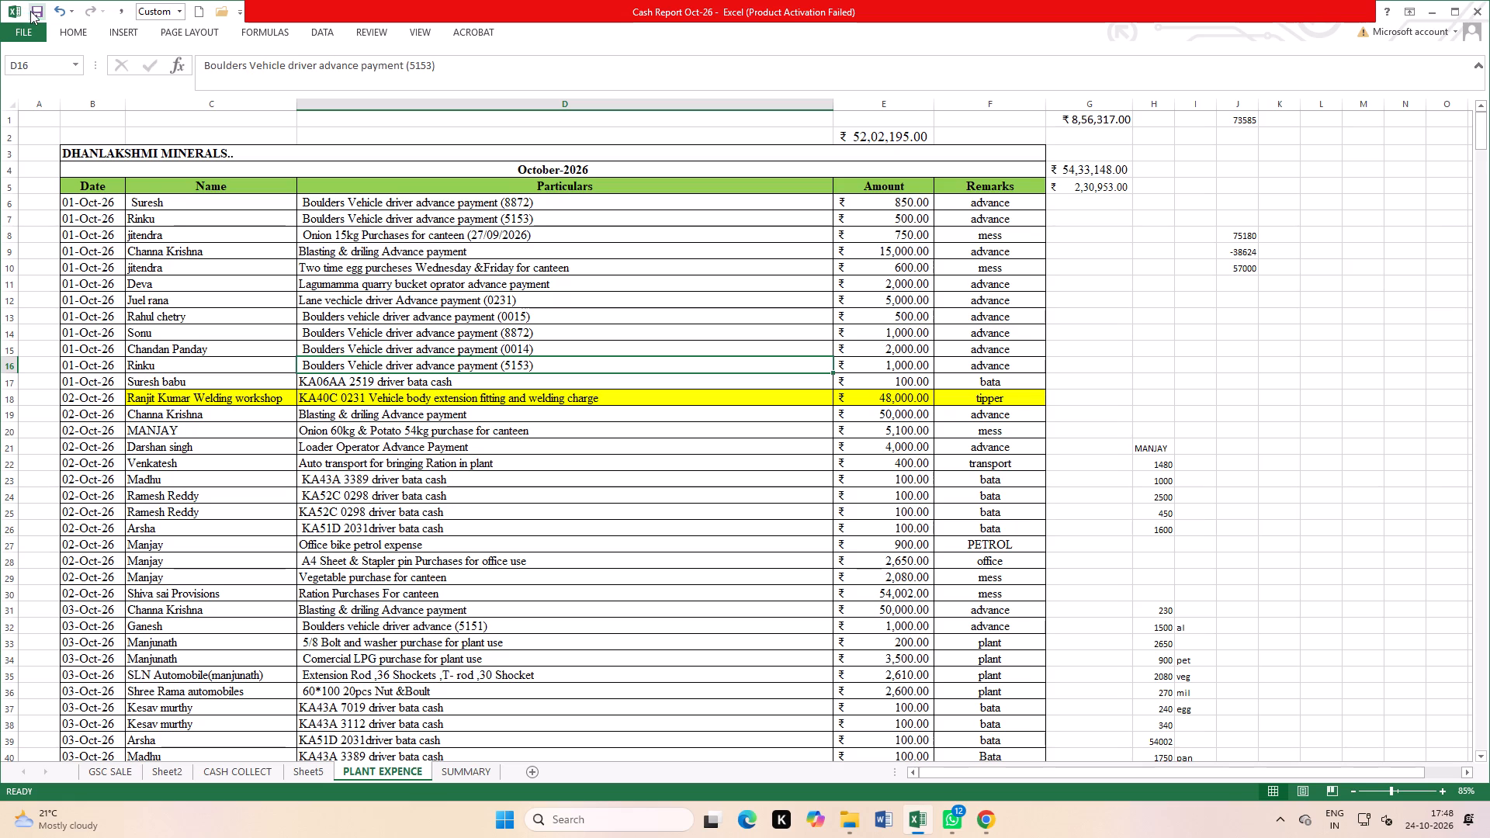
Look through Sheet5, the CASH COLLECT sheet and the payments collected on Sheet2.
left_click(314, 771)
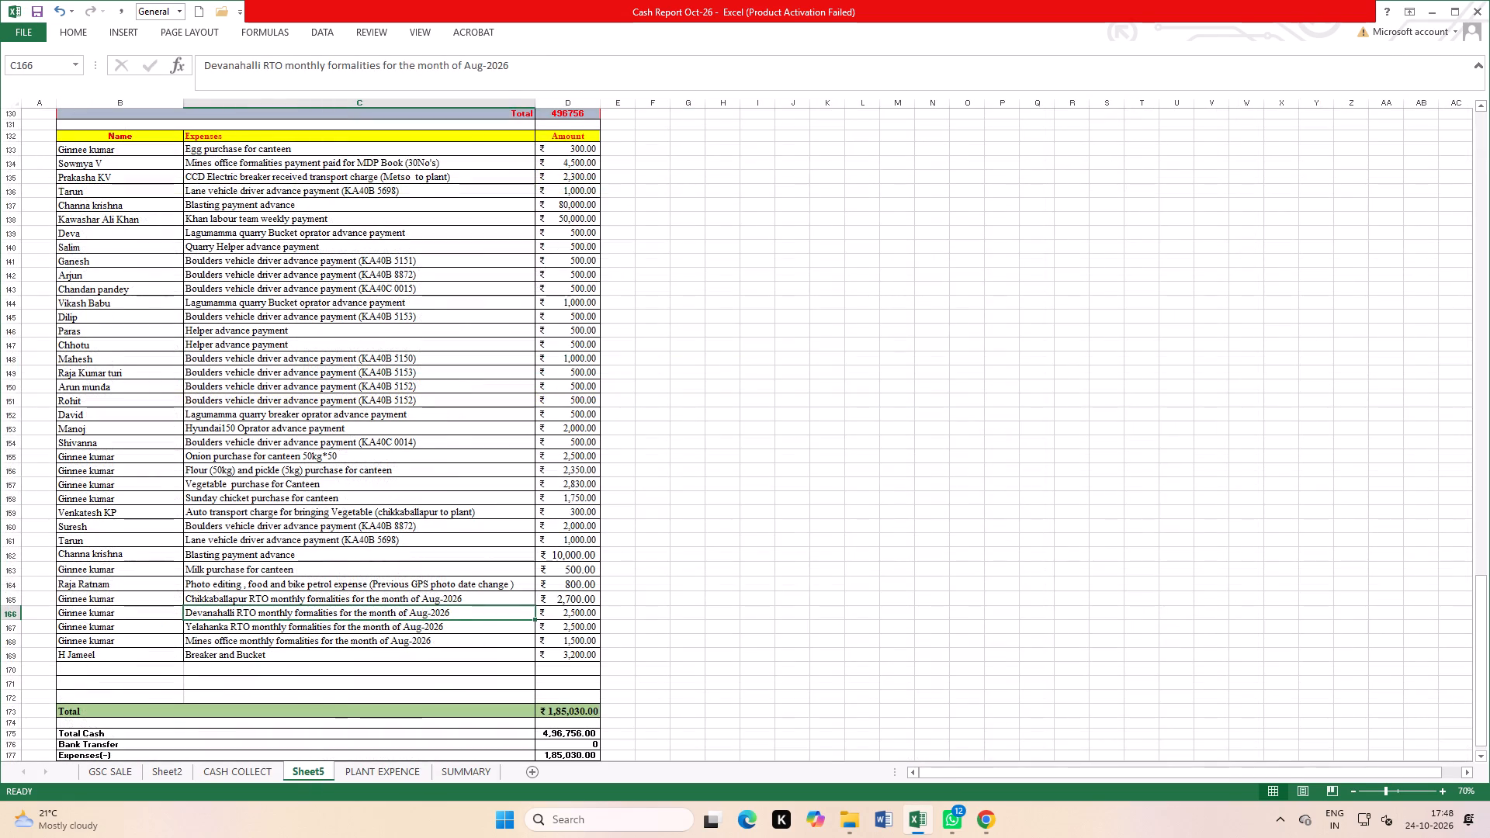
scroll(488, 594, "up", 5)
left_click(225, 786)
left_click(220, 777)
left_click(178, 781)
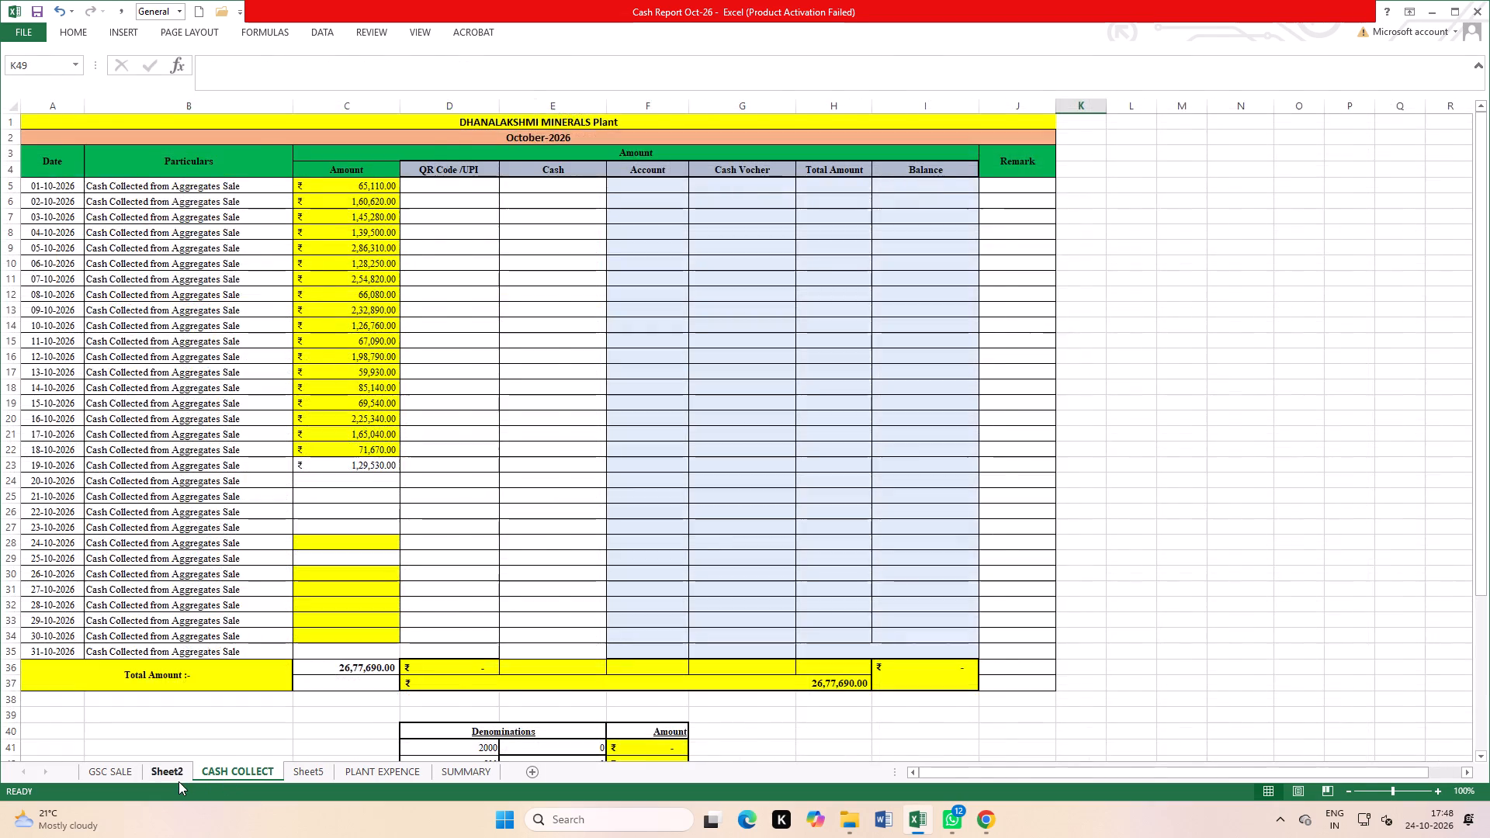
scroll(405, 572, "up", 3)
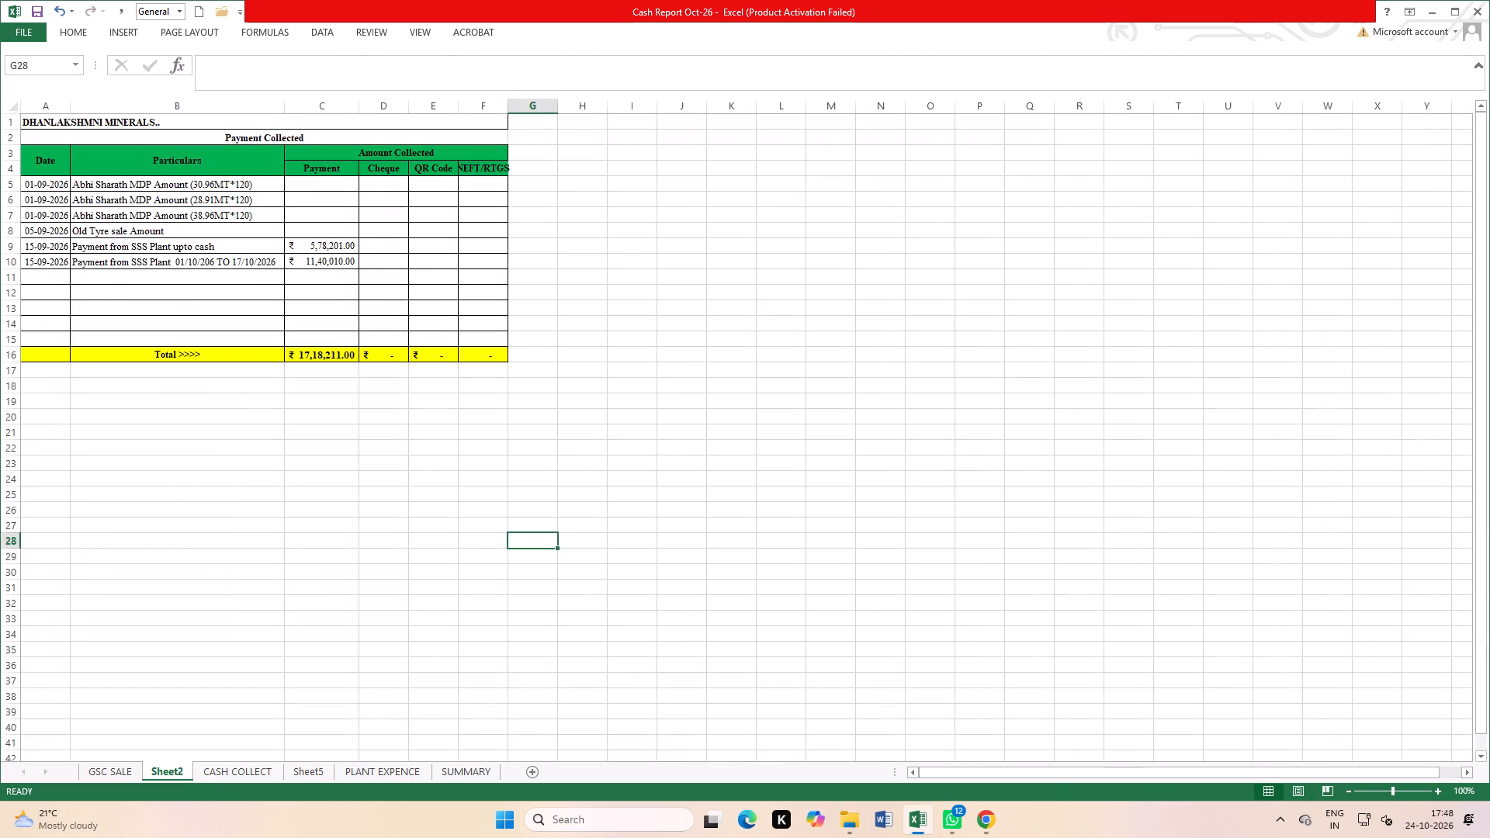